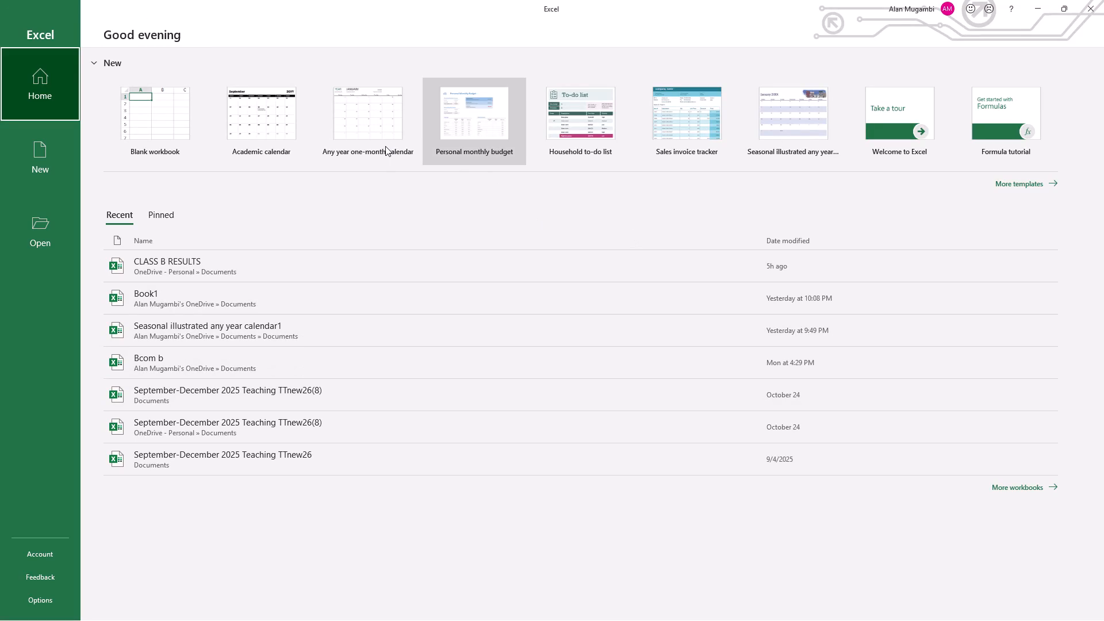
Create a new workbook from the Academic calendar template.
{"action": "left_click", "coordinate": [257, 124]}
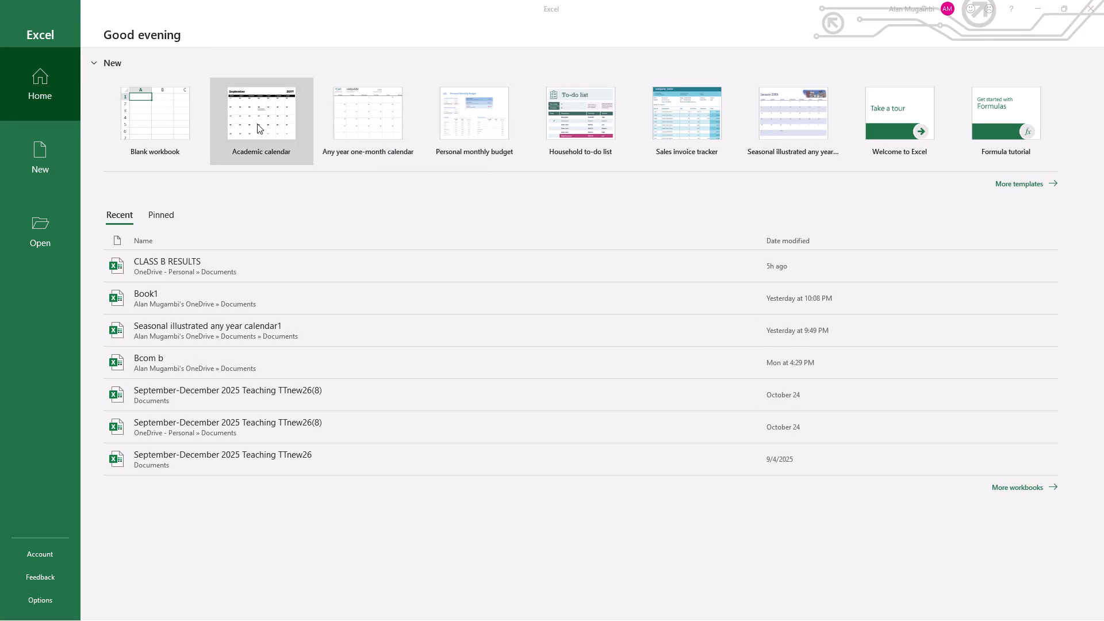
{"action": "left_click", "coordinate": [504, 298]}
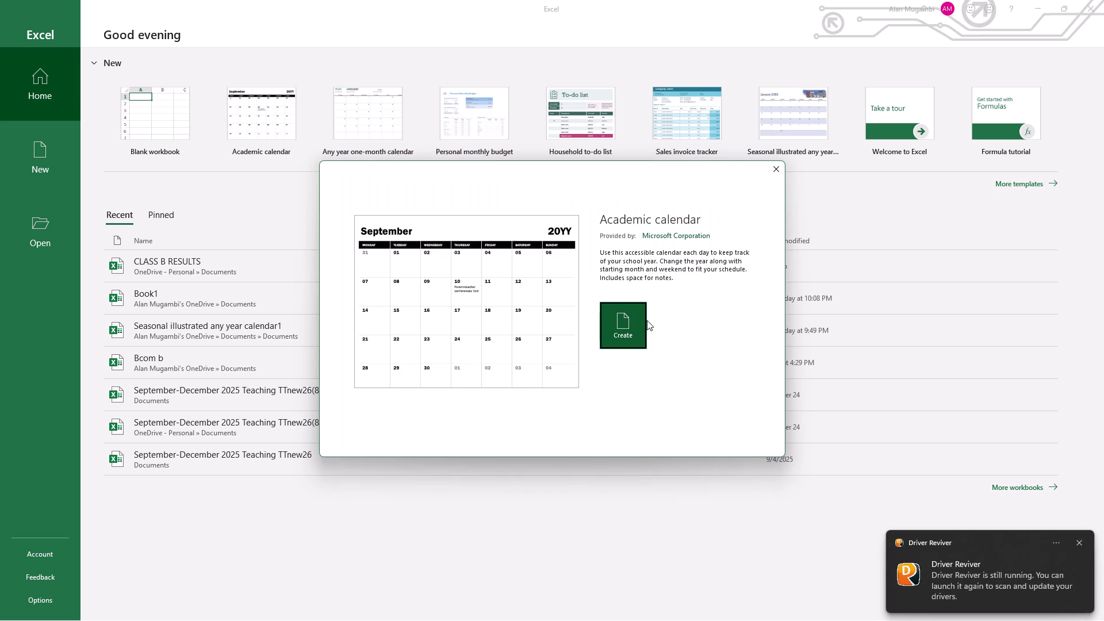
{"action": "left_click", "coordinate": [634, 321]}
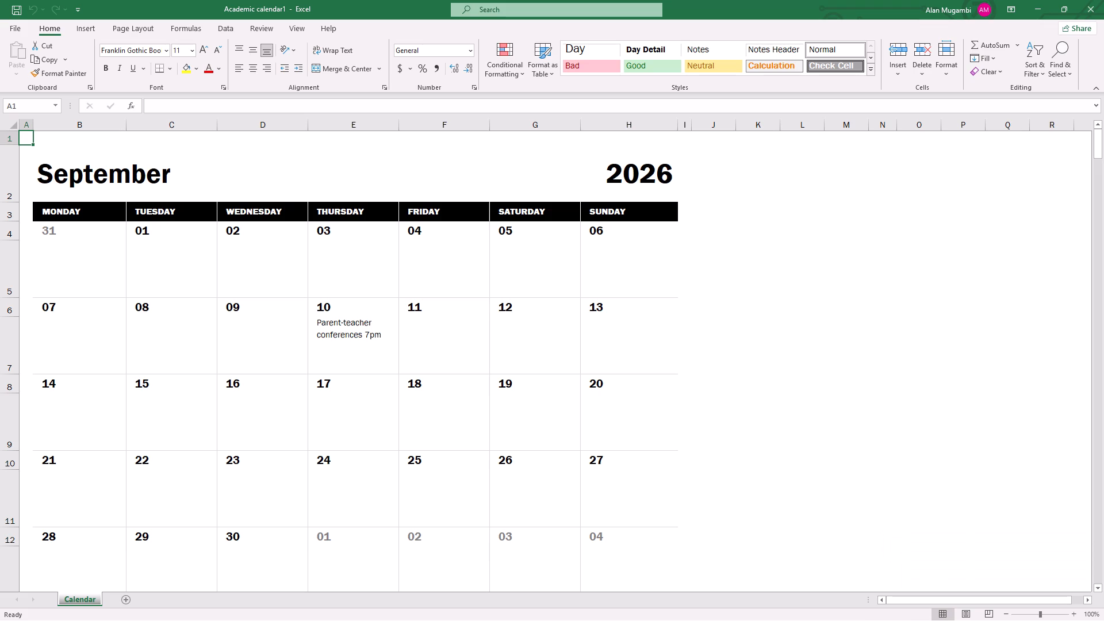
Replace the calendar's start month in the heading with December.
{"action": "left_click", "coordinate": [104, 180]}
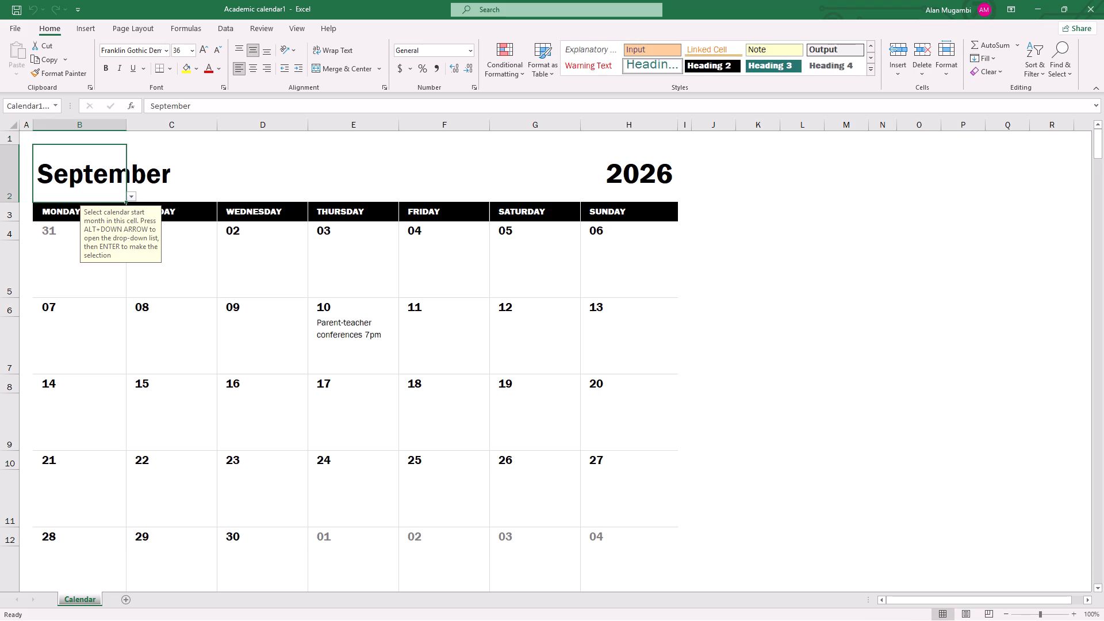
{"action": "key", "text": "BackSpace"}
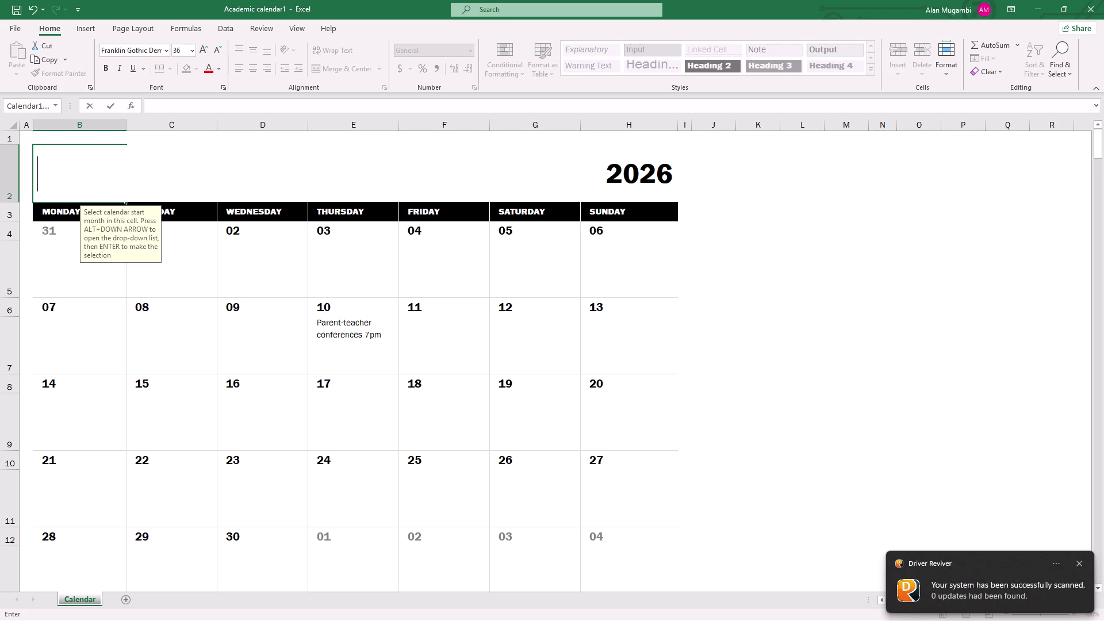
{"action": "type", "text": "de"}
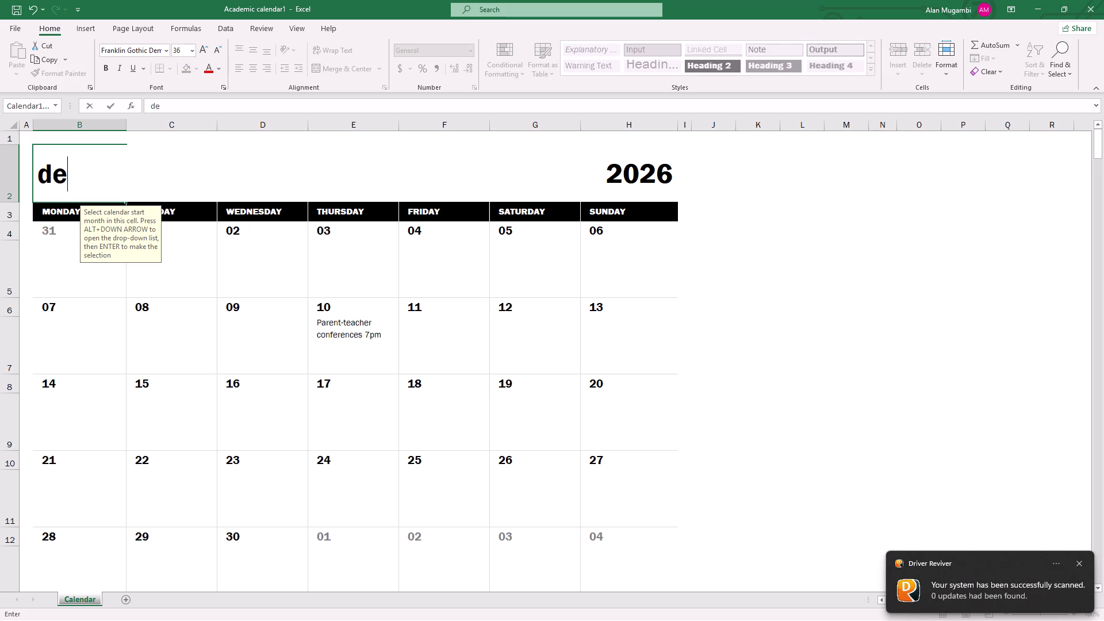
{"action": "key", "text": "BackSpace"}
{"action": "key", "text": "BackSpace"}
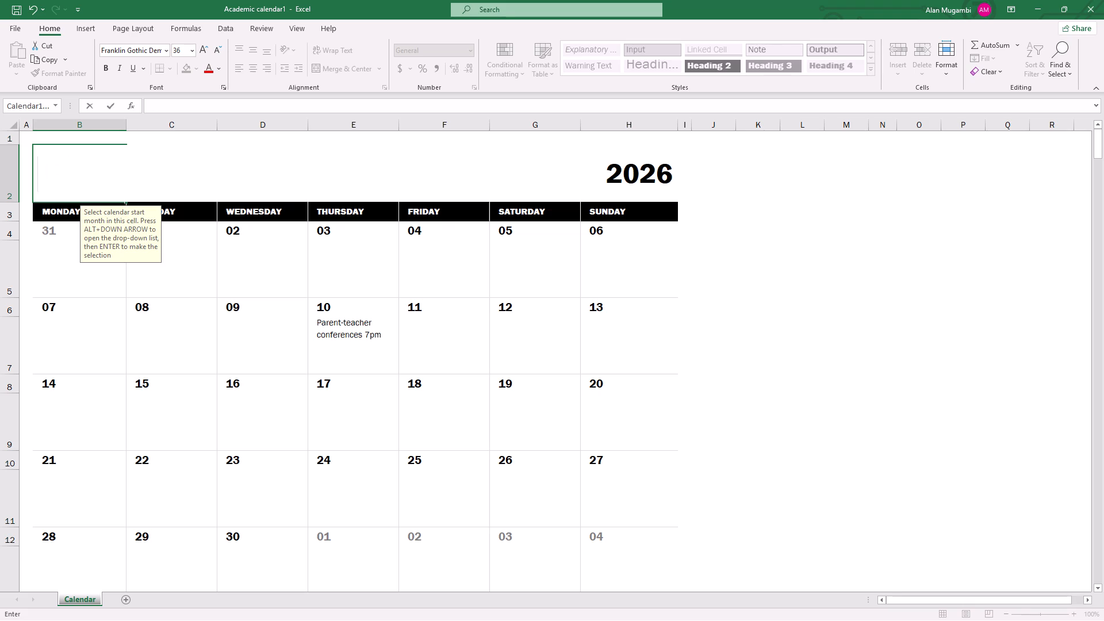
{"action": "key", "text": "shift+d"}
{"action": "key", "text": "e"}
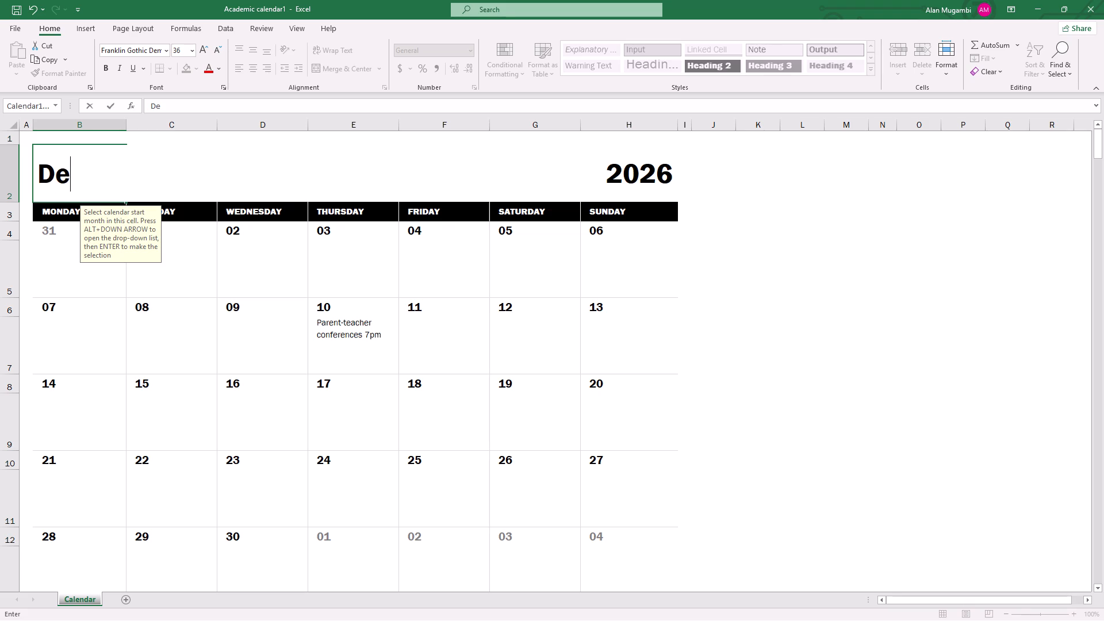
{"action": "type", "text": "cemb"}
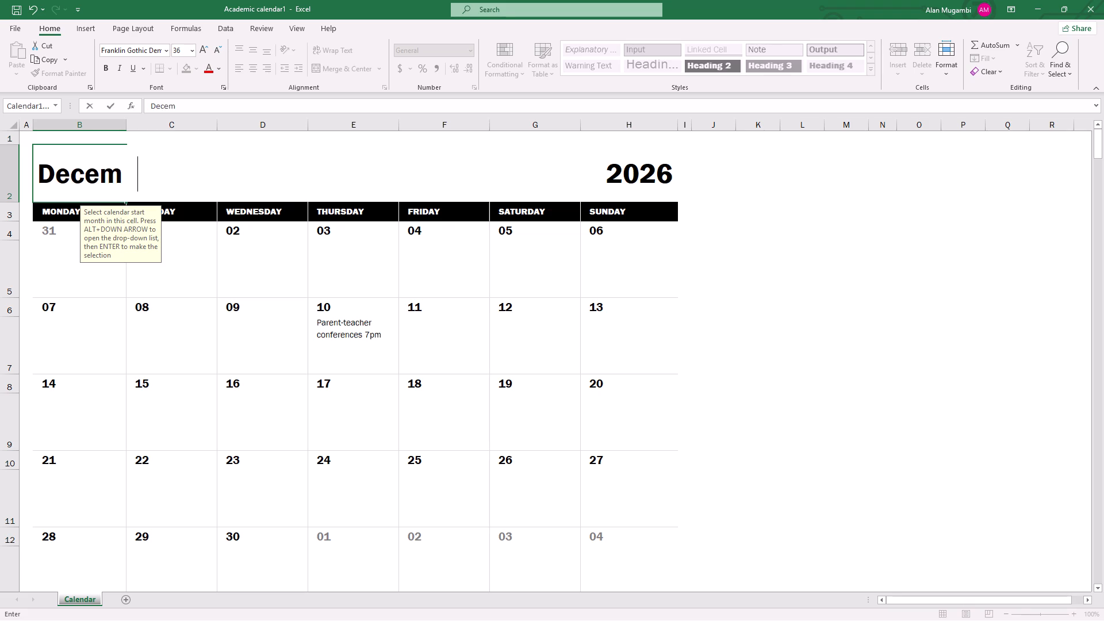
{"action": "type", "text": "er"}
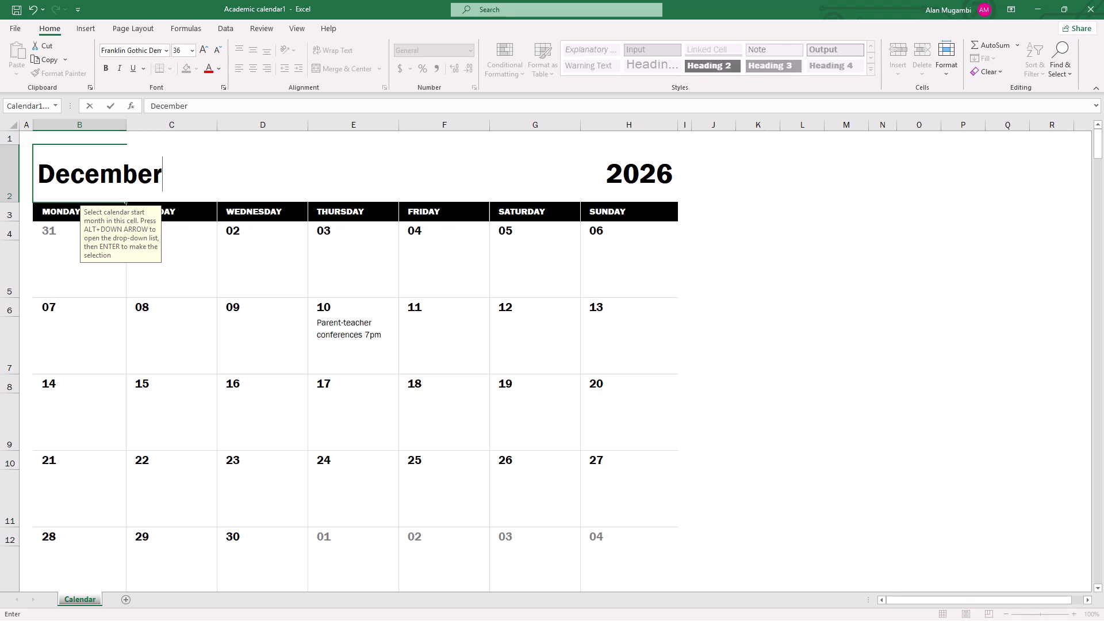
{"action": "left_click", "coordinate": [74, 262]}
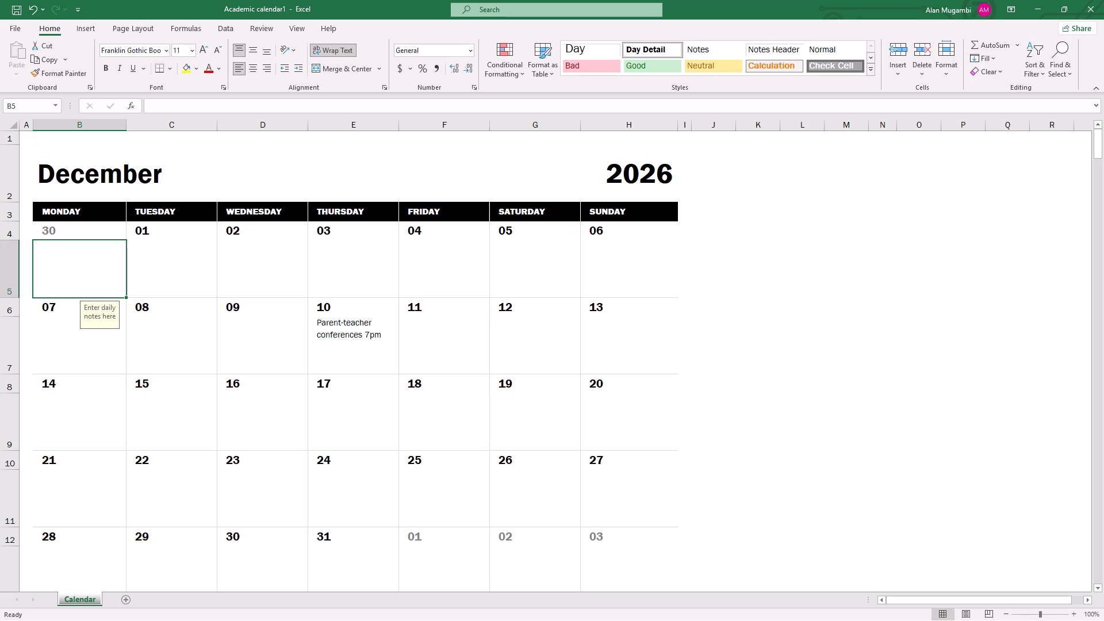
Enter 2026 as a fixed value in the calendar's year cell, replacing the formula.
{"action": "left_click", "coordinate": [631, 179]}
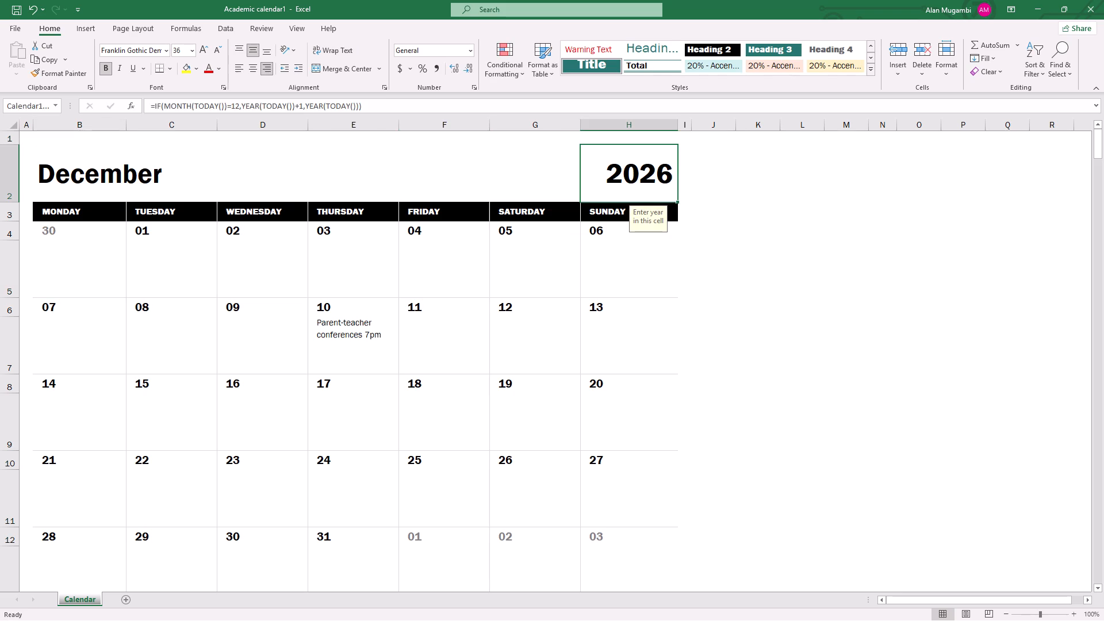
{"action": "key", "text": "BackSpace"}
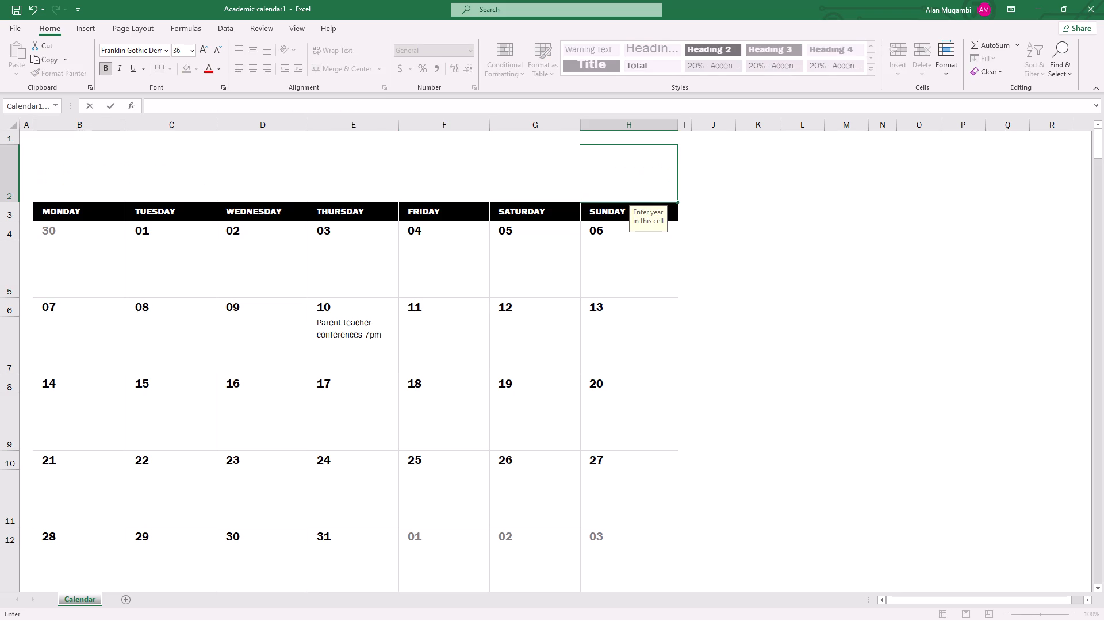
{"action": "type", "text": "20"}
{"action": "type", "text": "27"}
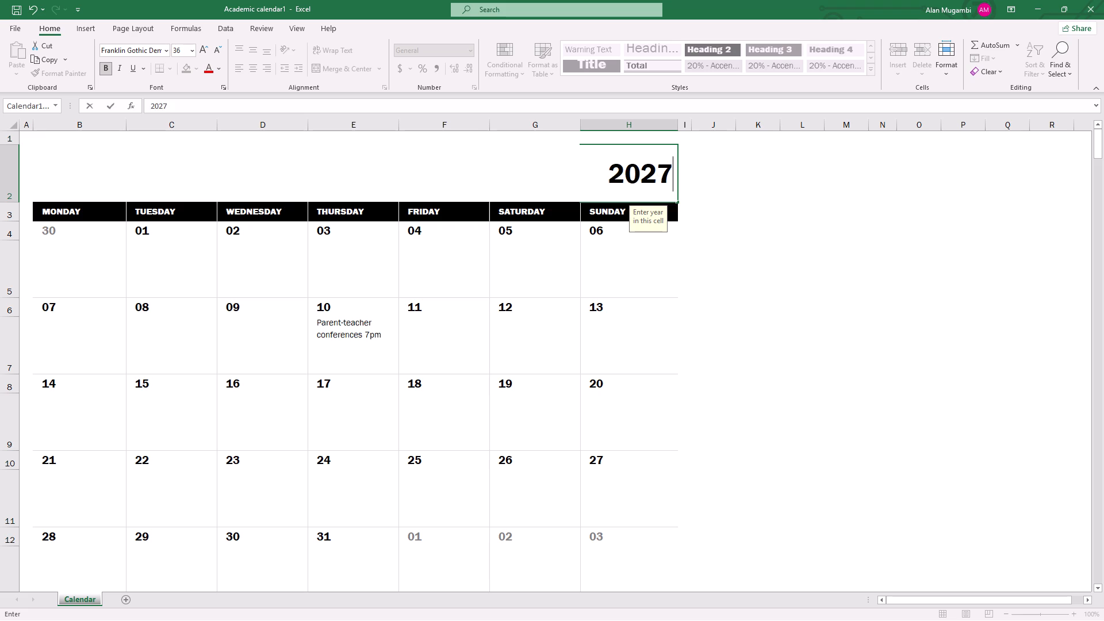
{"action": "key", "text": "BackSpace"}
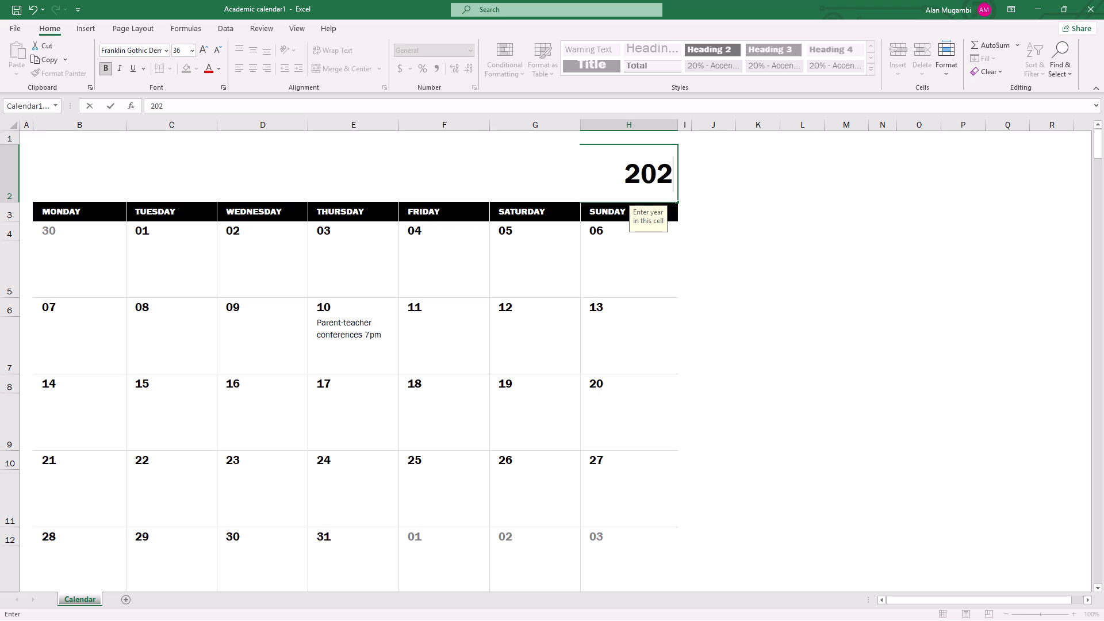
{"action": "key", "text": "6"}
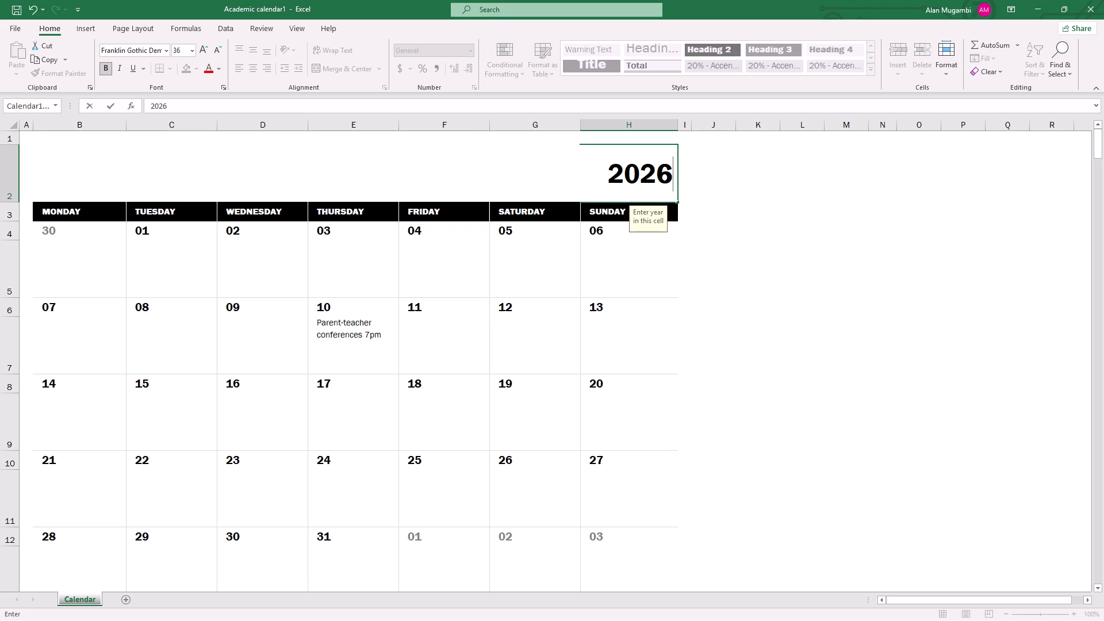
{"action": "left_click", "coordinate": [82, 170]}
{"action": "left_click", "coordinate": [82, 170]}
{"action": "left_click", "coordinate": [82, 170]}
{"action": "key", "text": "Return"}
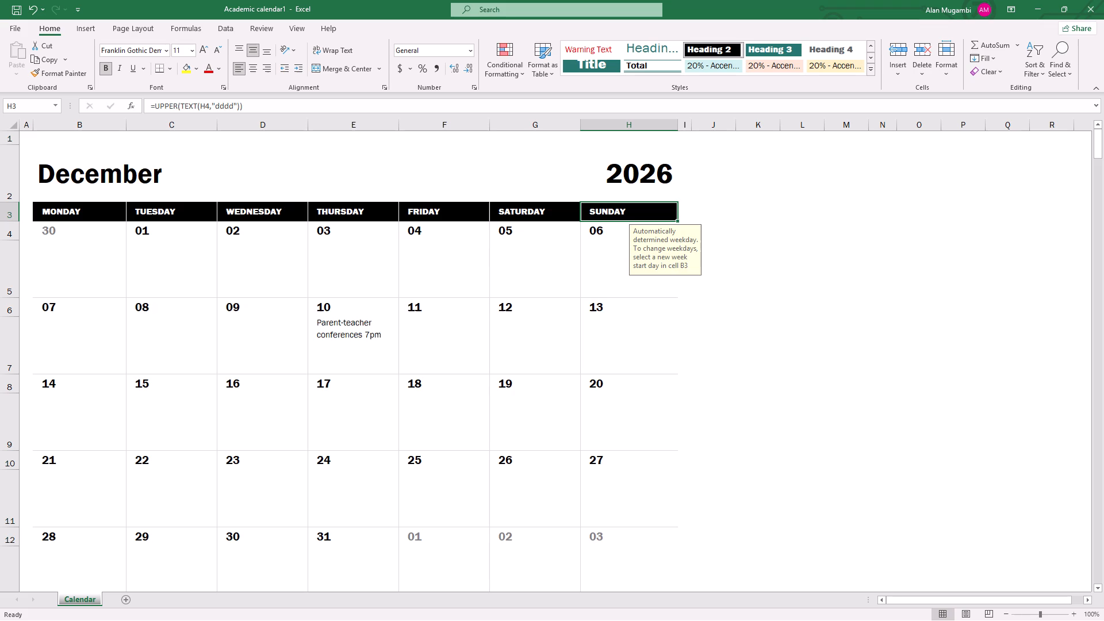
Delete the parent-teacher conferences note under Thursday the 10th.
{"action": "left_click", "coordinate": [350, 347]}
{"action": "key", "text": "BackSpace"}
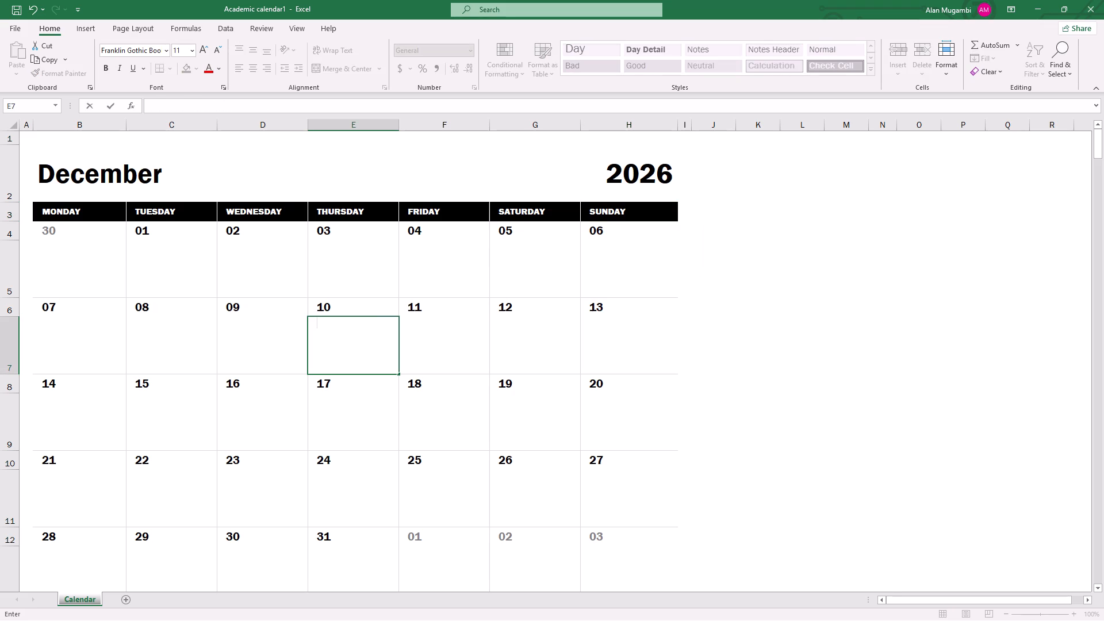
{"action": "left_click", "coordinate": [501, 351]}
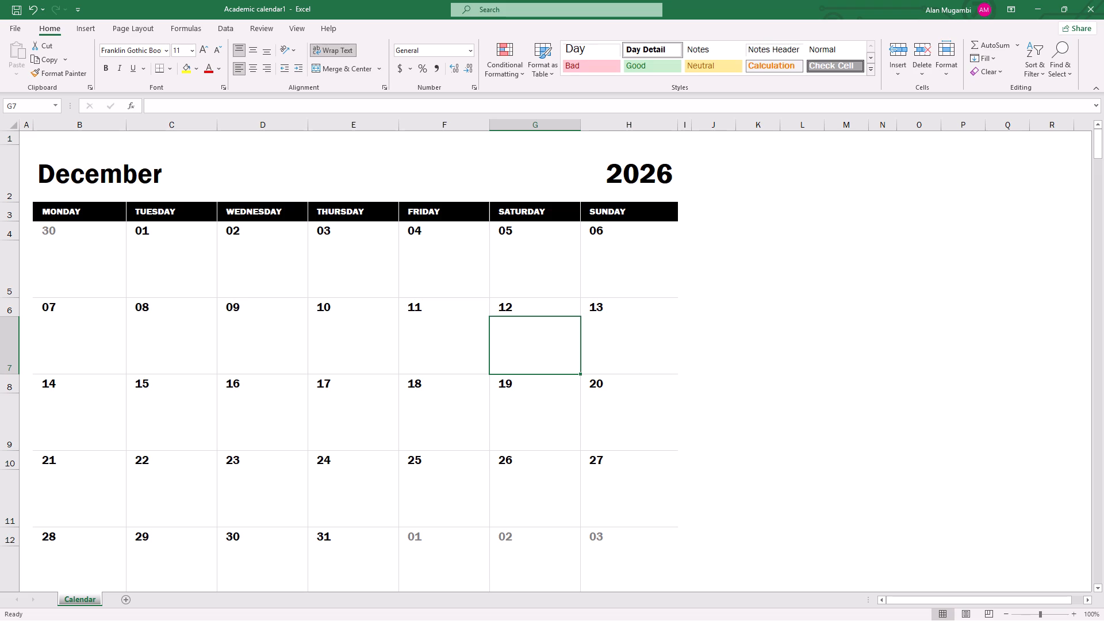
Change the font of the December month heading to Cooper Black.
{"action": "right_click", "coordinate": [73, 180]}
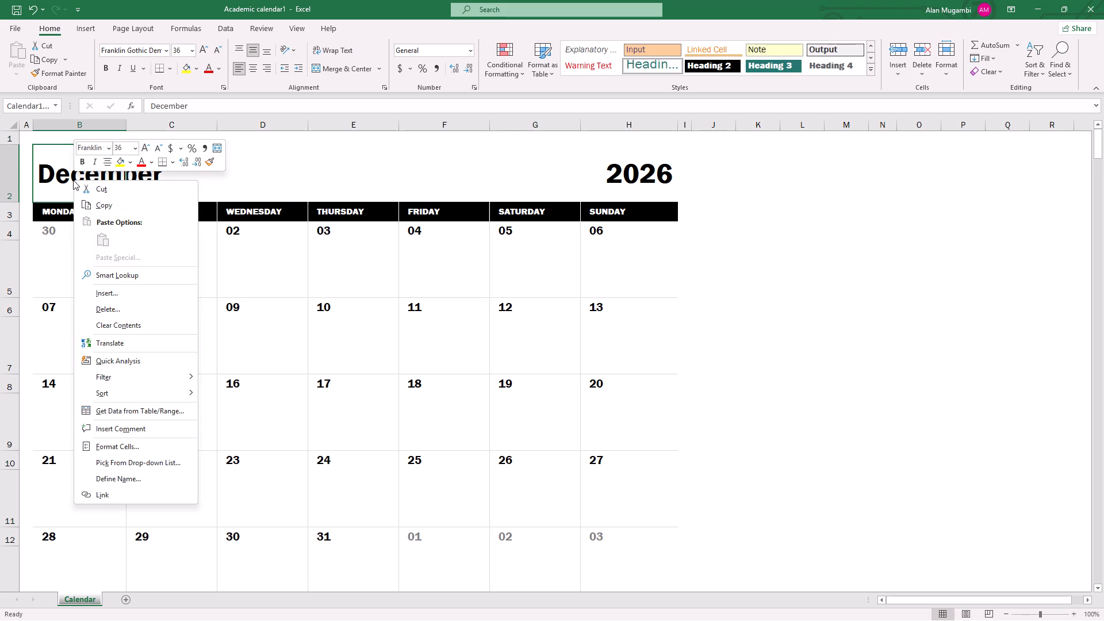
{"action": "left_click", "coordinate": [111, 152]}
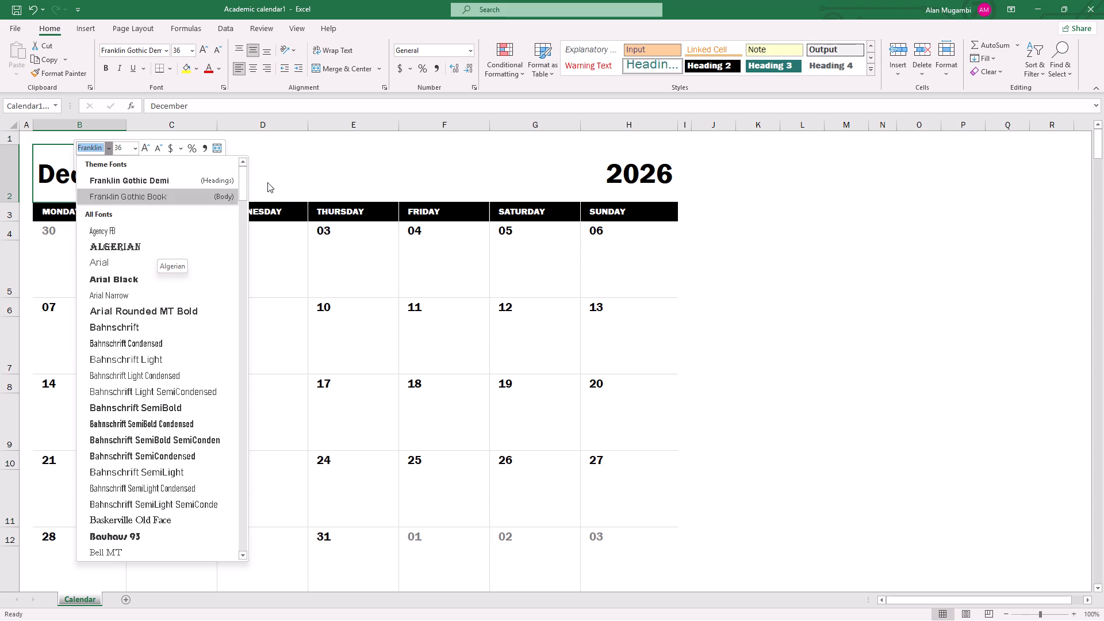
{"action": "left_click_drag", "start_coordinate": [243, 179], "coordinate": [247, 242]}
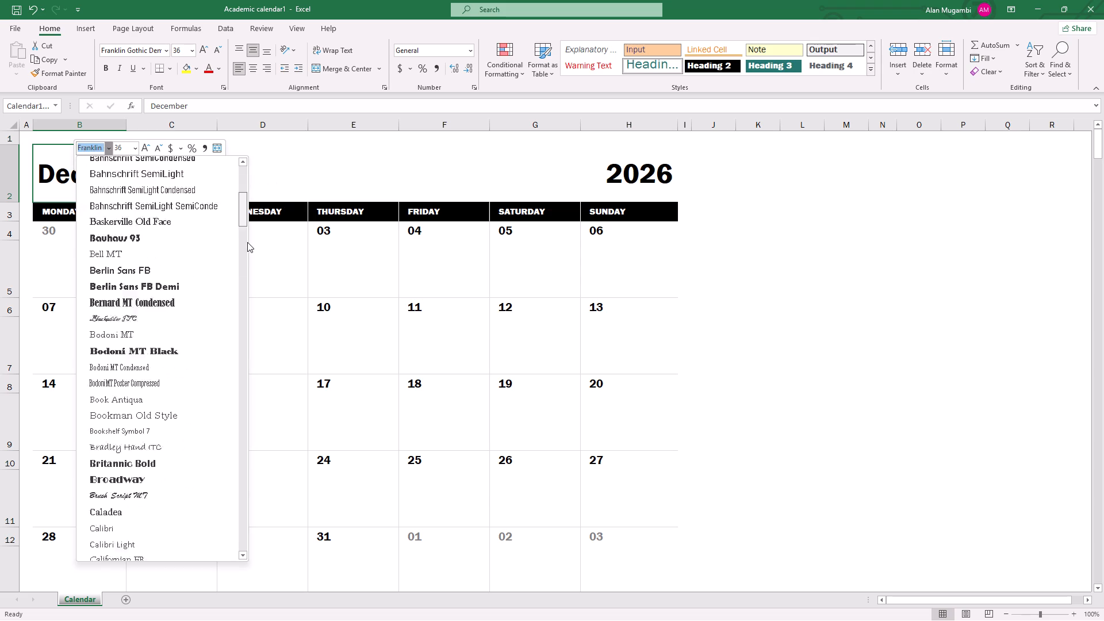
{"action": "left_click_drag", "start_coordinate": [247, 242], "coordinate": [244, 278]}
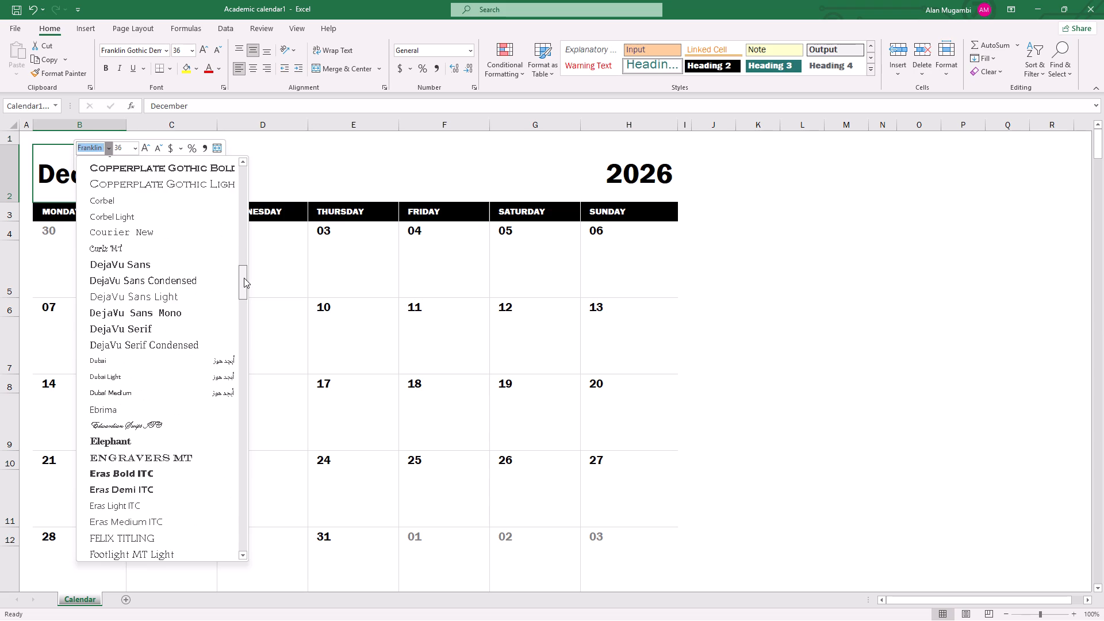
{"action": "left_click_drag", "start_coordinate": [244, 278], "coordinate": [241, 260]}
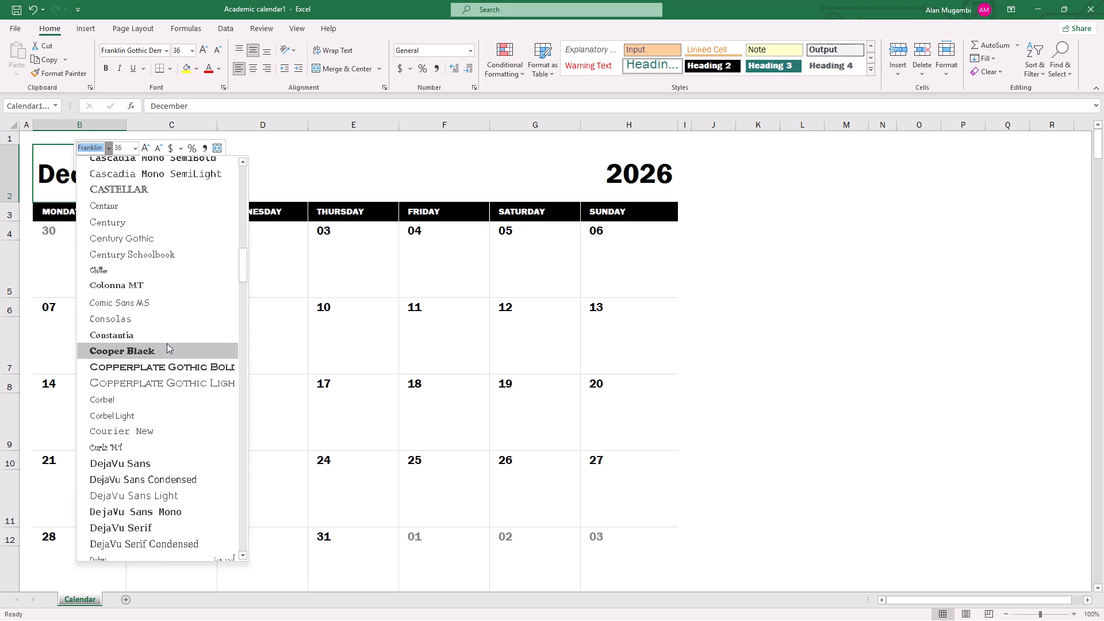
{"action": "left_click", "coordinate": [167, 343]}
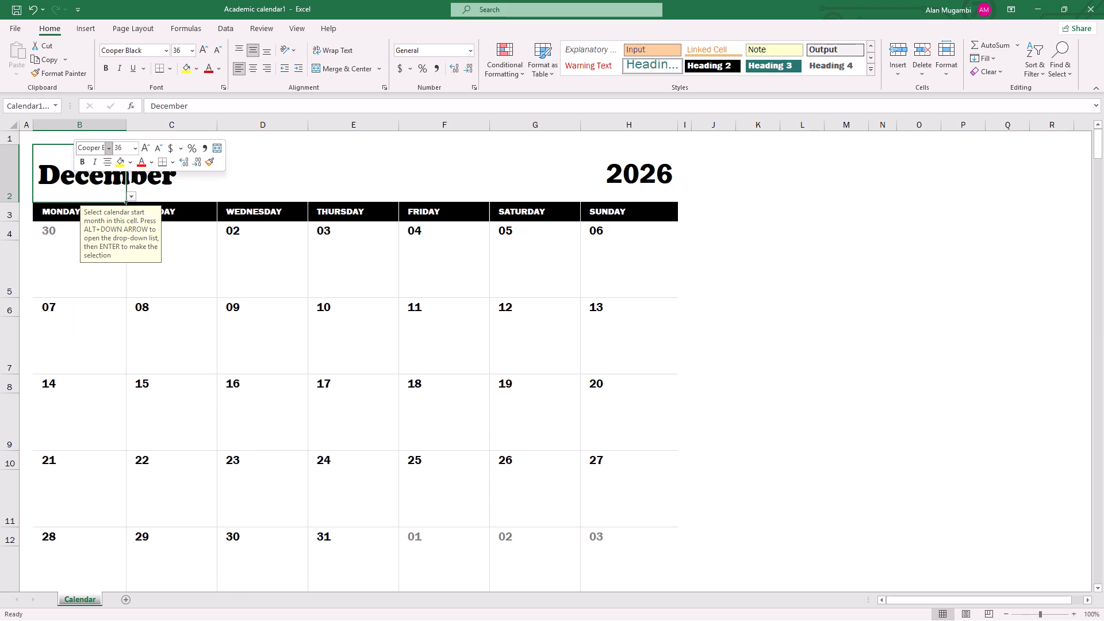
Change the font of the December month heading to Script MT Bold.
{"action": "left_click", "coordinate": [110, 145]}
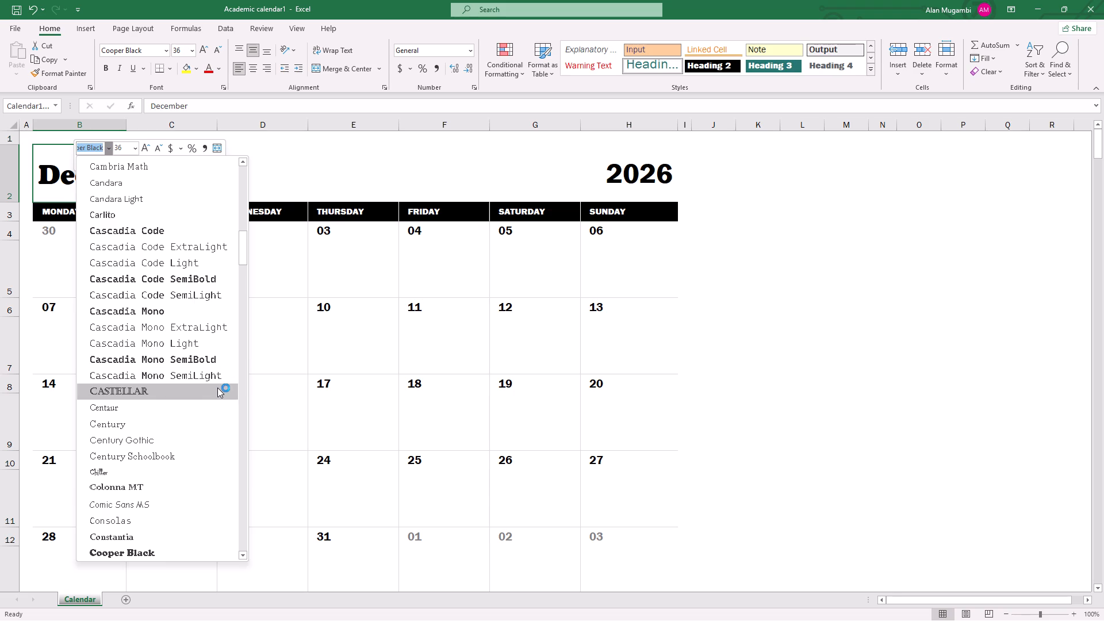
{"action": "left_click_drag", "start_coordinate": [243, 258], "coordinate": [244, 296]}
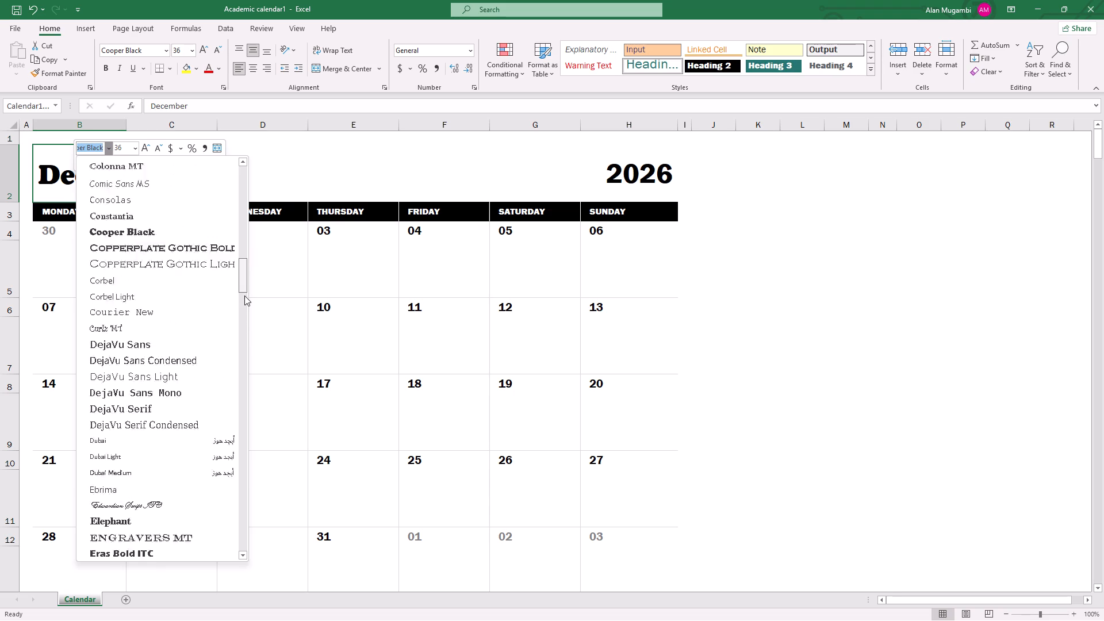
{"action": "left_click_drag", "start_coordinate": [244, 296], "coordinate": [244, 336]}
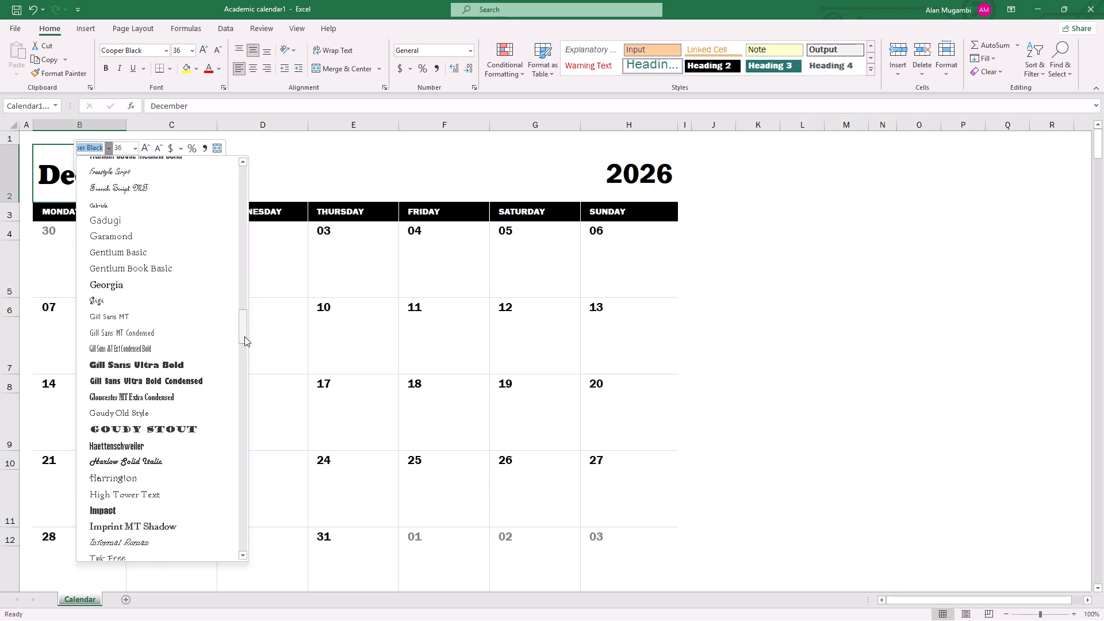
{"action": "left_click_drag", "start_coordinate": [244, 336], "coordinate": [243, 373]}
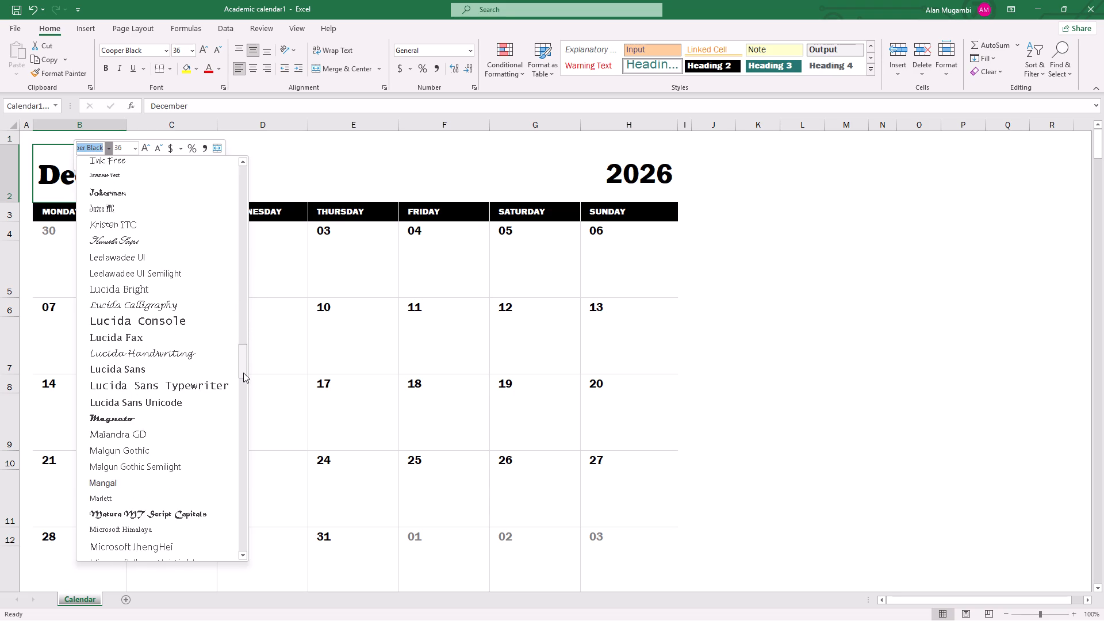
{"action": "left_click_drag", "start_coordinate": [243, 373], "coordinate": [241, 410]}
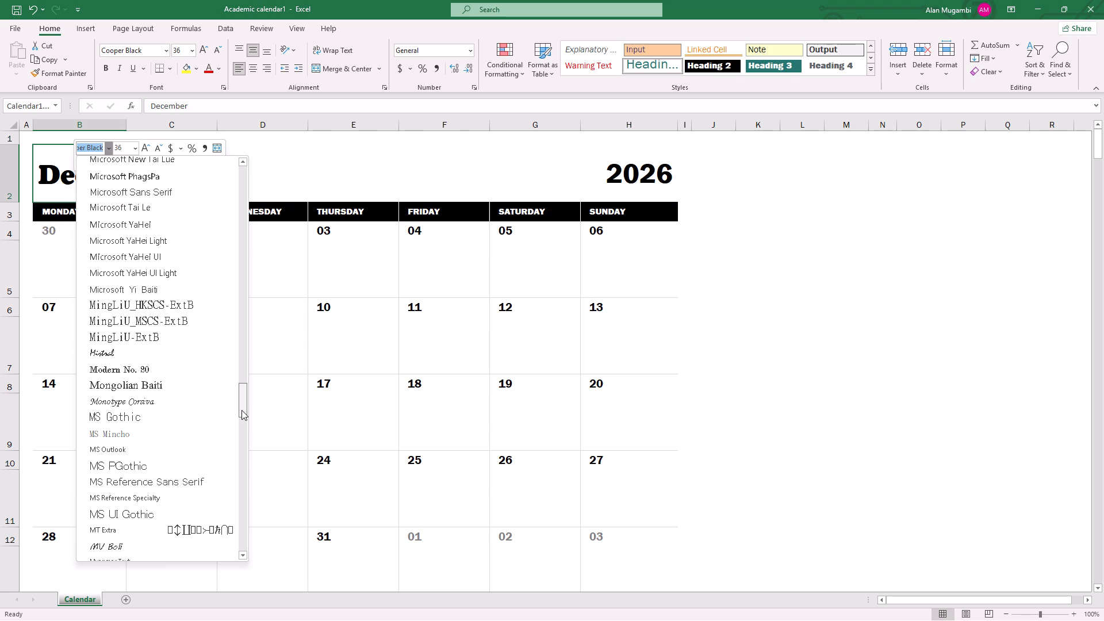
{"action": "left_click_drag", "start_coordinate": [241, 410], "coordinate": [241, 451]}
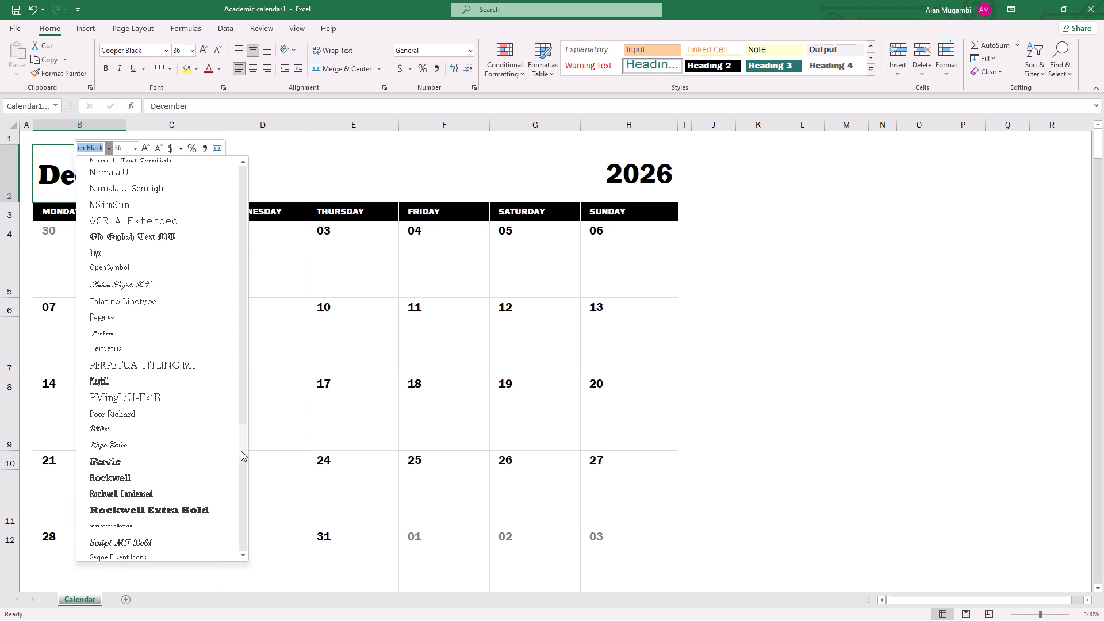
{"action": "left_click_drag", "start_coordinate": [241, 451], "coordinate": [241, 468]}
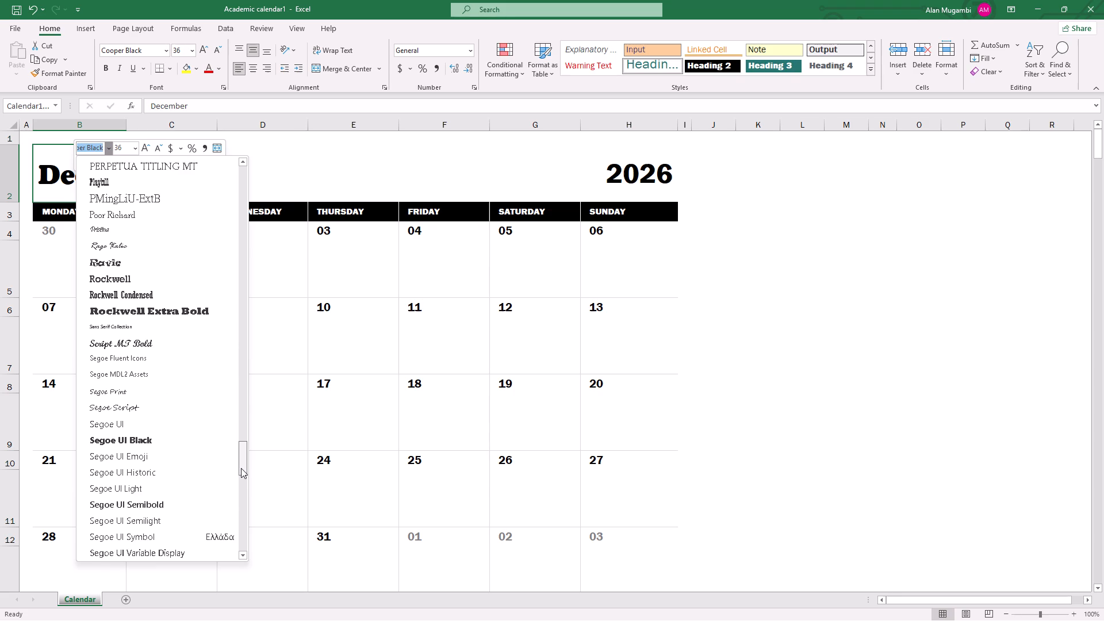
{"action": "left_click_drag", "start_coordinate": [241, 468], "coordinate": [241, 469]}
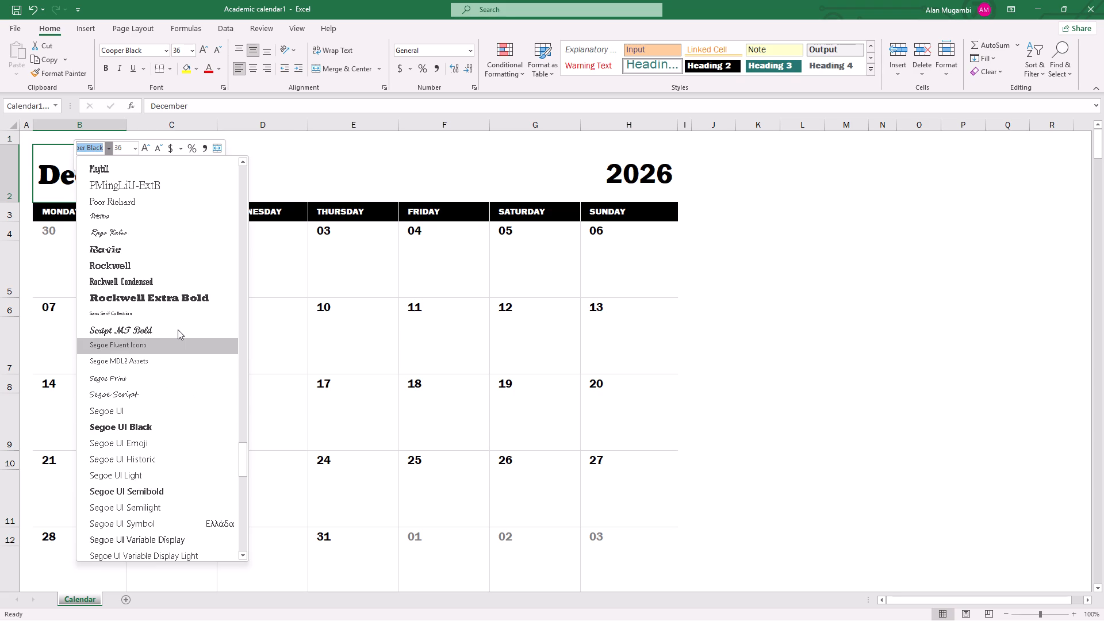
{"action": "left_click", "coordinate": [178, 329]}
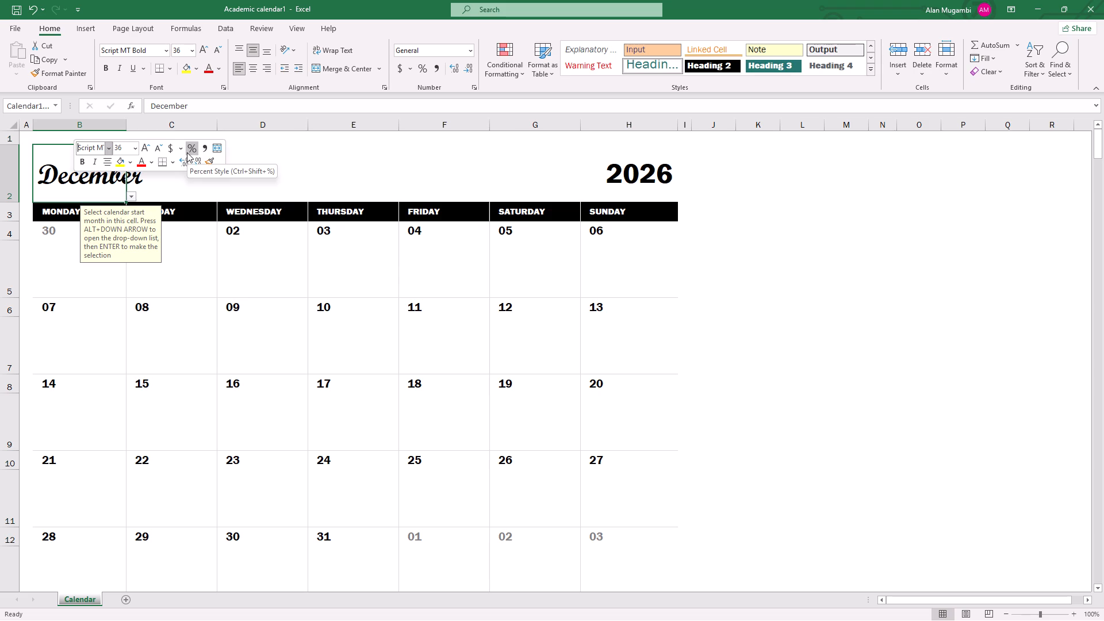
Set the December month heading in the Vivaldi font and deselect its cell.
{"action": "left_click", "coordinate": [107, 145]}
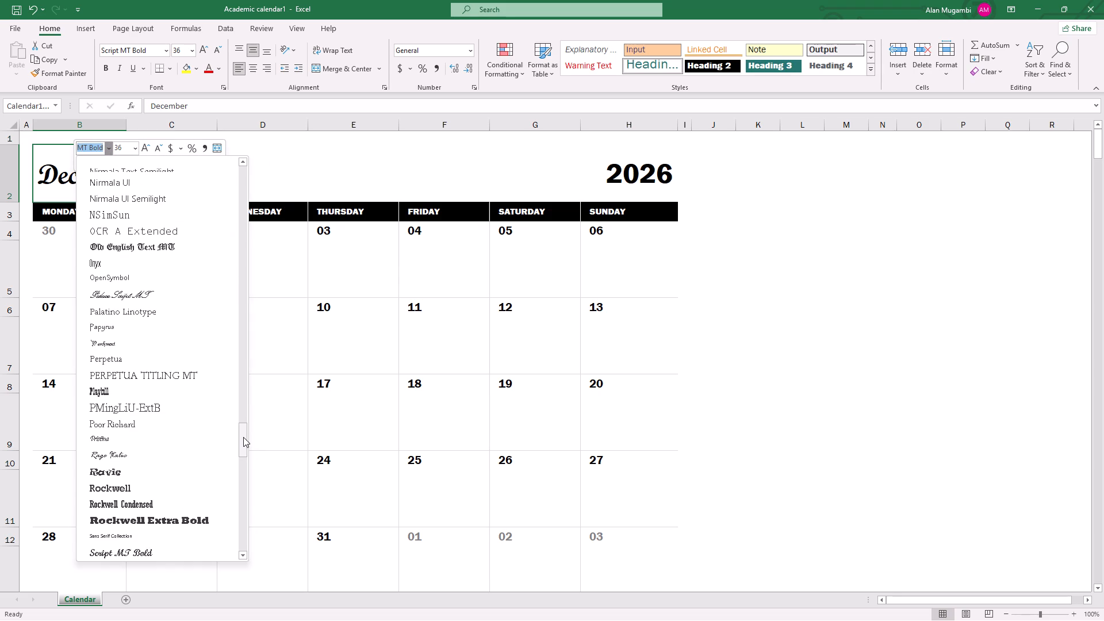
{"action": "left_click_drag", "start_coordinate": [243, 437], "coordinate": [242, 461]}
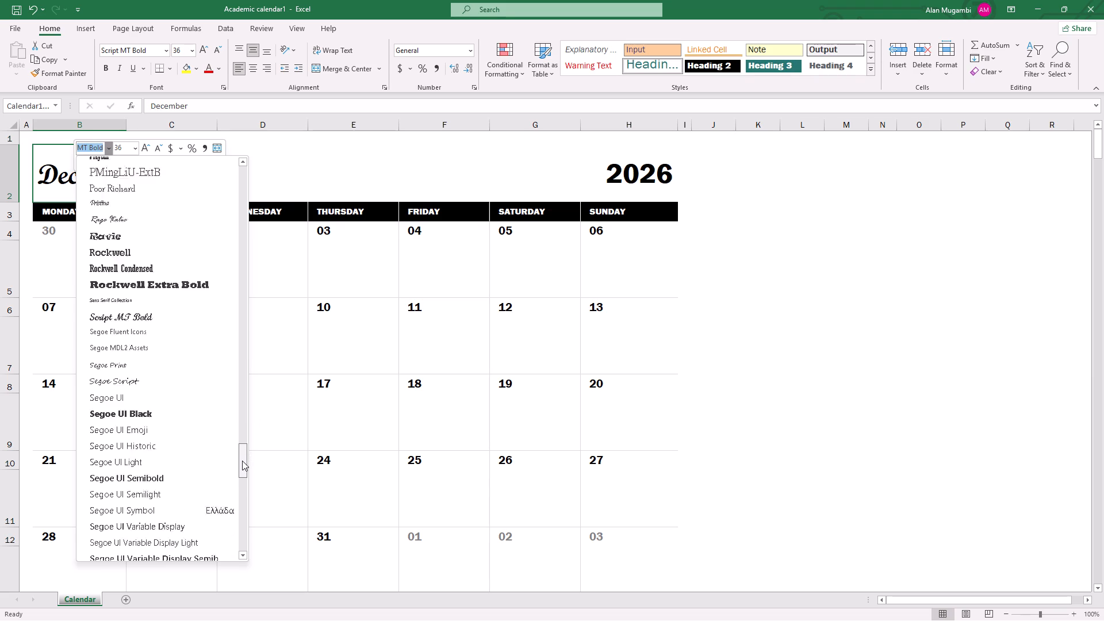
{"action": "left_click_drag", "start_coordinate": [242, 461], "coordinate": [239, 503]}
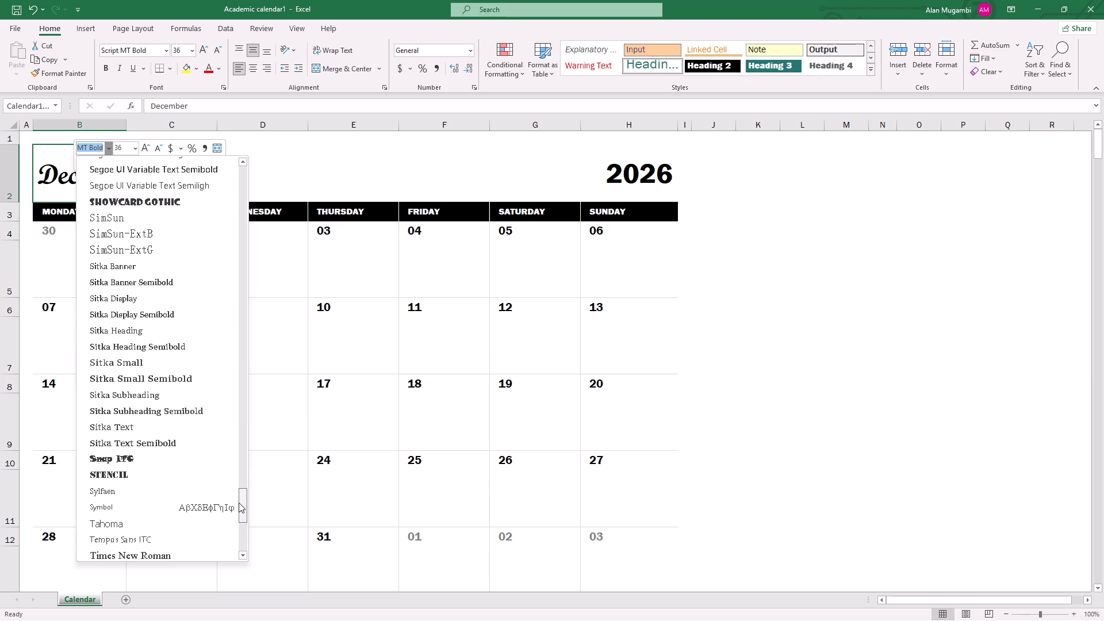
{"action": "left_click_drag", "start_coordinate": [239, 503], "coordinate": [239, 521]}
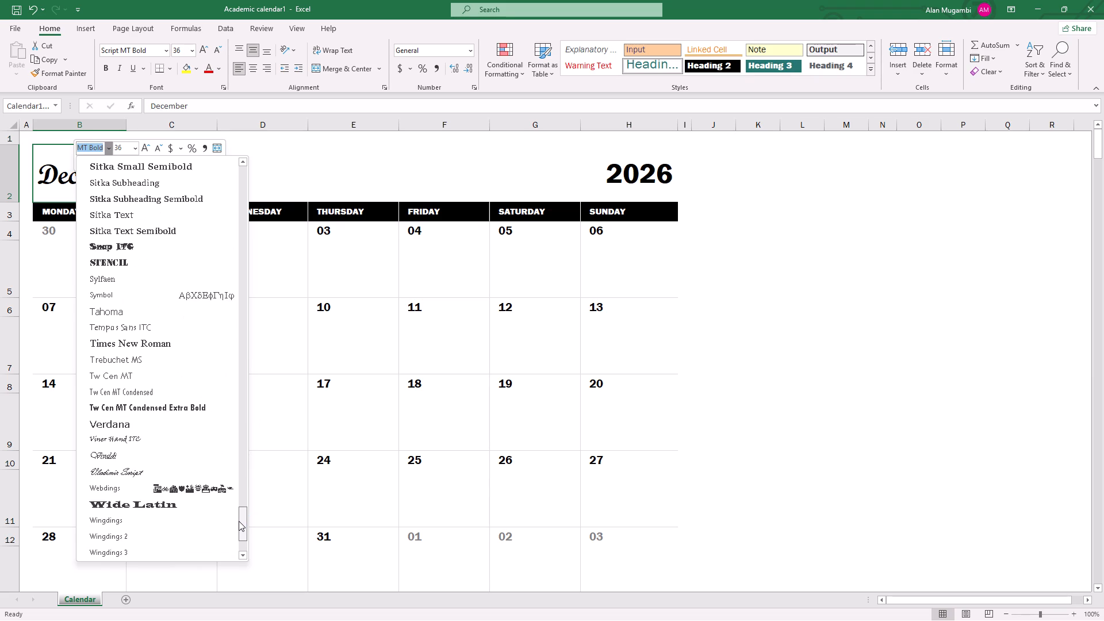
{"action": "left_click_drag", "start_coordinate": [239, 521], "coordinate": [239, 528]}
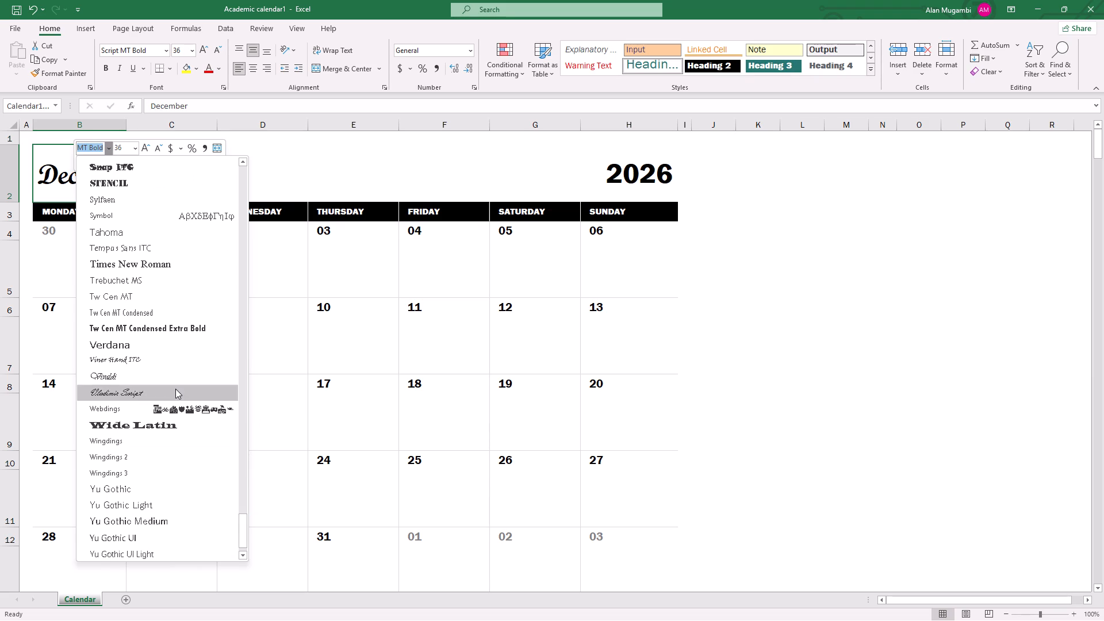
{"action": "left_click", "coordinate": [166, 376]}
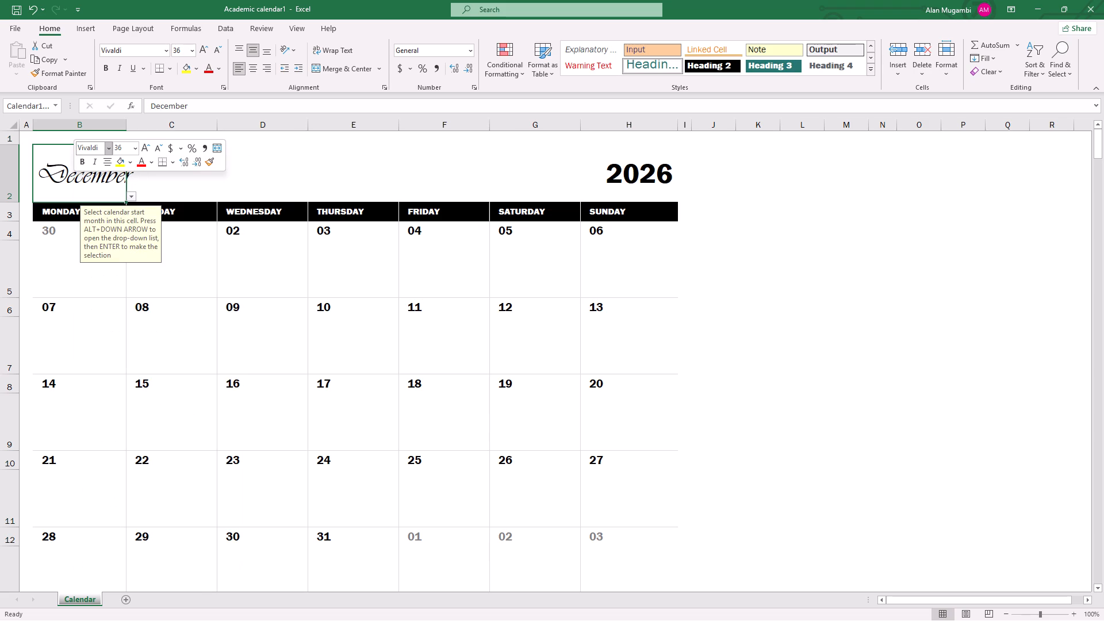
{"action": "left_click", "coordinate": [274, 178]}
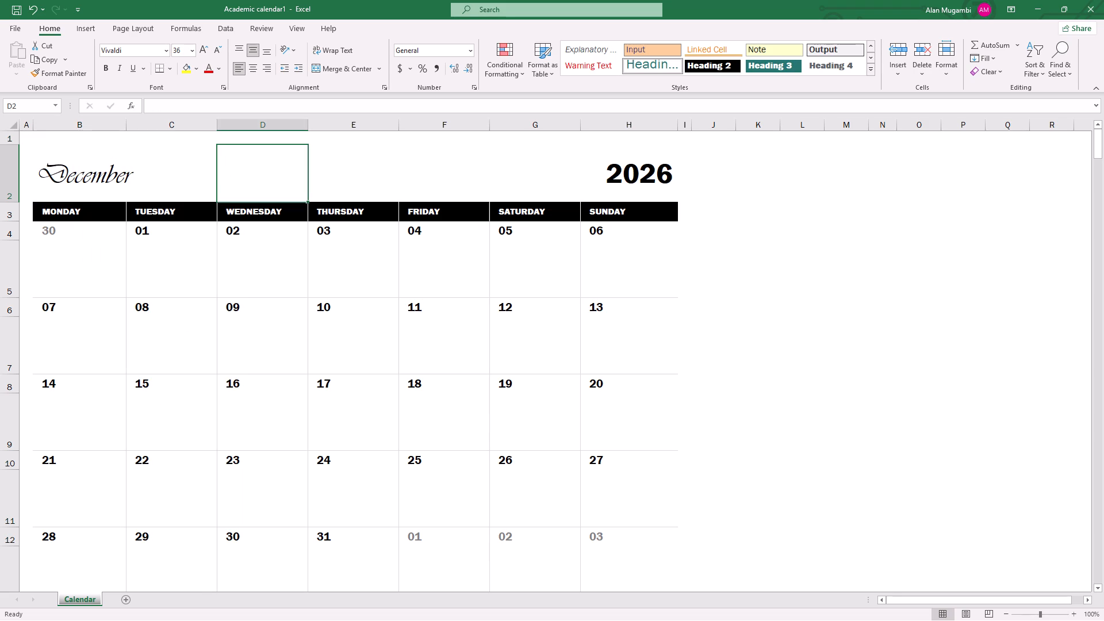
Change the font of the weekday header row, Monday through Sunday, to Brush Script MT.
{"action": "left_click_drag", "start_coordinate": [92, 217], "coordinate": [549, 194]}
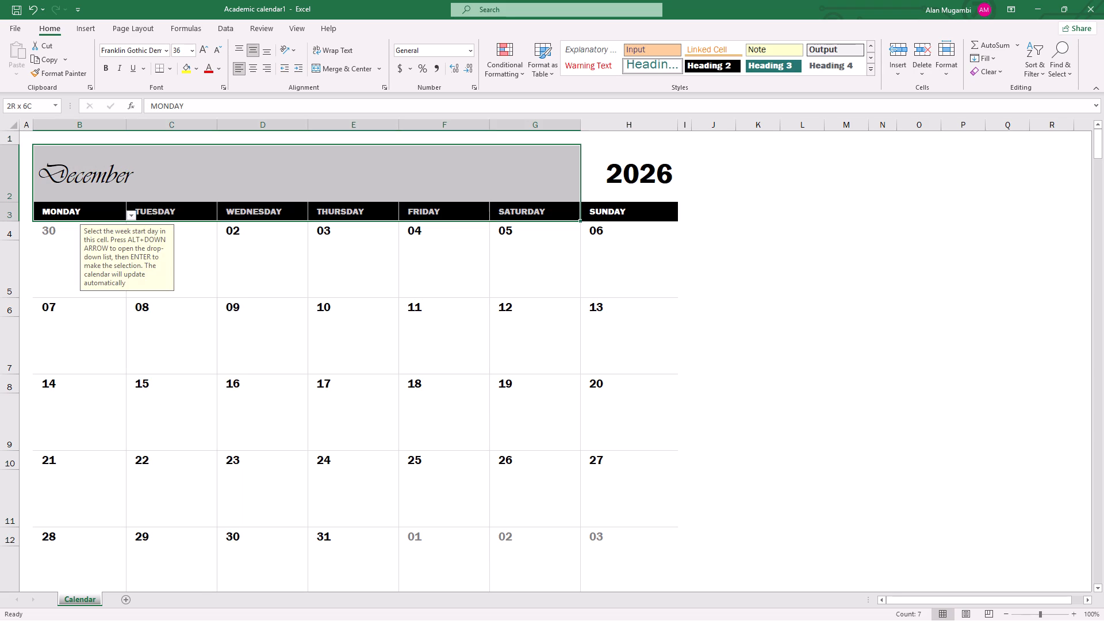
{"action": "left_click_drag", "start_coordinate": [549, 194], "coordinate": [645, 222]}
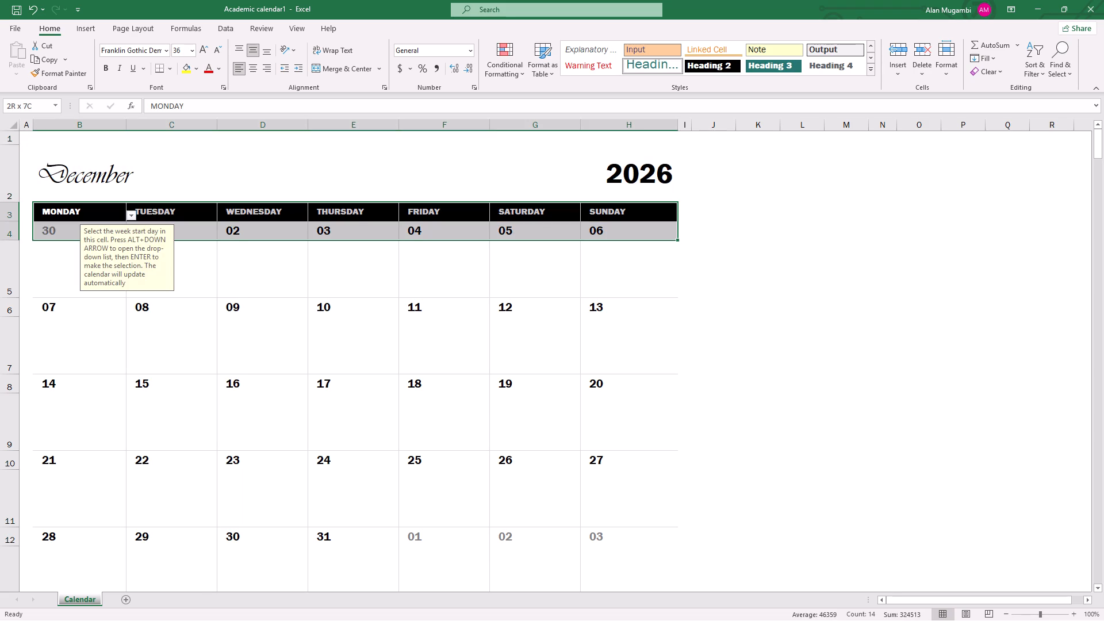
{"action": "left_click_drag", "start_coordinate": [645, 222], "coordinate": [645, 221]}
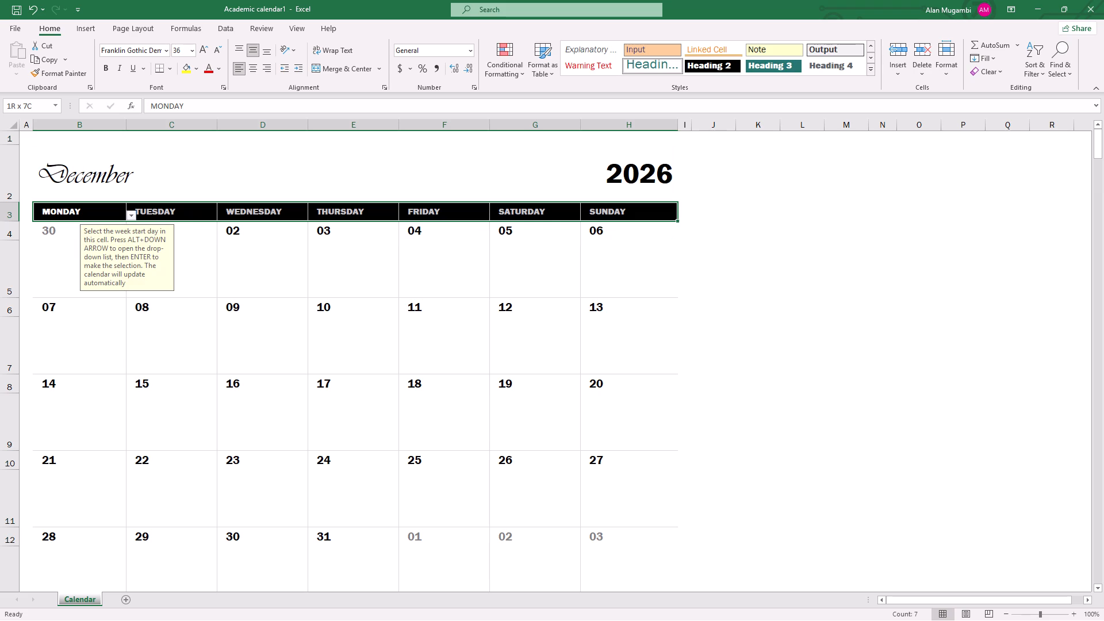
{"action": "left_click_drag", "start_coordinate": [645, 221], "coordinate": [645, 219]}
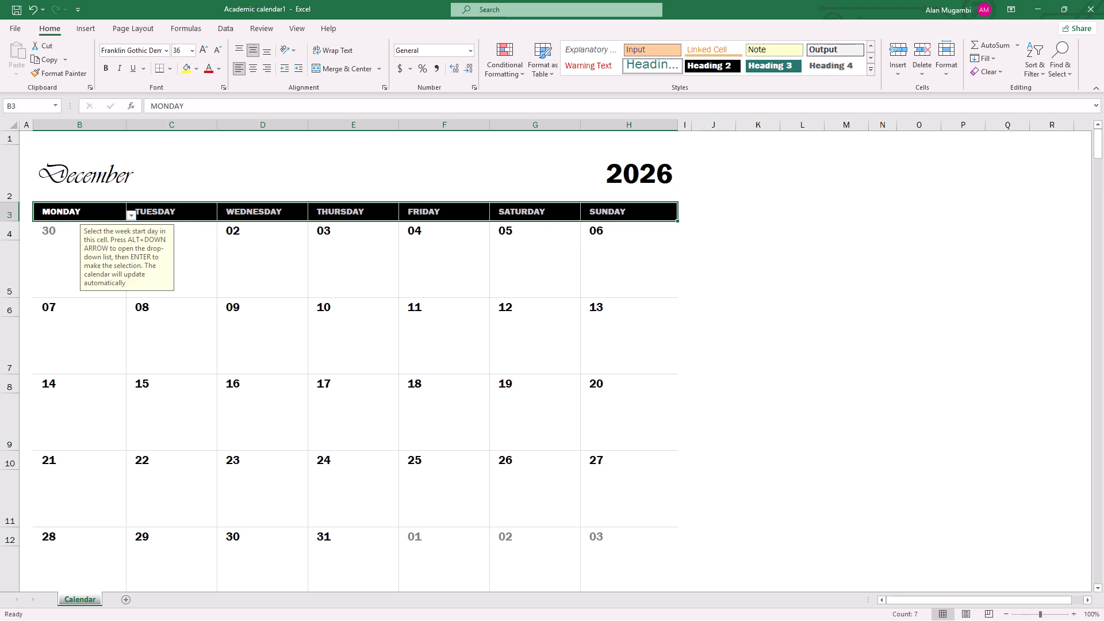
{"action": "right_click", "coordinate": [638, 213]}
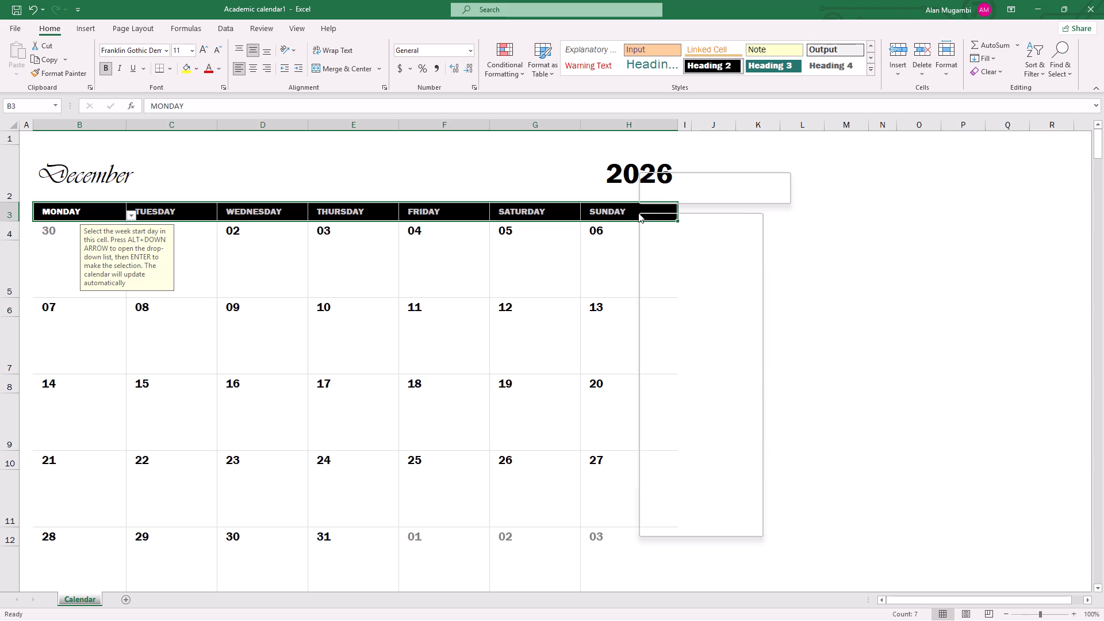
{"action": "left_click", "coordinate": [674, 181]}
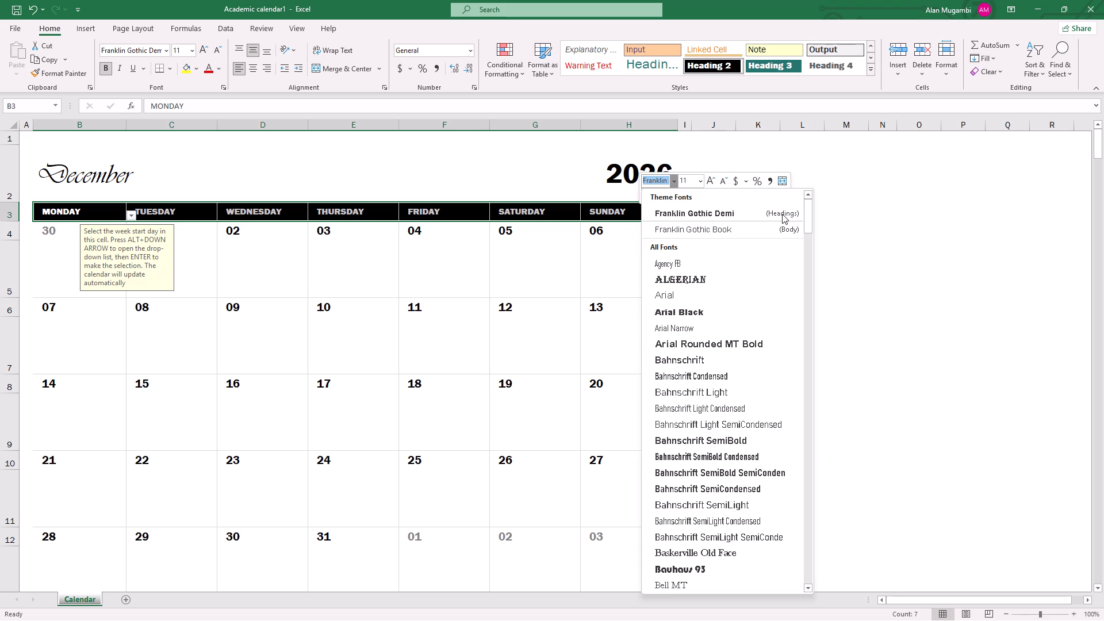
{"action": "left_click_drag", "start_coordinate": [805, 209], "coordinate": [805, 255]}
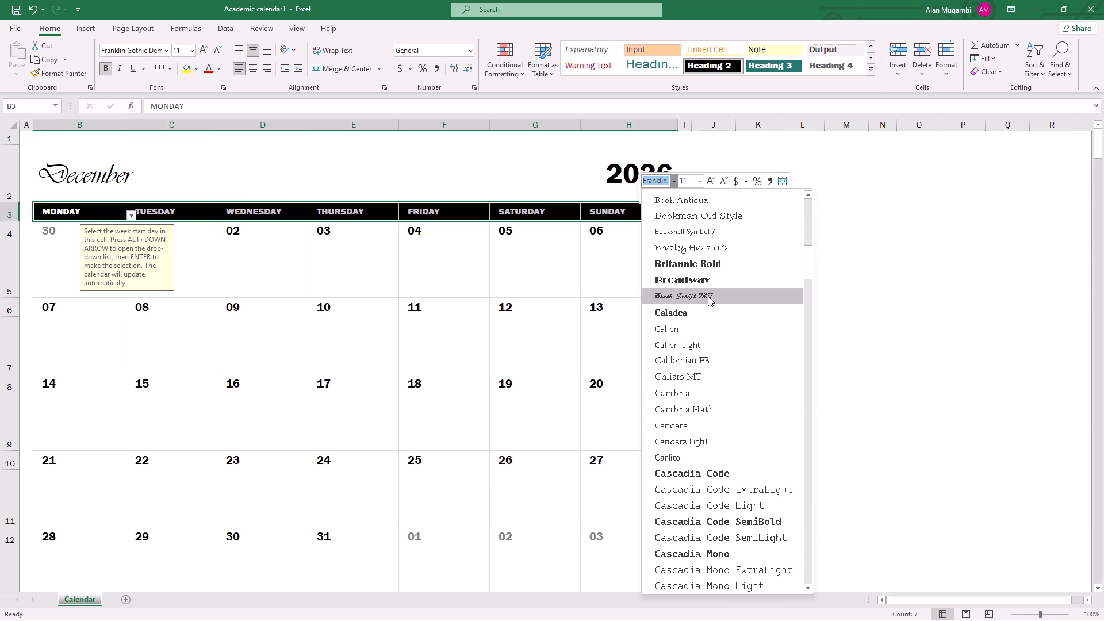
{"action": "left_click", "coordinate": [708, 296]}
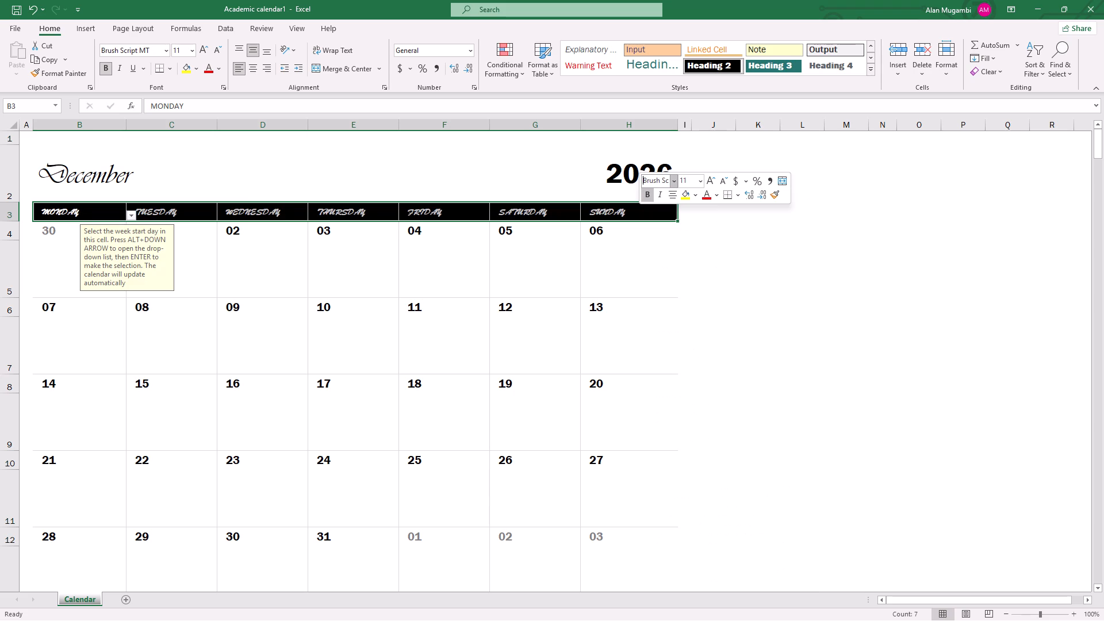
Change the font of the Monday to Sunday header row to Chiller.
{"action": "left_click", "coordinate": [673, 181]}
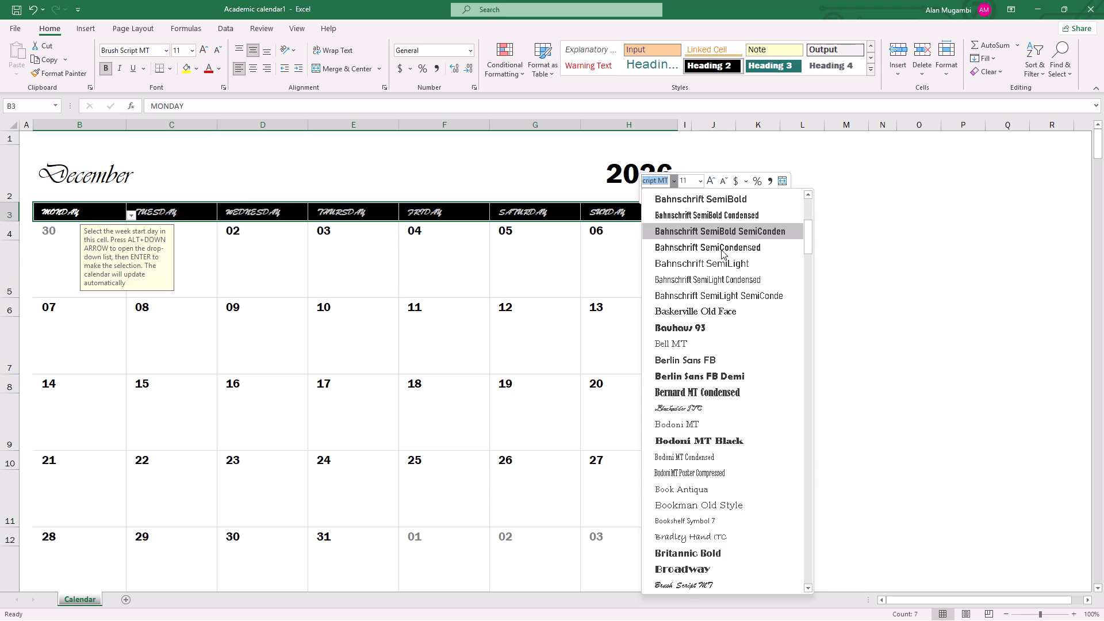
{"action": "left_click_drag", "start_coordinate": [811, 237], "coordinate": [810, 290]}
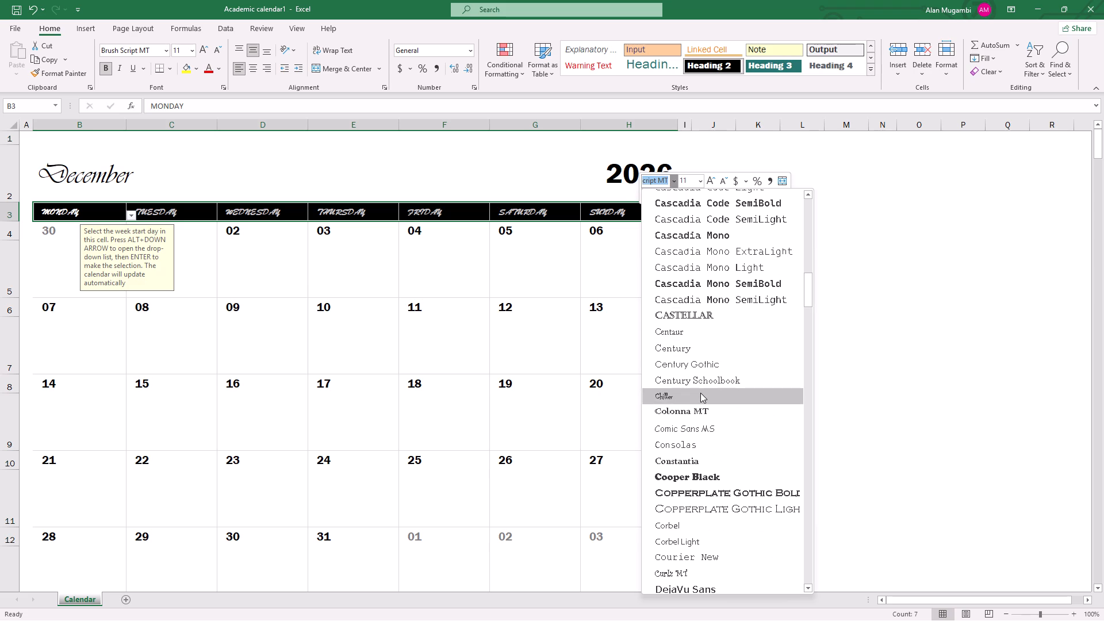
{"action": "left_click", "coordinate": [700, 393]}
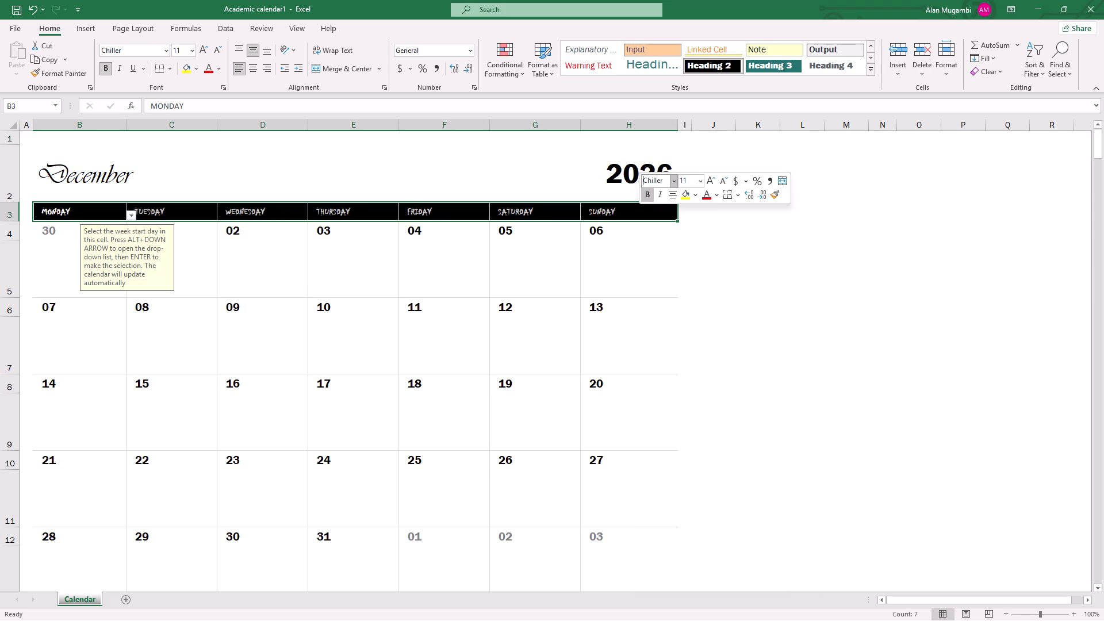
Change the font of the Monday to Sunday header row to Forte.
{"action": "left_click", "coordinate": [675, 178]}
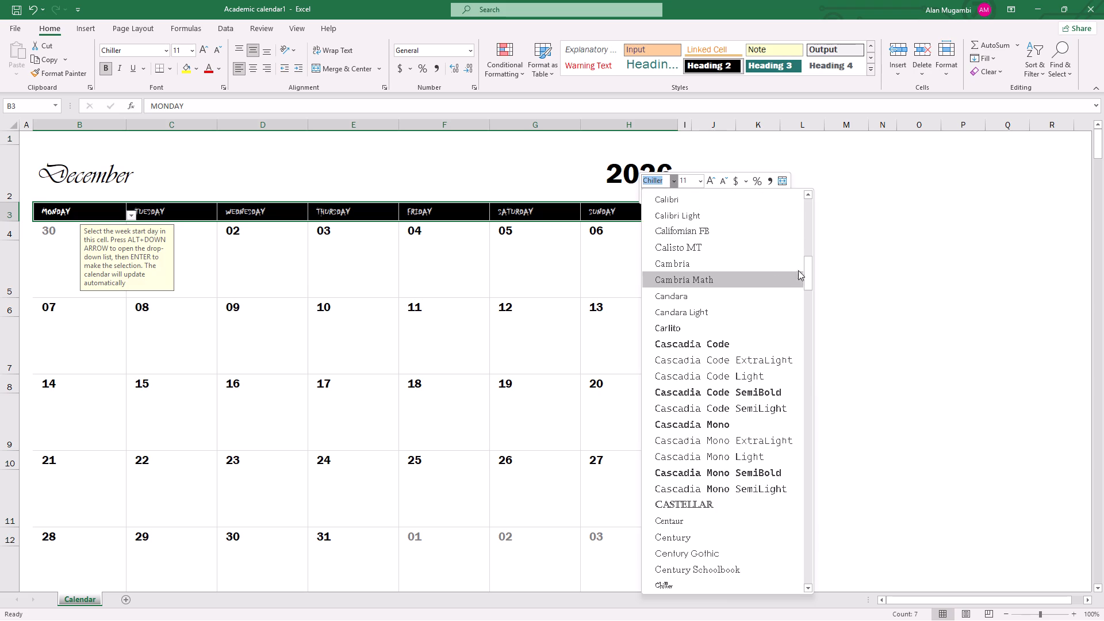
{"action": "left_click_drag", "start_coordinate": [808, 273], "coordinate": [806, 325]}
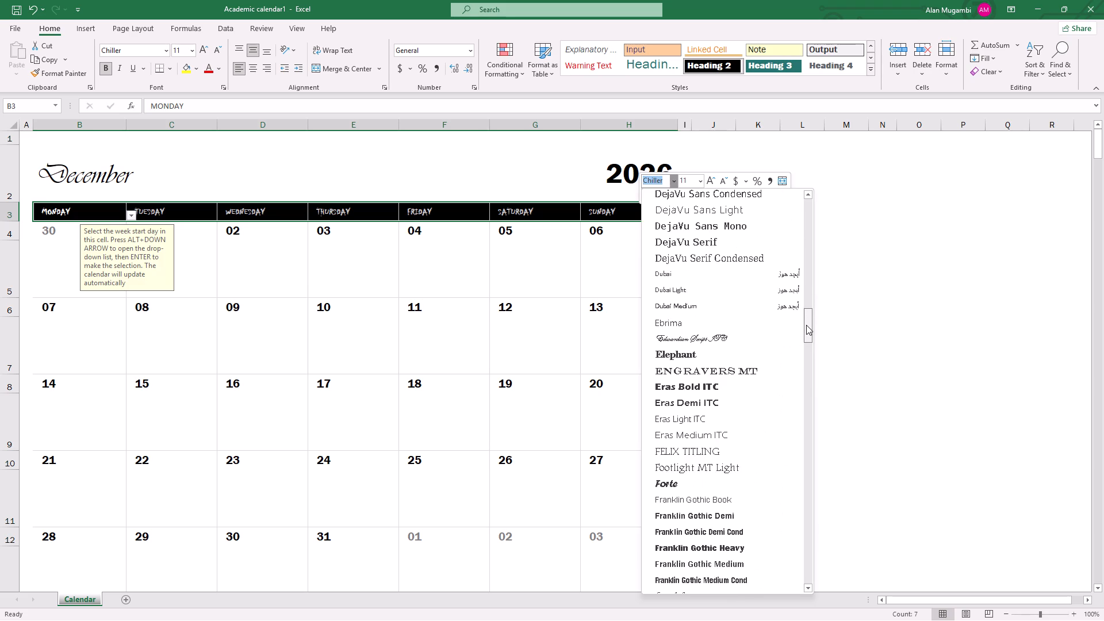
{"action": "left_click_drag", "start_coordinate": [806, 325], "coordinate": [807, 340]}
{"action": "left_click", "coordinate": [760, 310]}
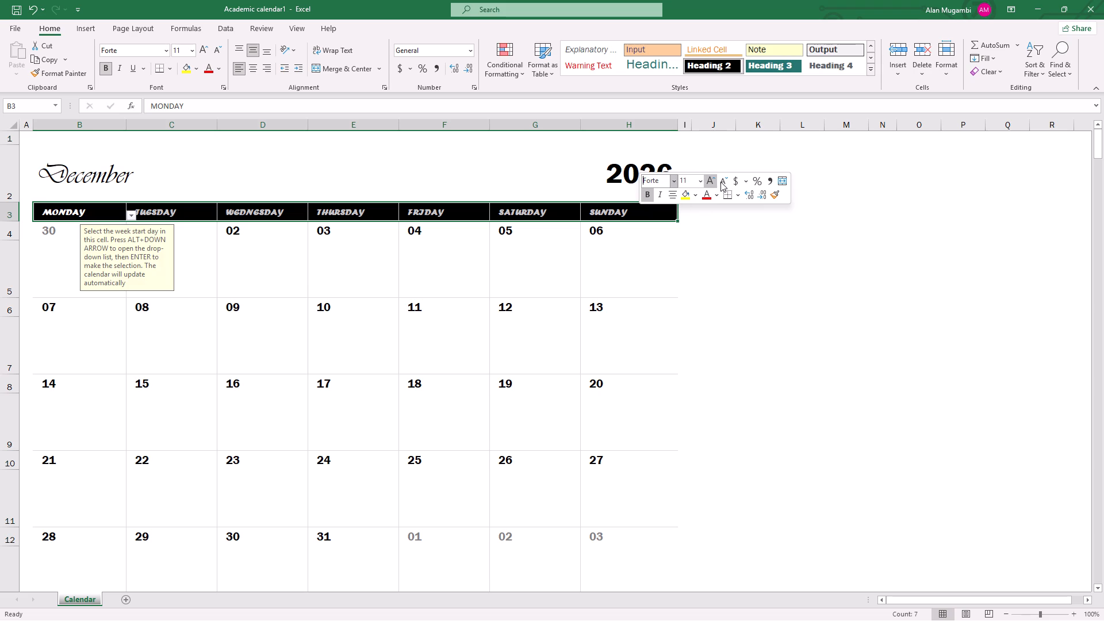
Change the font of the Monday to Sunday header row to Curlz MT.
{"action": "left_click", "coordinate": [671, 179]}
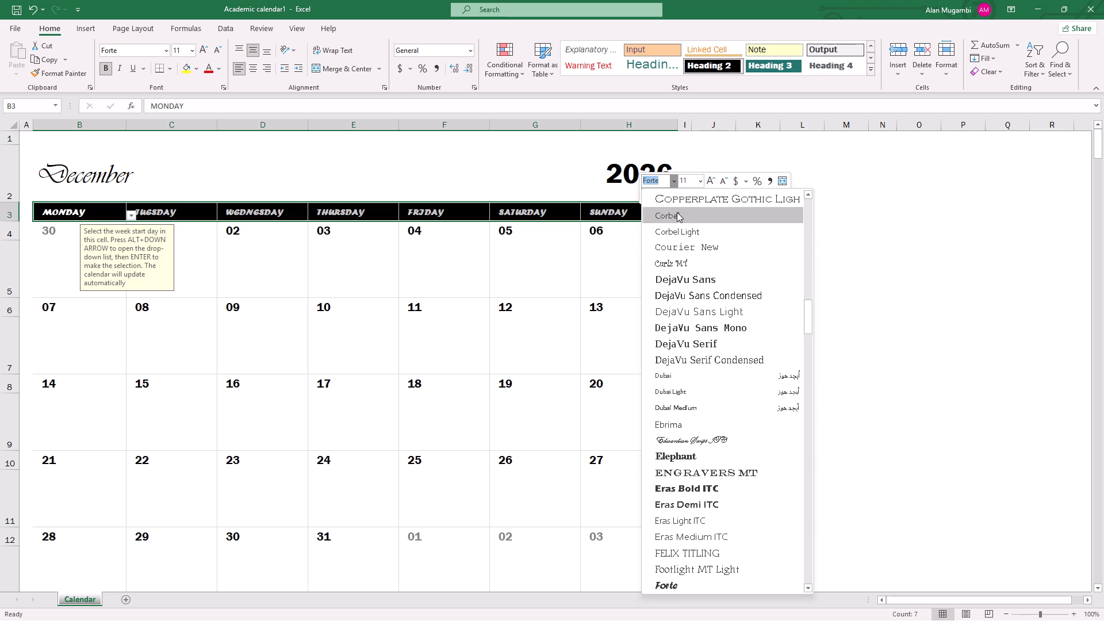
{"action": "left_click", "coordinate": [712, 265]}
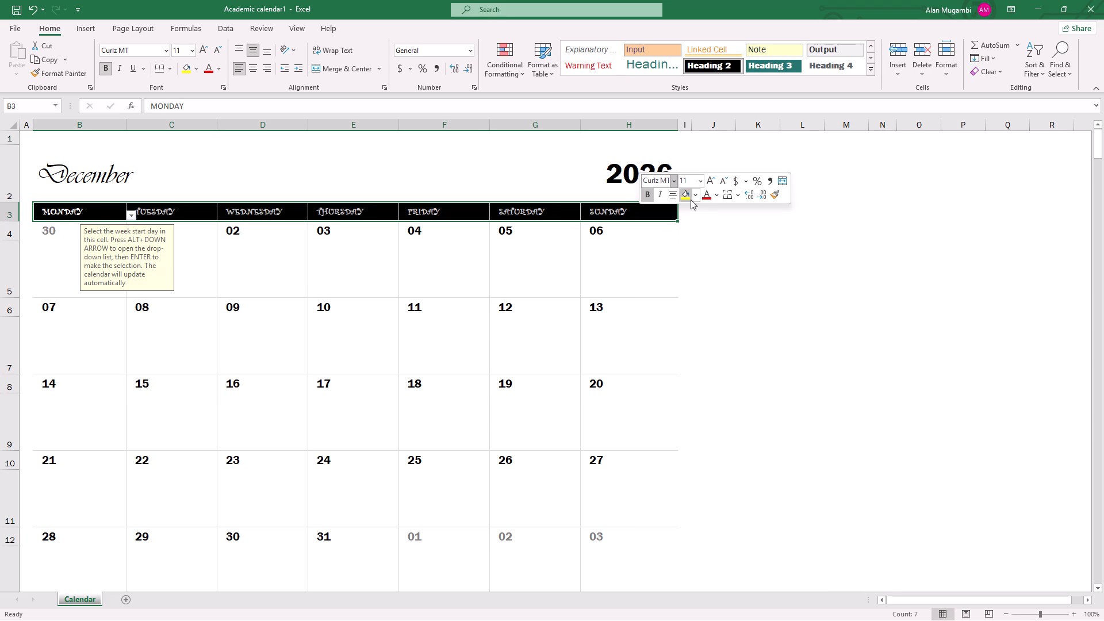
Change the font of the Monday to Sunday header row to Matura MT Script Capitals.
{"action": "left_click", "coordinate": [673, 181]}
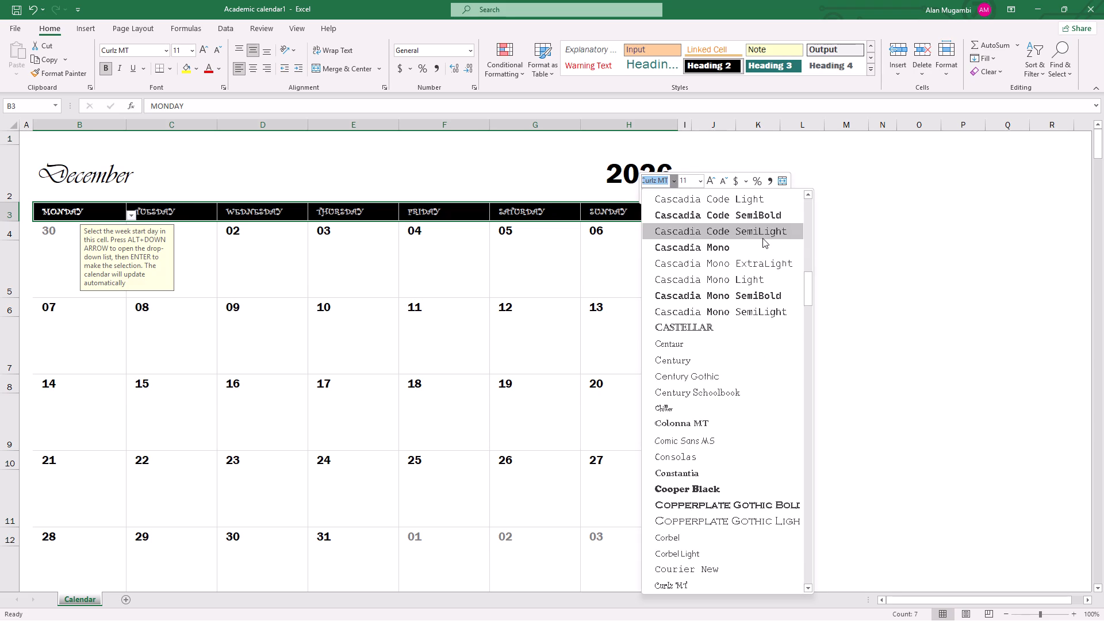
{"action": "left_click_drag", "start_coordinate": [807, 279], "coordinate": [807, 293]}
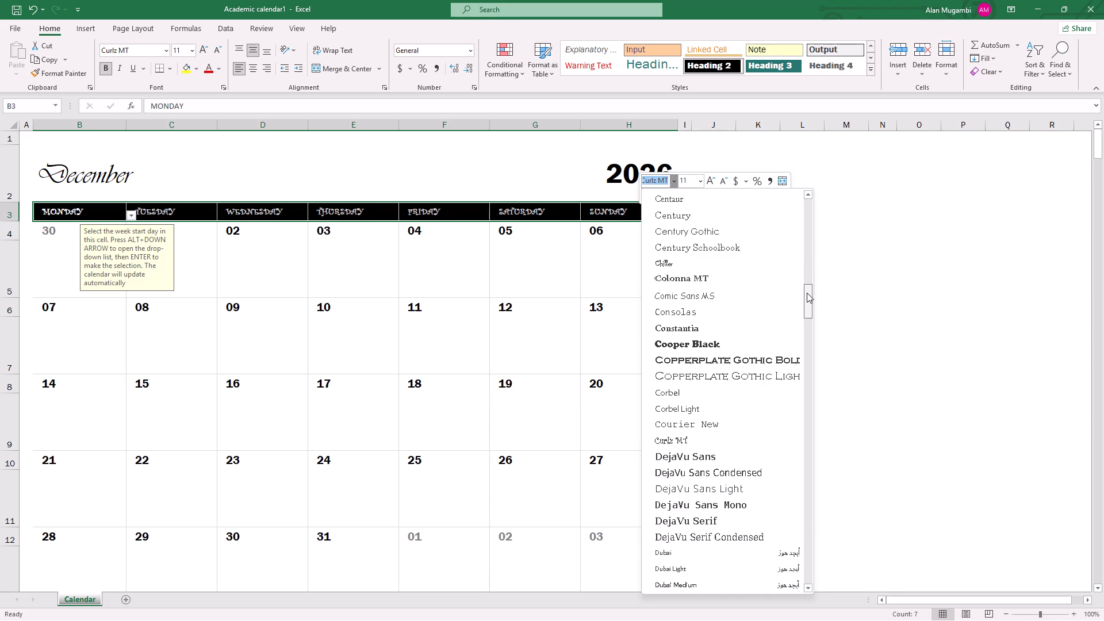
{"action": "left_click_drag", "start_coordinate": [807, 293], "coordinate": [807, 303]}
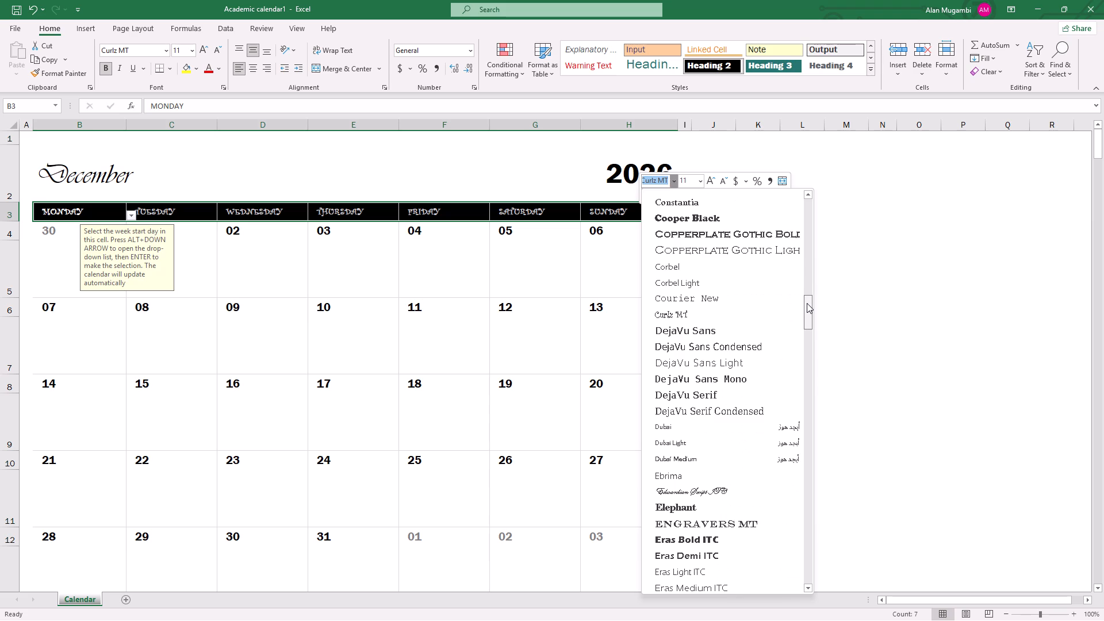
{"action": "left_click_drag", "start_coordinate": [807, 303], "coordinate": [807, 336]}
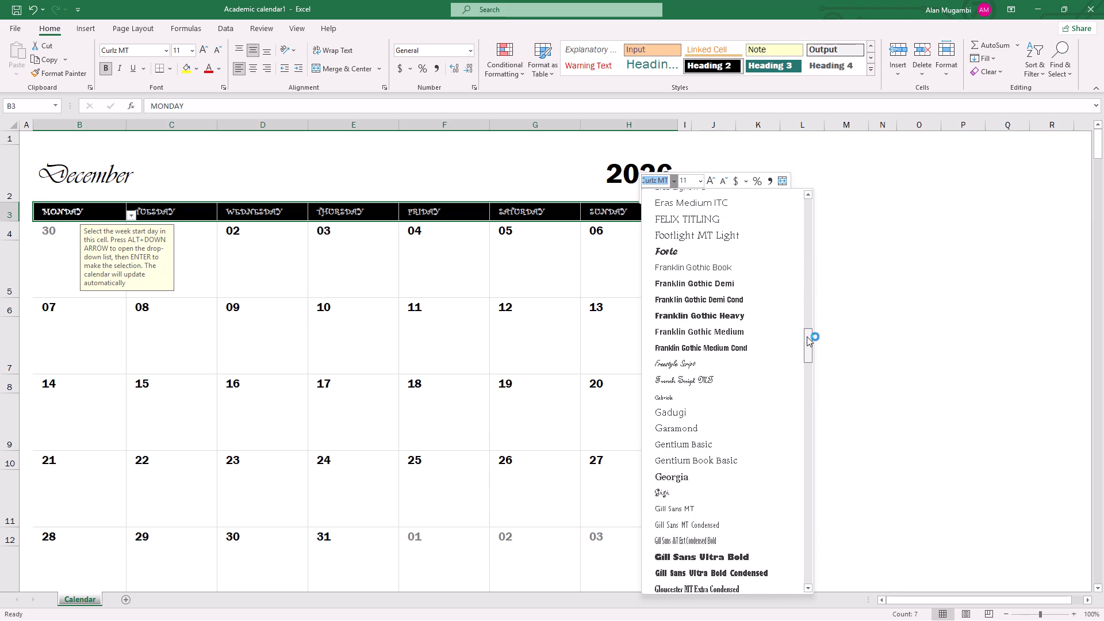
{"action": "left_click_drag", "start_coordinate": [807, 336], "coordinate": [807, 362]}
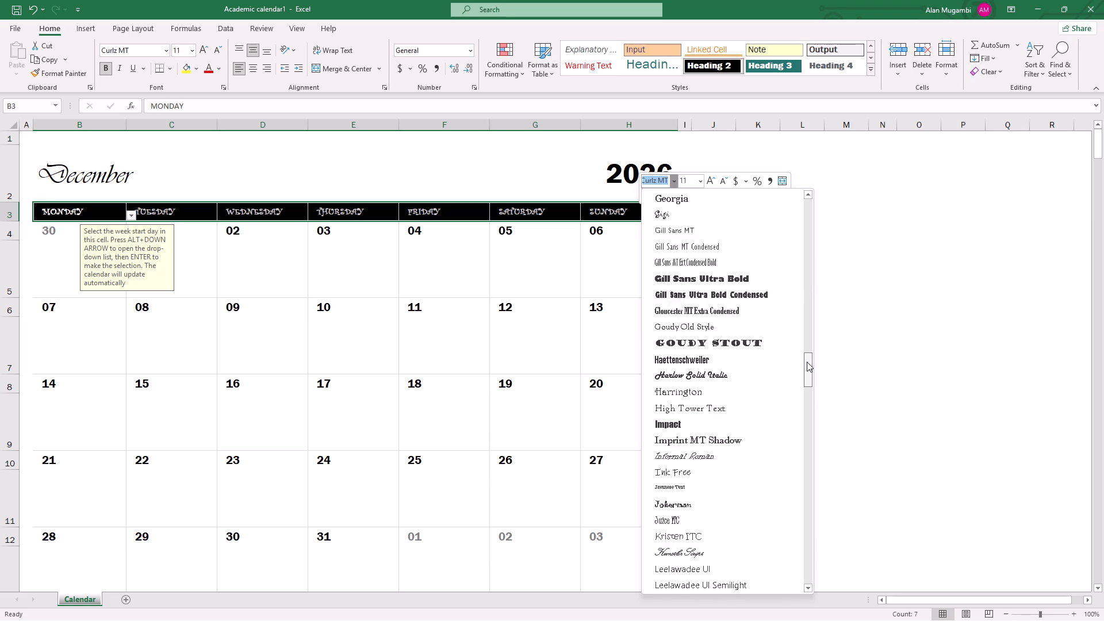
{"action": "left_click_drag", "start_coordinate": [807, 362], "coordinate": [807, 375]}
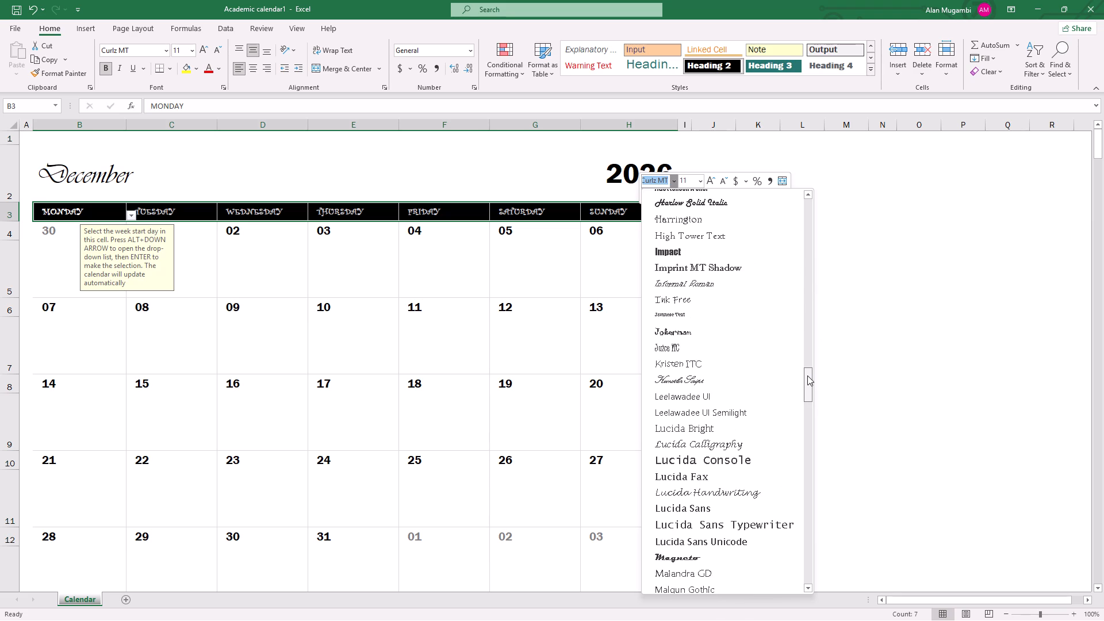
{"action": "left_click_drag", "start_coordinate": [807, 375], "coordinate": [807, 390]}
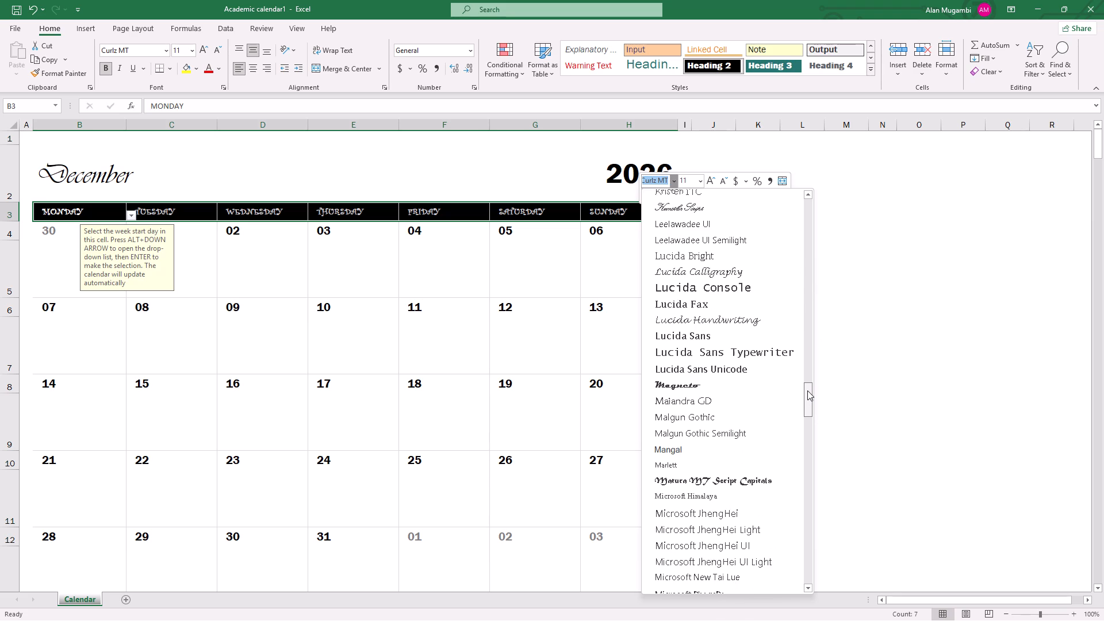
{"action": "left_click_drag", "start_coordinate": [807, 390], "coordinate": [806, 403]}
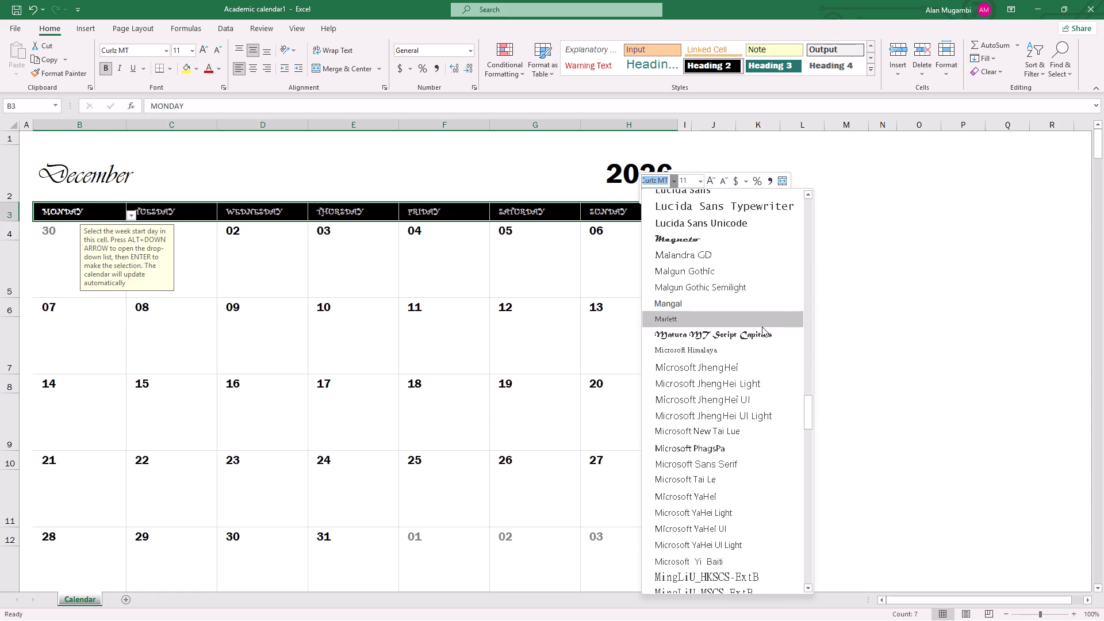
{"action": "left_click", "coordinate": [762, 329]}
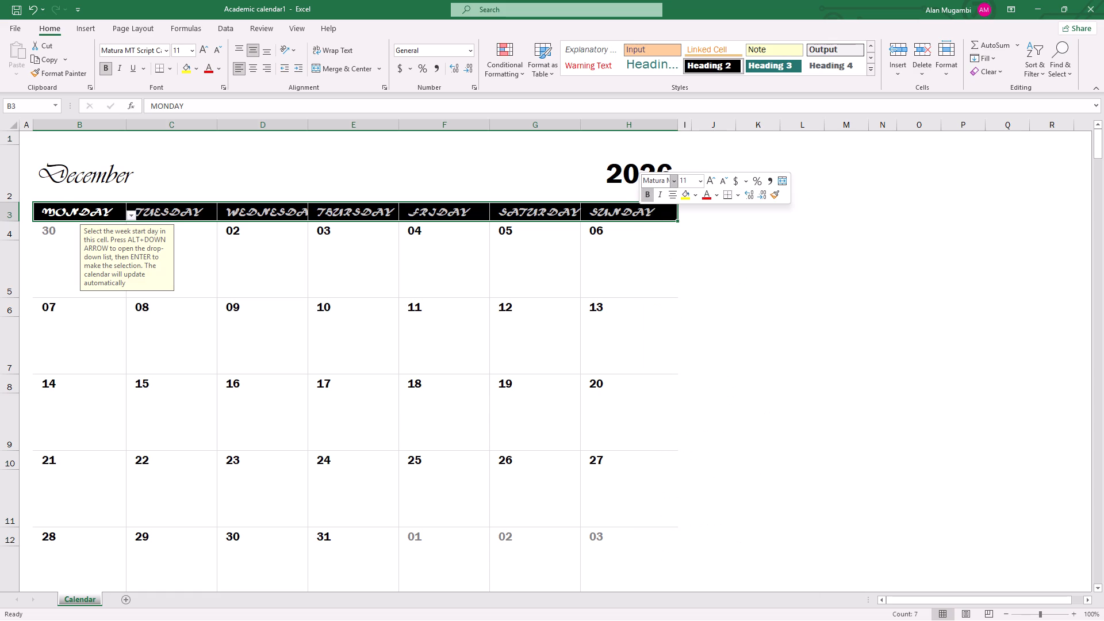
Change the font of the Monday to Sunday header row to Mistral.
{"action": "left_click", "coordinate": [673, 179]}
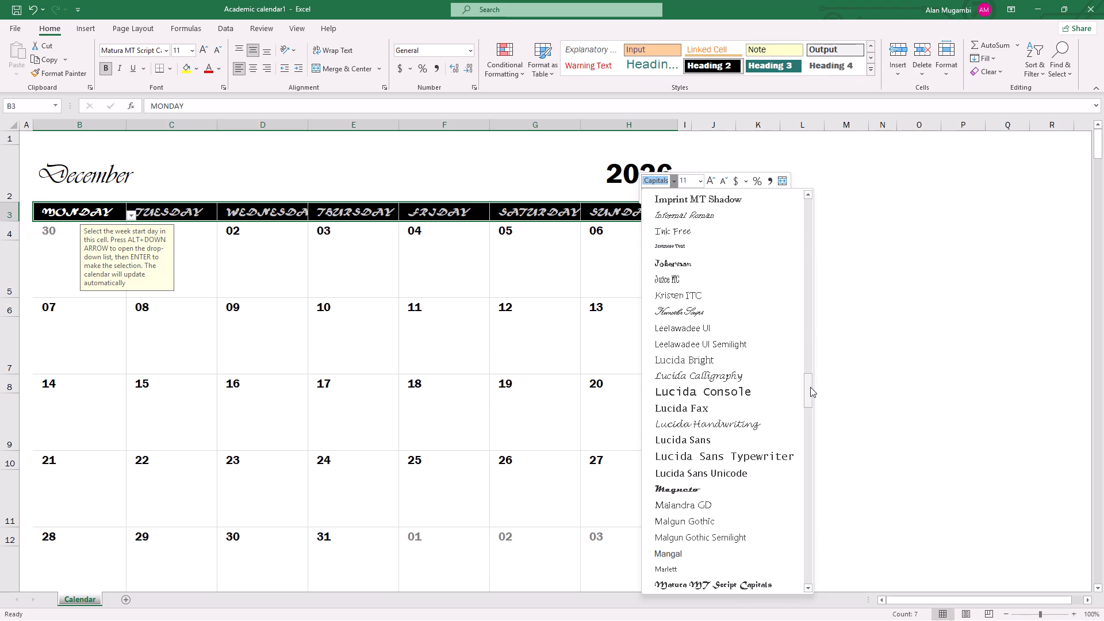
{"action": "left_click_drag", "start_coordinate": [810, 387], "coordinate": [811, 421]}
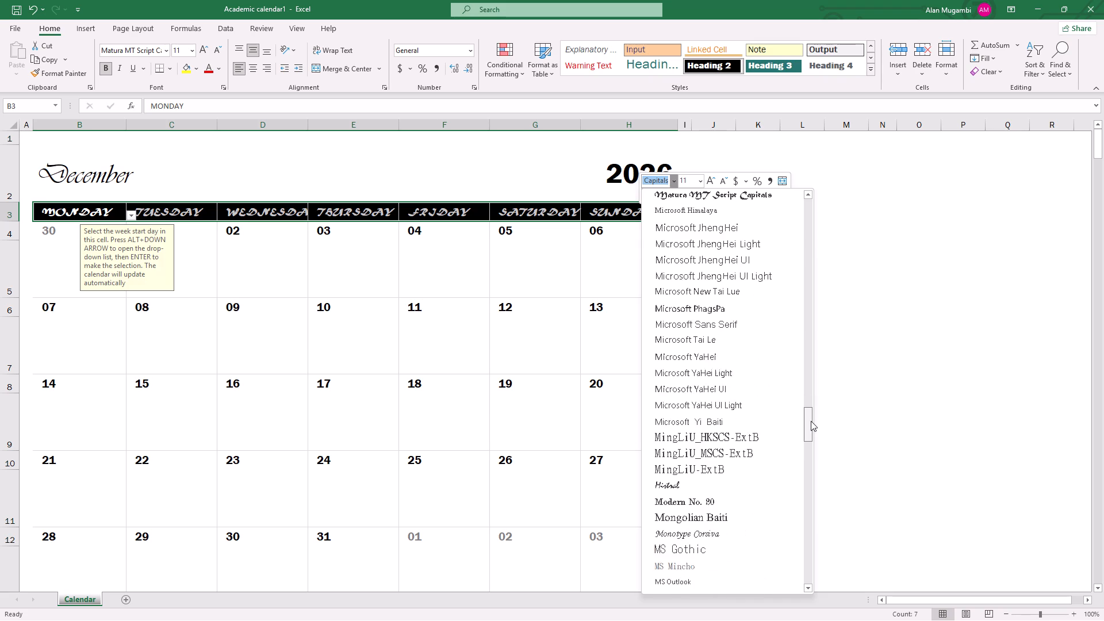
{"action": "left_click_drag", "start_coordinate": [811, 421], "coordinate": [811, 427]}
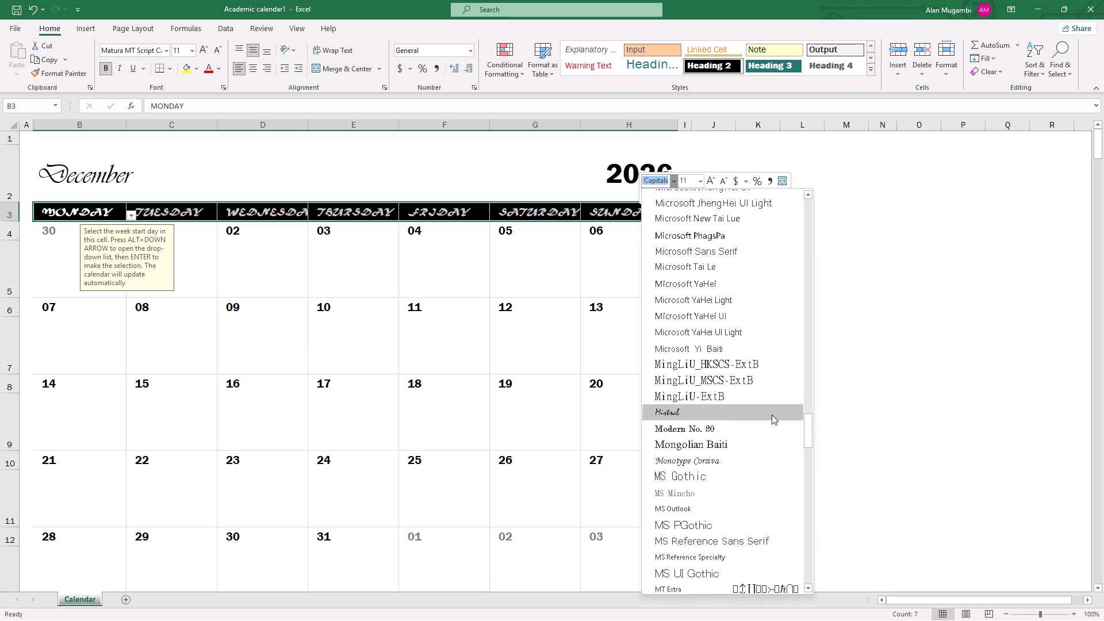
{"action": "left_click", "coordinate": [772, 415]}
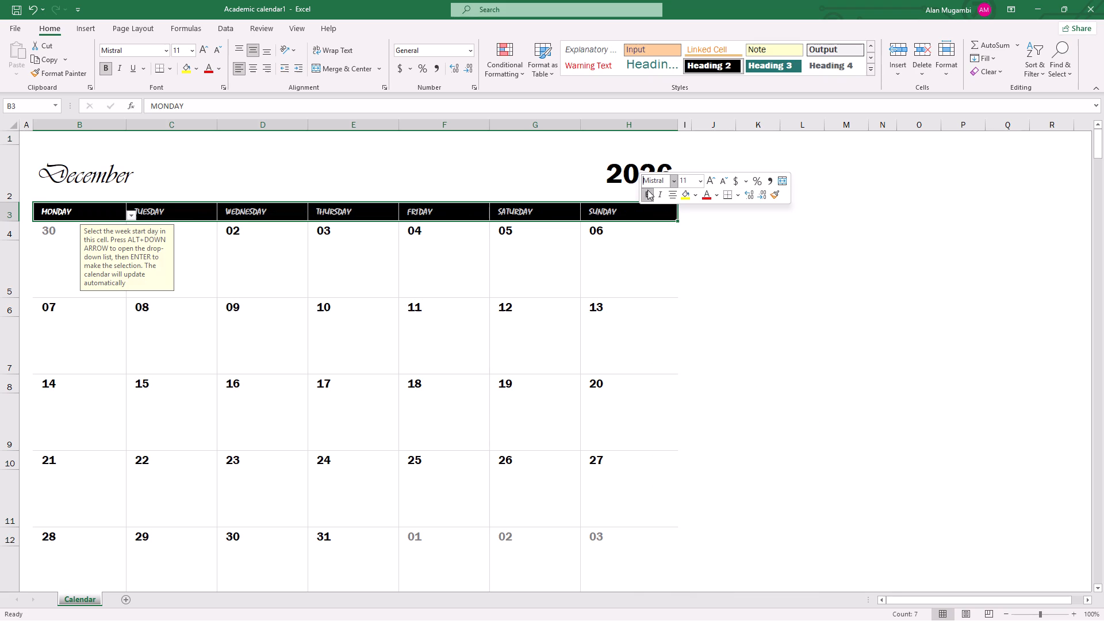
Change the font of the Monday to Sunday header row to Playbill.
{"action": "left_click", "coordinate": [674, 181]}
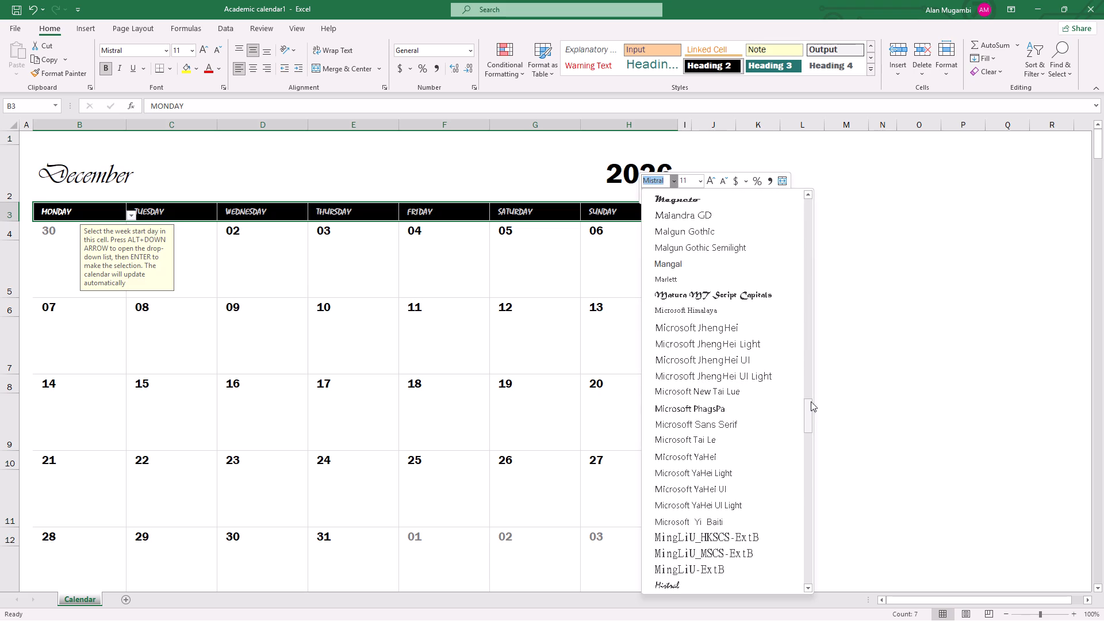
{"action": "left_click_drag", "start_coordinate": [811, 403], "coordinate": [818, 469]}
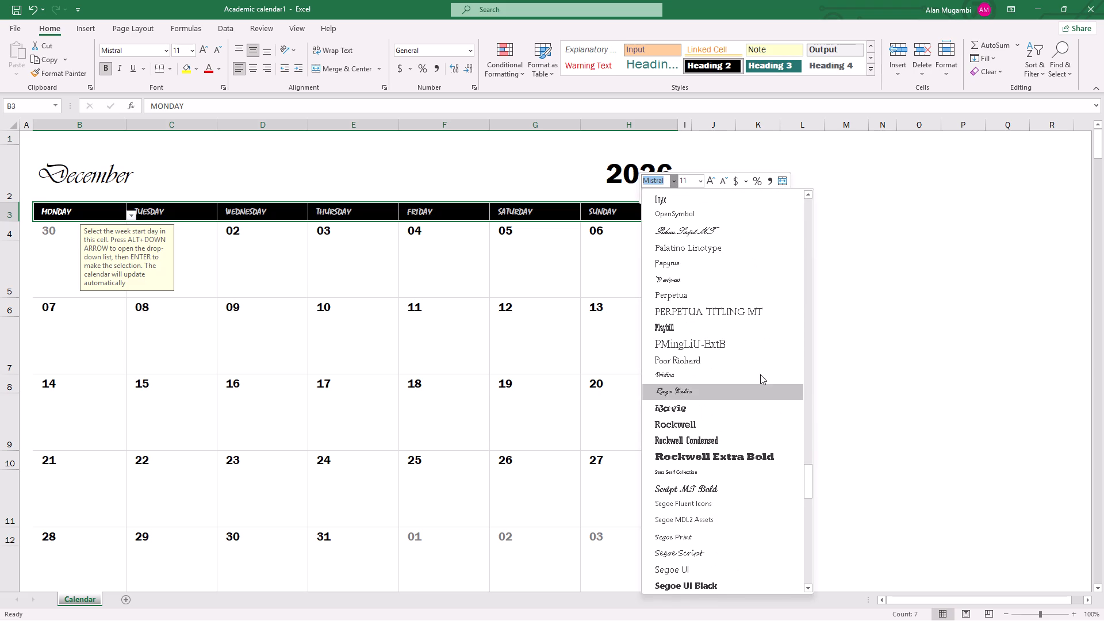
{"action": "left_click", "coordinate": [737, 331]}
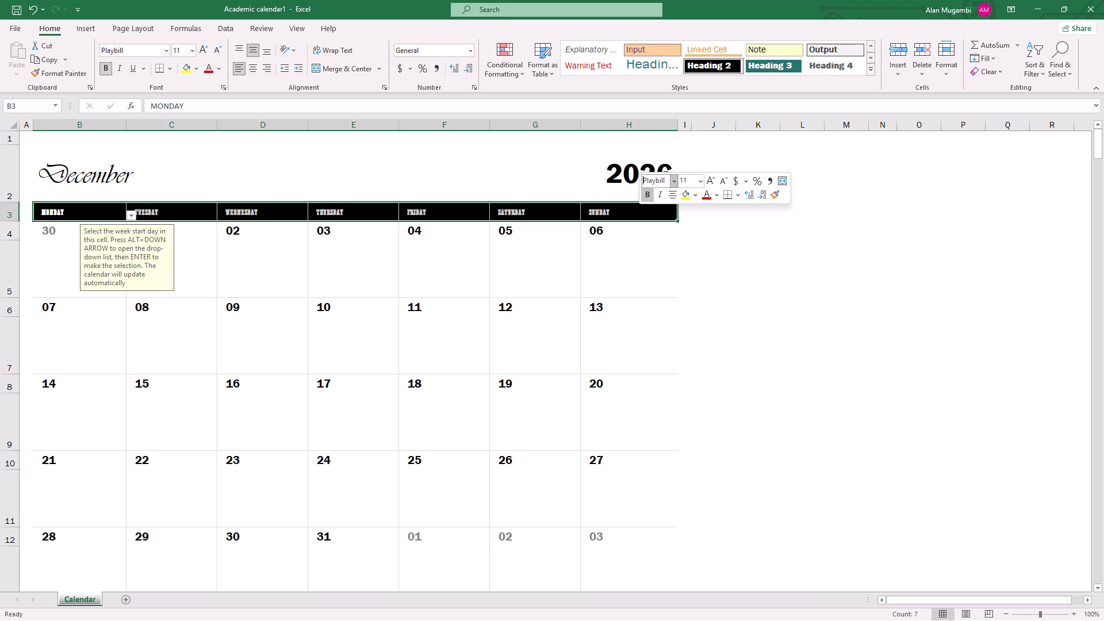
Change the font of the Monday to Sunday header row to Showcard Gothic.
{"action": "left_click", "coordinate": [674, 179]}
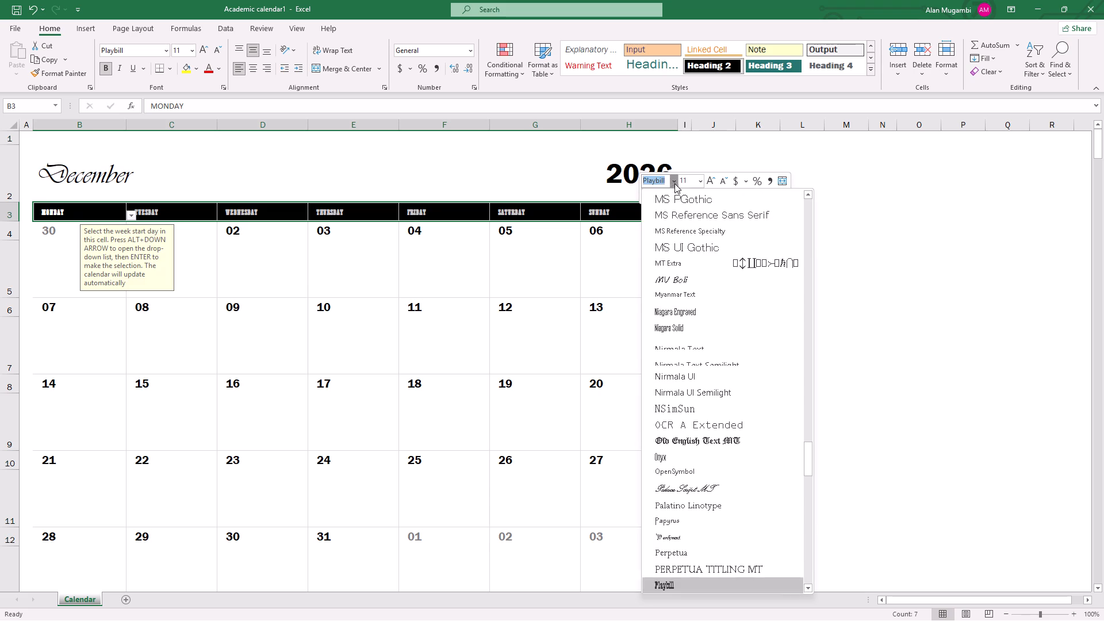
{"action": "left_click_drag", "start_coordinate": [807, 311], "coordinate": [818, 404]}
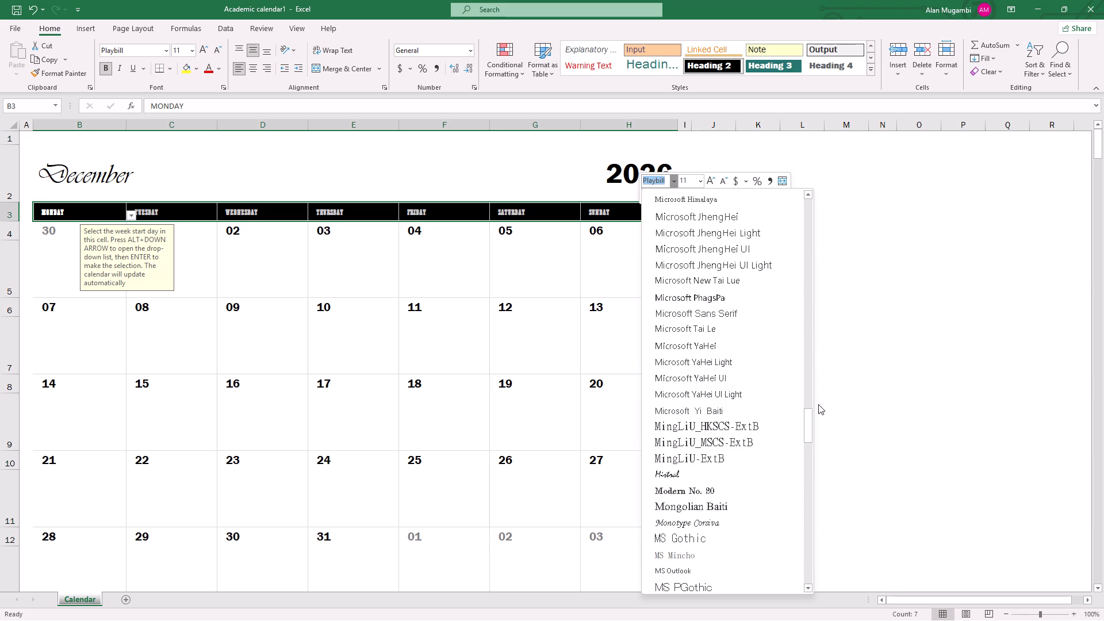
{"action": "left_click_drag", "start_coordinate": [807, 415], "coordinate": [807, 448]}
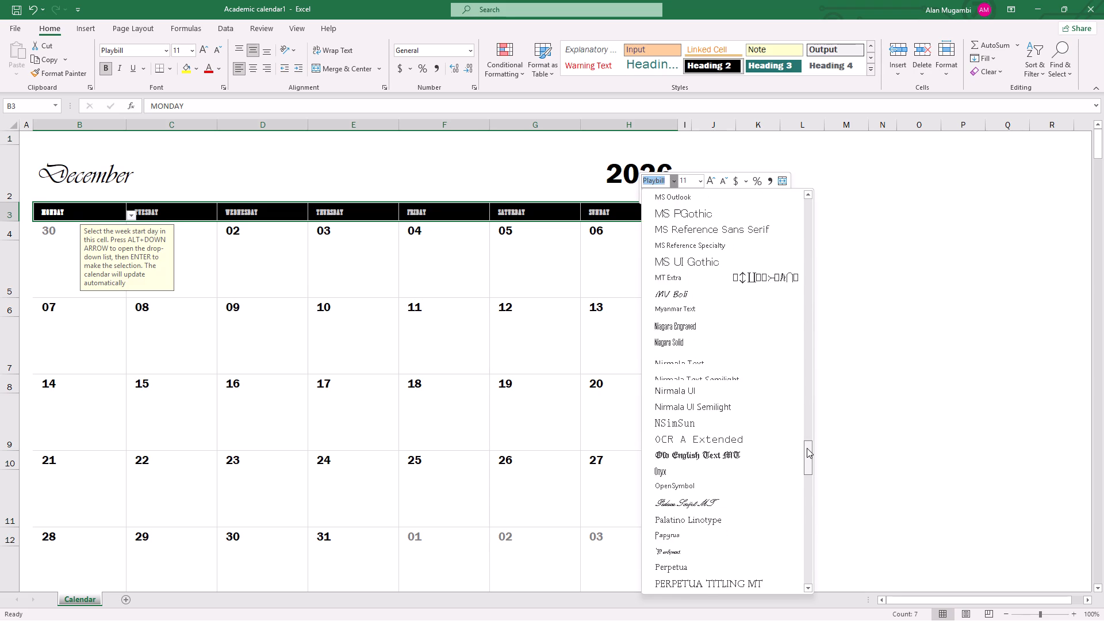
{"action": "left_click_drag", "start_coordinate": [807, 448], "coordinate": [806, 468]}
{"action": "left_click_drag", "start_coordinate": [806, 468], "coordinate": [806, 478]}
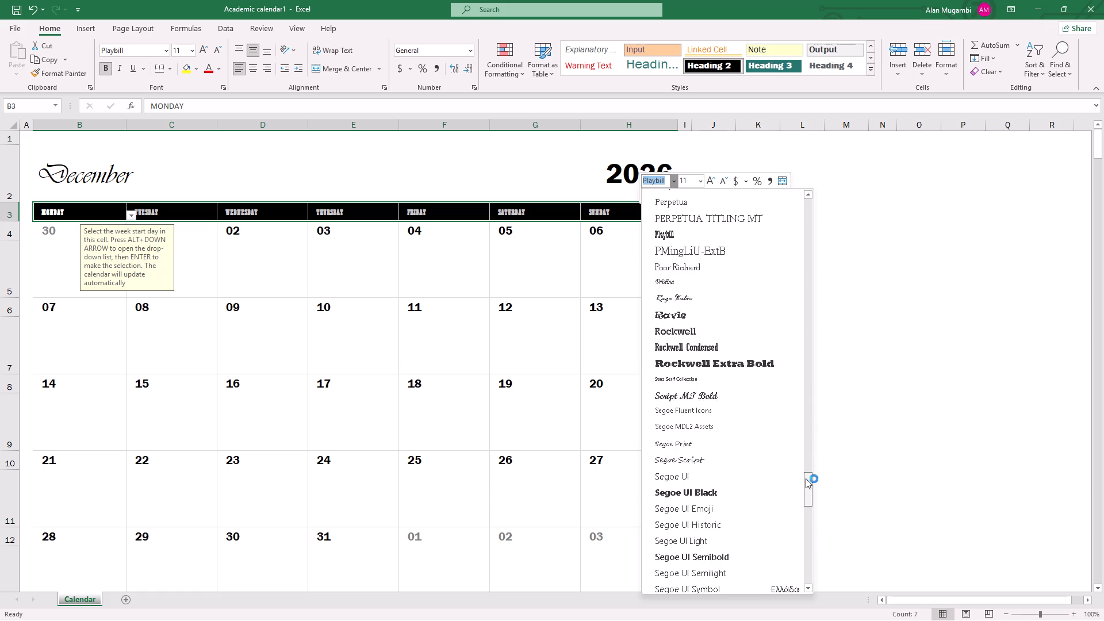
{"action": "left_click_drag", "start_coordinate": [806, 478], "coordinate": [805, 484]}
{"action": "left_click_drag", "start_coordinate": [805, 486], "coordinate": [803, 531]}
{"action": "left_click", "coordinate": [803, 531]}
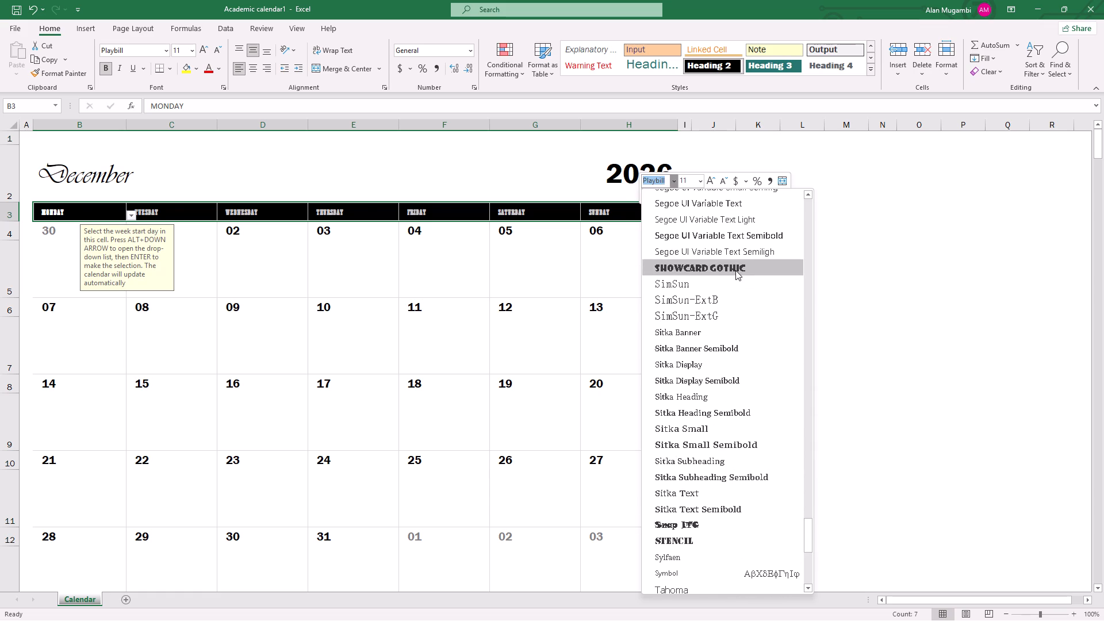
{"action": "left_click", "coordinate": [735, 270]}
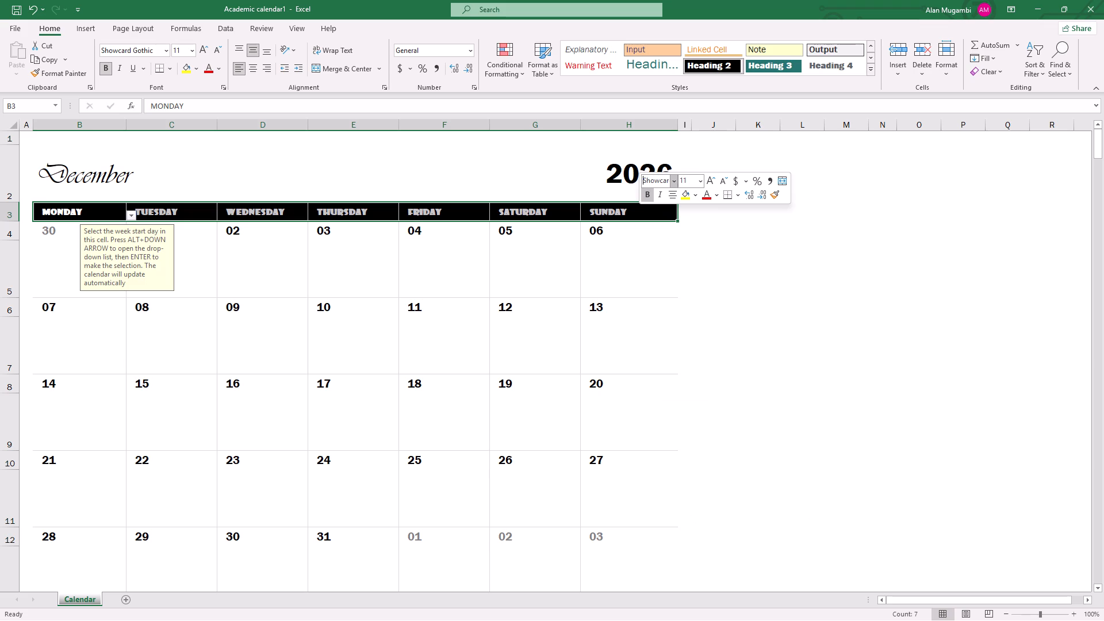
Check which font the December month heading uses.
{"action": "left_click", "coordinate": [106, 172]}
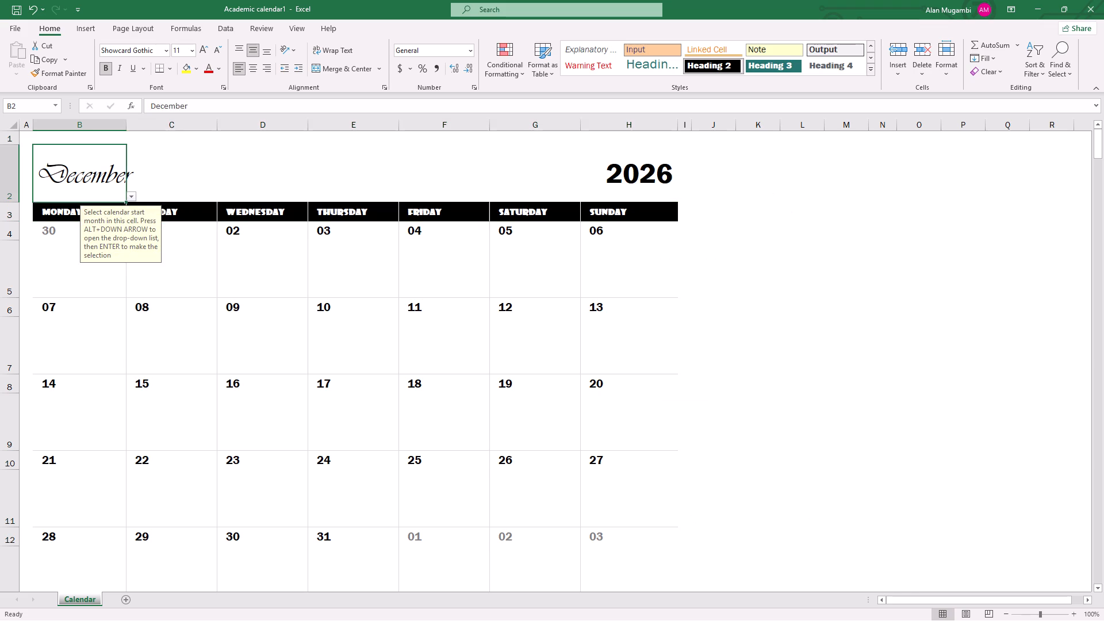
{"action": "right_click", "coordinate": [106, 172]}
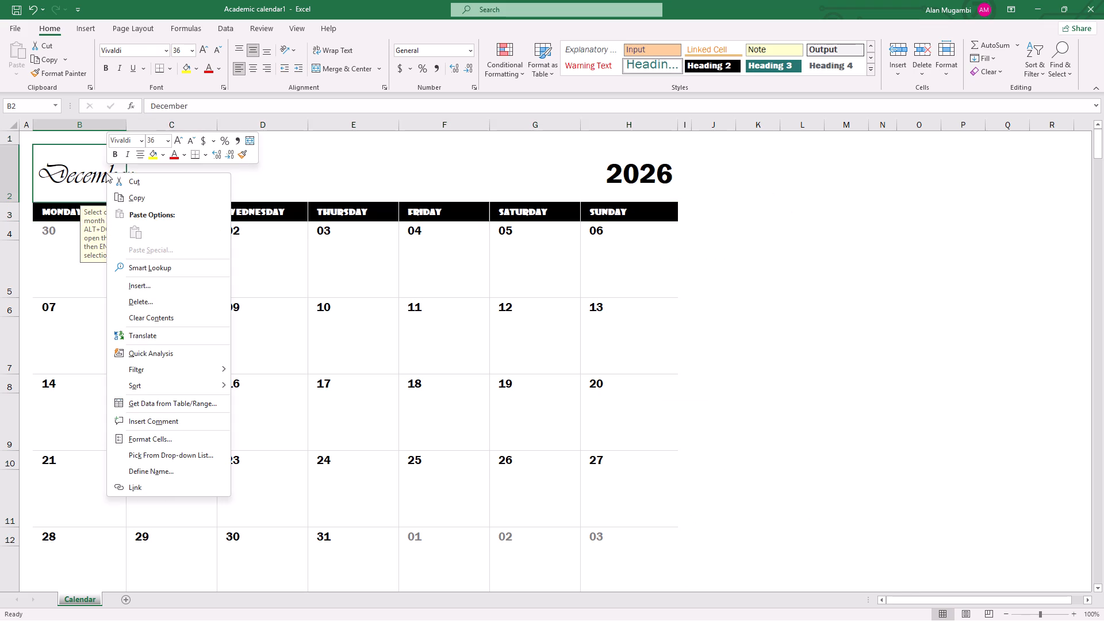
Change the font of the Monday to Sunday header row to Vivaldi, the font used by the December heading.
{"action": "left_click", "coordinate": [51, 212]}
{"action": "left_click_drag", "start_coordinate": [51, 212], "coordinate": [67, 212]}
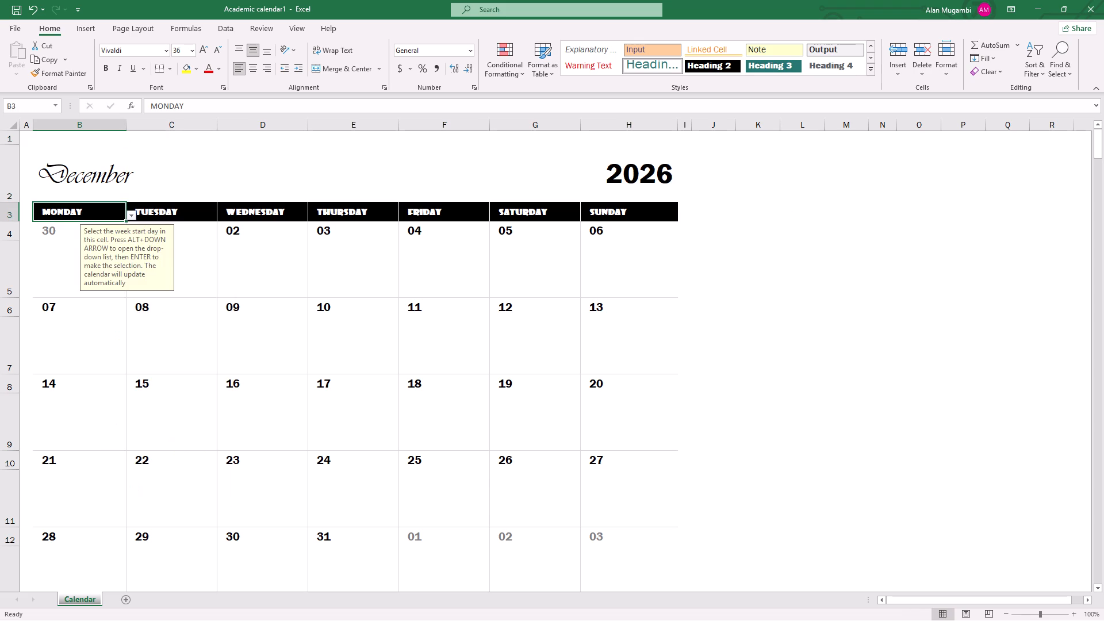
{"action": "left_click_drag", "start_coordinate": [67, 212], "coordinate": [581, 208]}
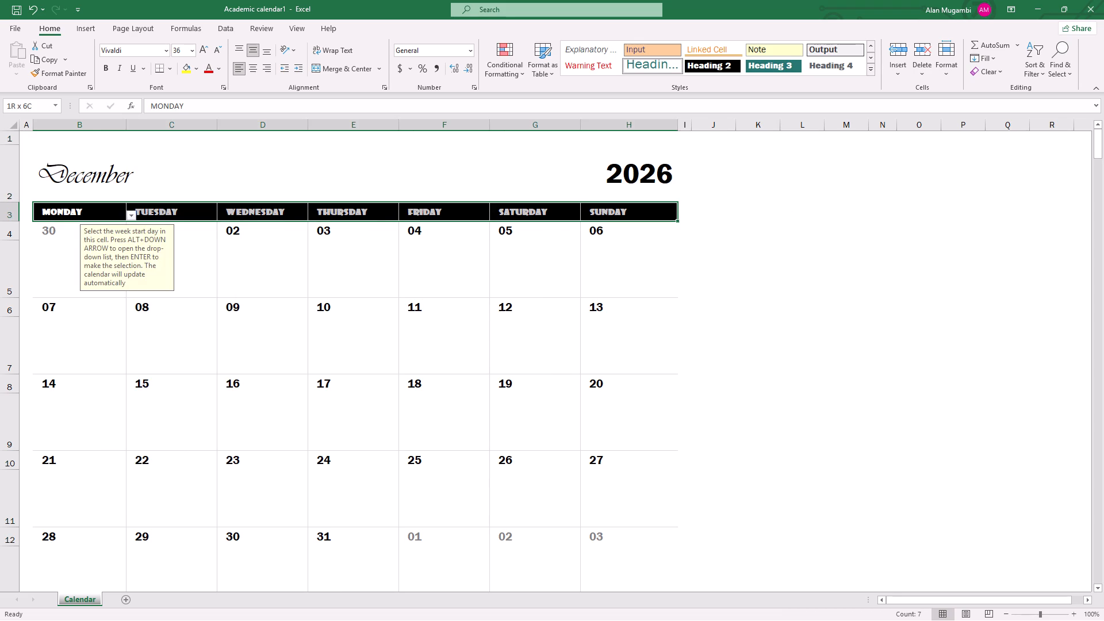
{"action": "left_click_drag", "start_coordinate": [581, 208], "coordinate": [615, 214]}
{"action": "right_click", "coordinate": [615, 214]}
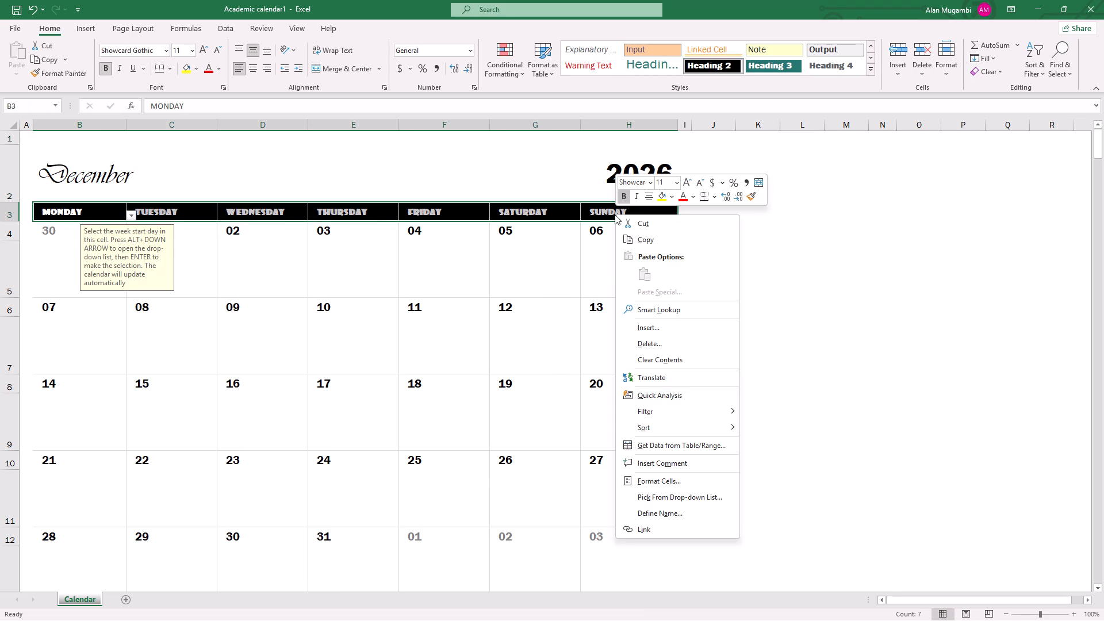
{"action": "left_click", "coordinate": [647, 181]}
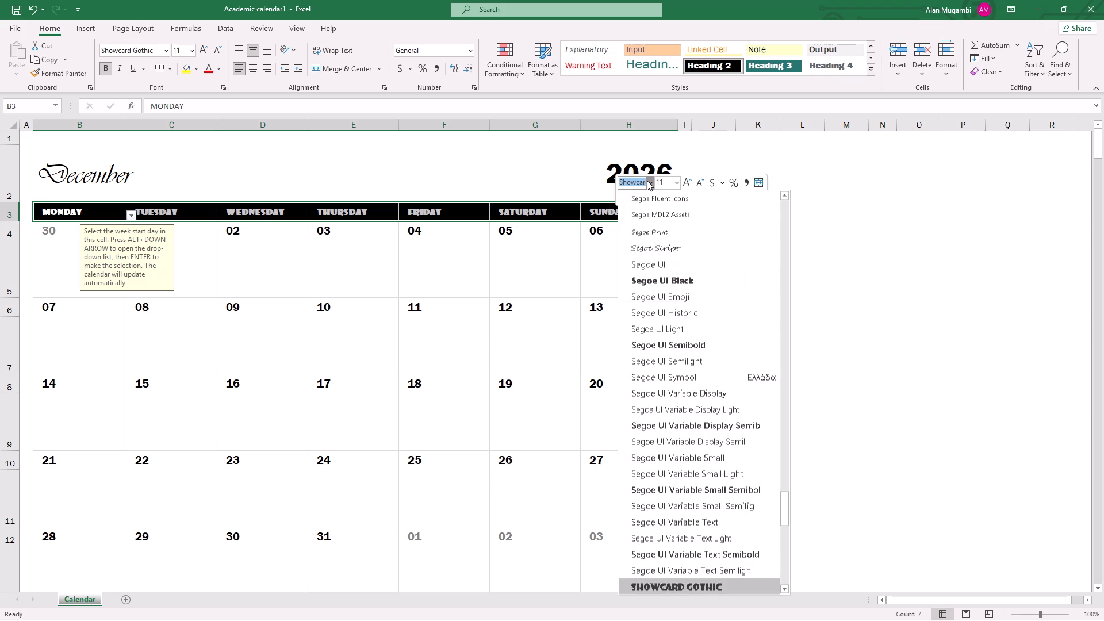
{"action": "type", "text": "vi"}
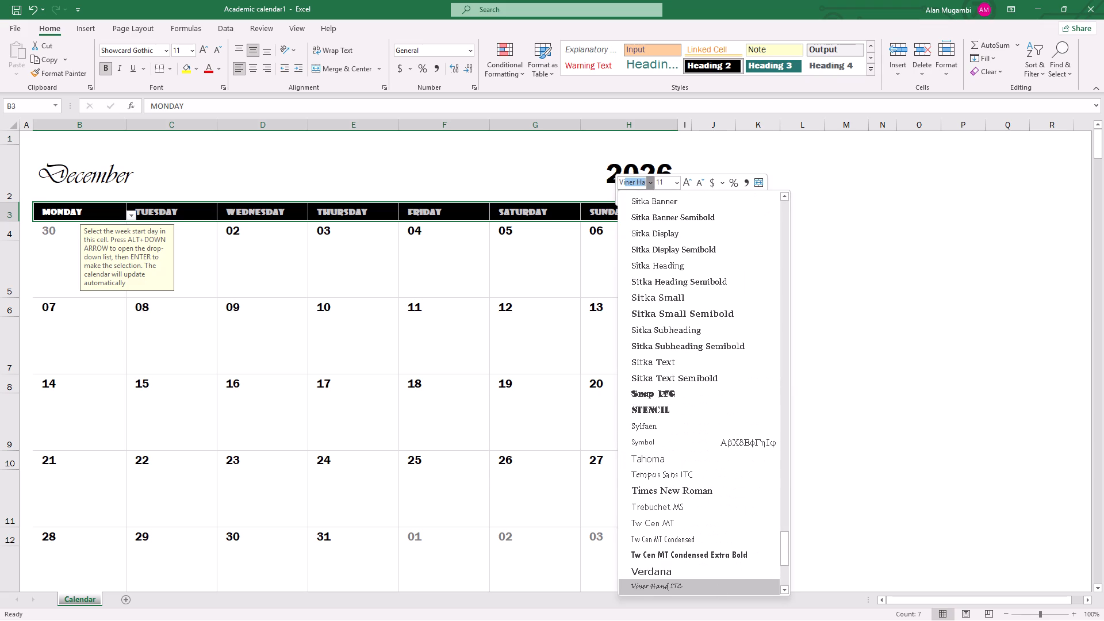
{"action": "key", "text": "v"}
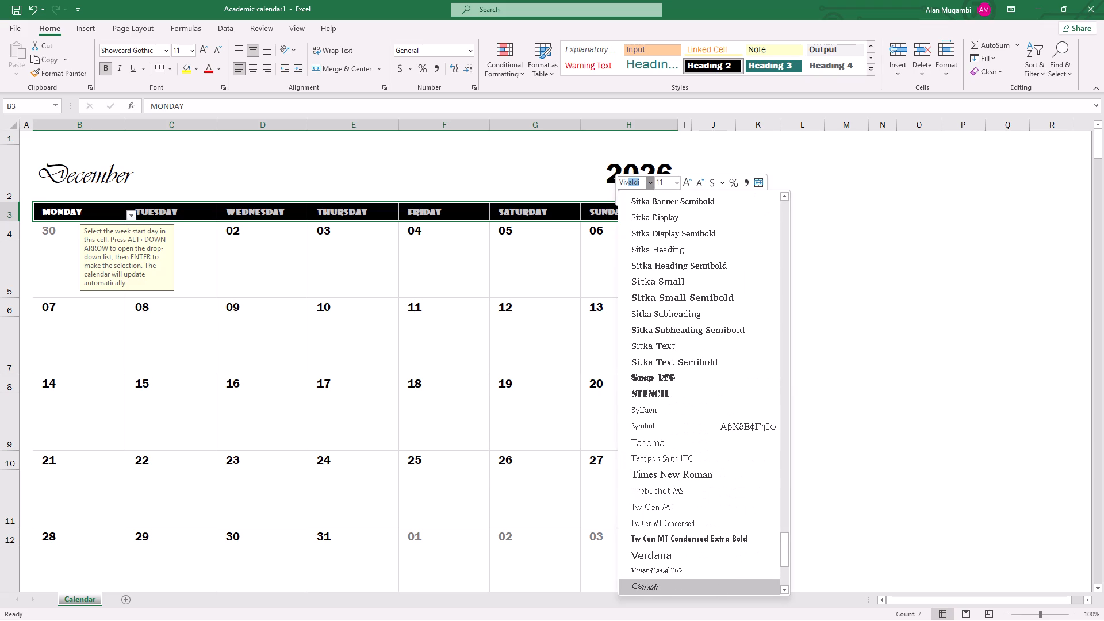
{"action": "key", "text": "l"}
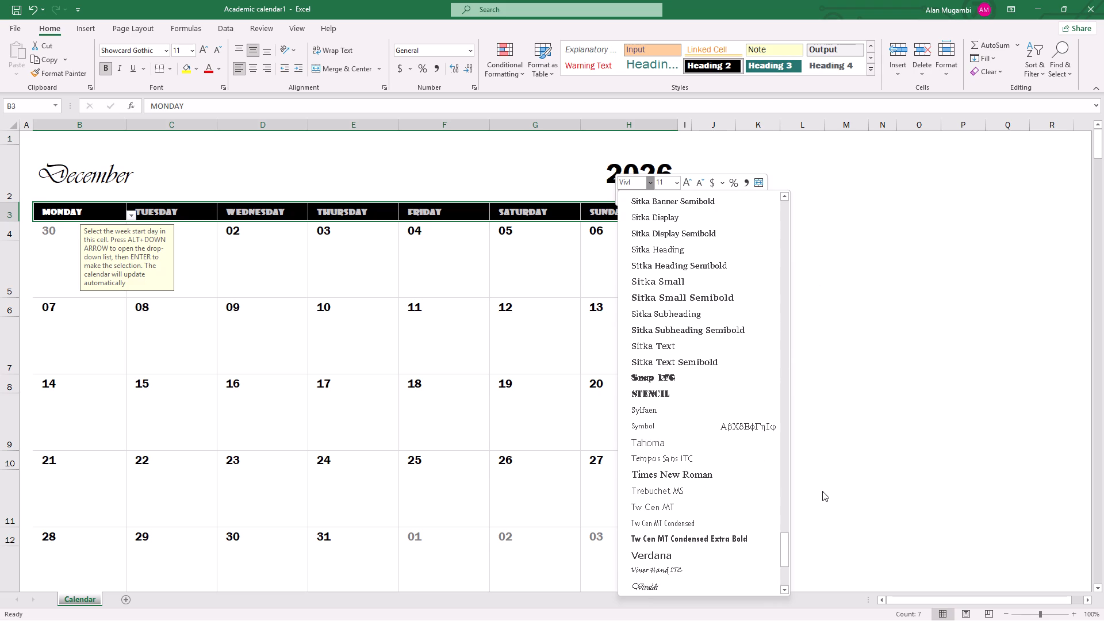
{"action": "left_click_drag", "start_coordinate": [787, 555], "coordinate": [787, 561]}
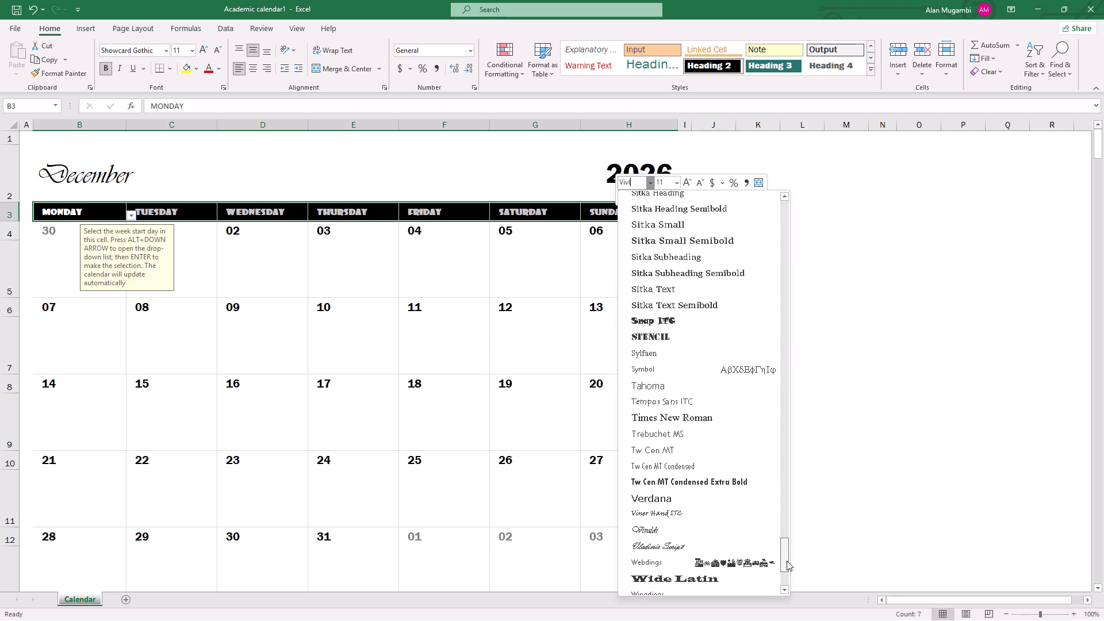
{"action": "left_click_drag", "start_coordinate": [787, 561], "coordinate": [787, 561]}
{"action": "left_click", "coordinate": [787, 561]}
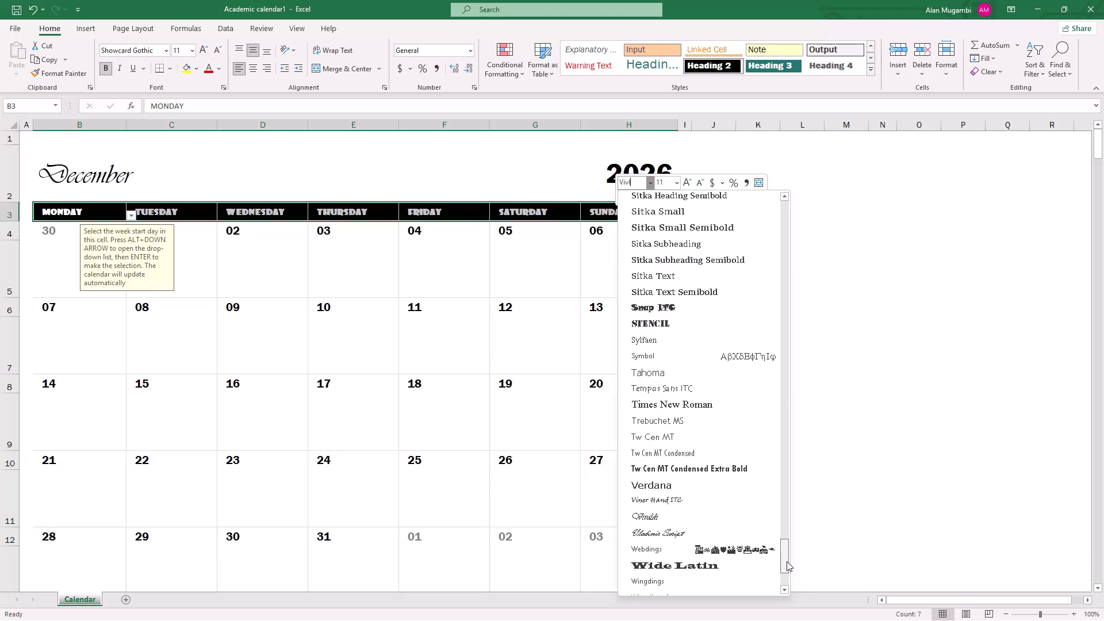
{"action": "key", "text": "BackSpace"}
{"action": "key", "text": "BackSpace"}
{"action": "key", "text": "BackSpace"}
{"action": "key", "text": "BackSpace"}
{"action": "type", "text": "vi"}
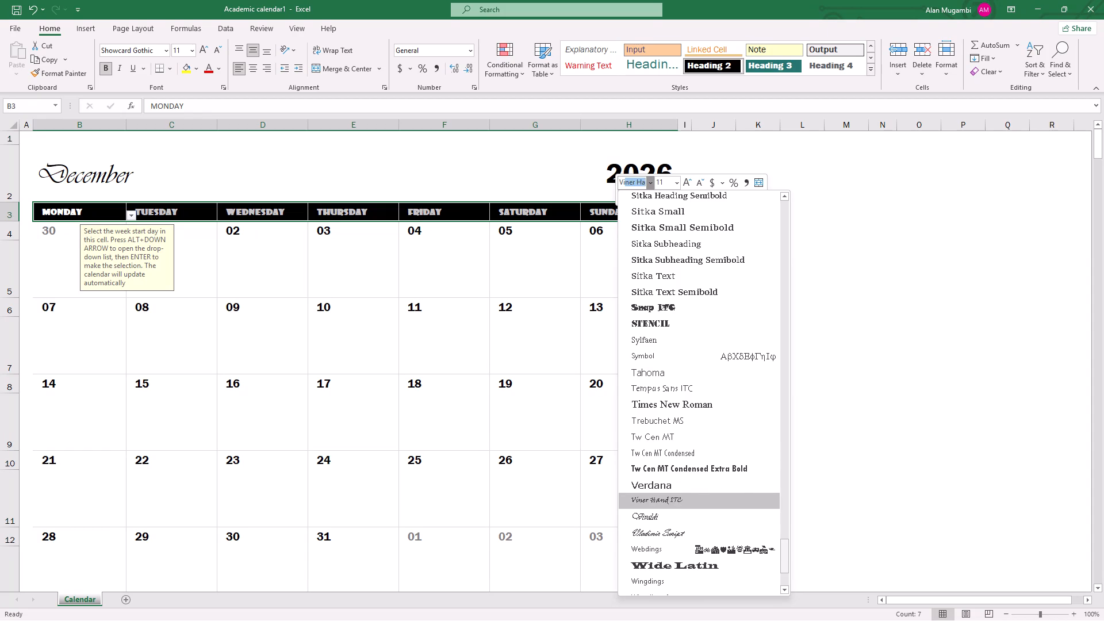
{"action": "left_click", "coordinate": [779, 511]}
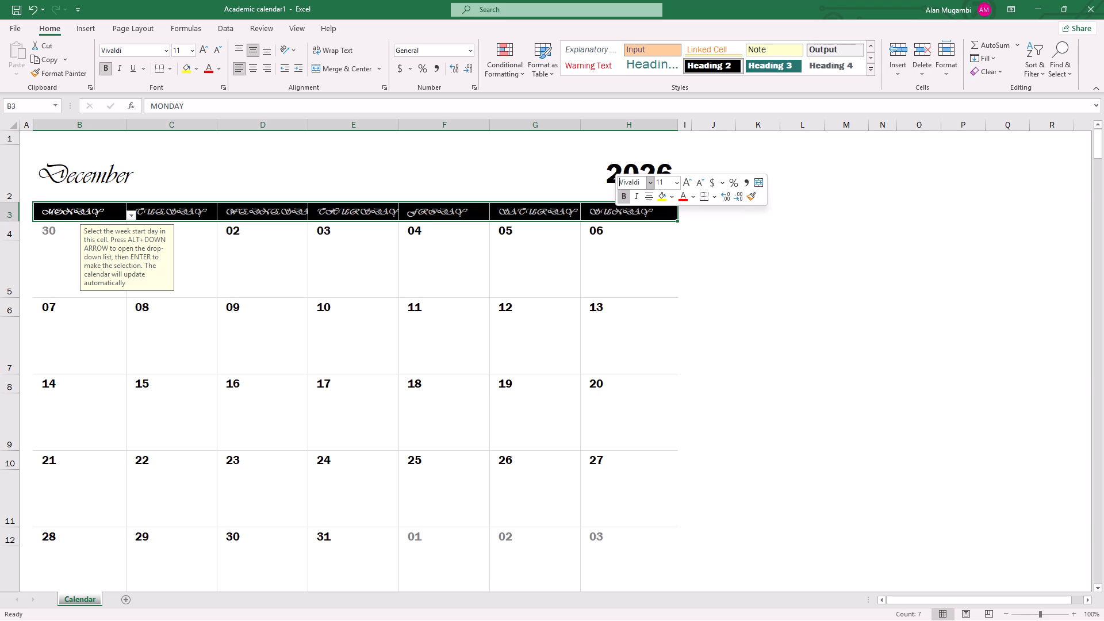
Change the font of the Monday to Sunday header row to Snap ITC.
{"action": "left_click", "coordinate": [647, 181]}
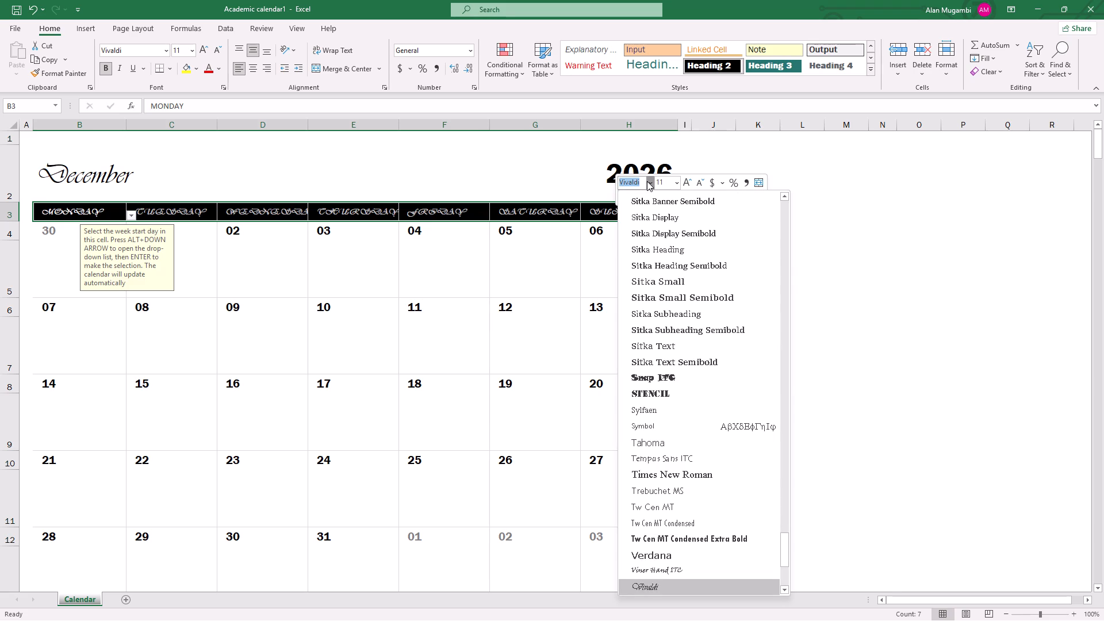
{"action": "left_click", "coordinate": [717, 375]}
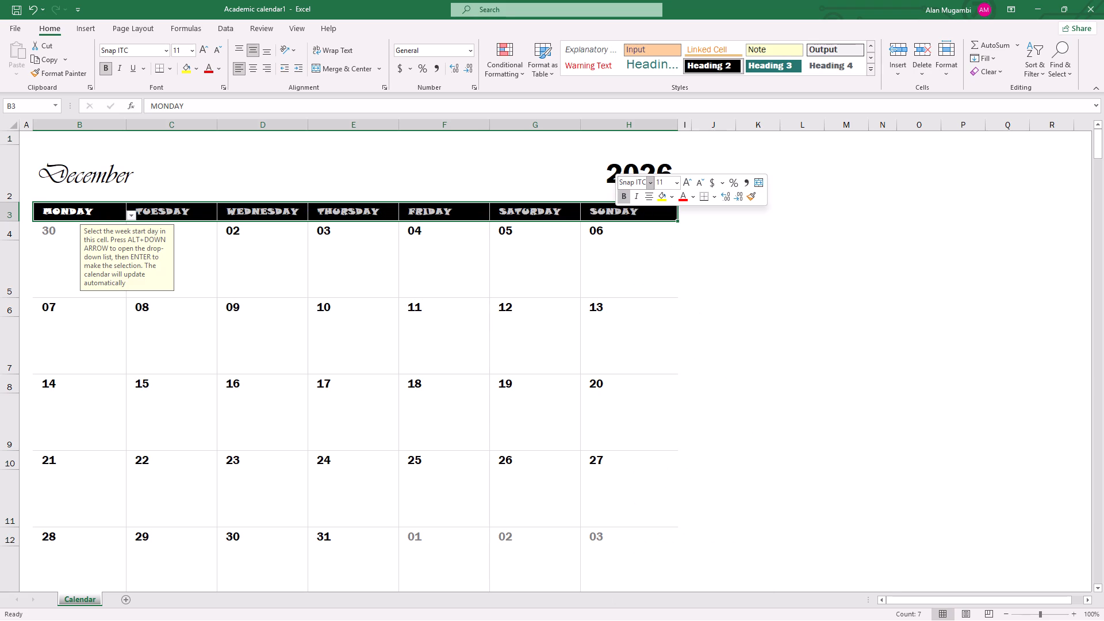
Browse the available fonts for another typeface for the Monday to Sunday header row.
{"action": "left_click", "coordinate": [650, 177]}
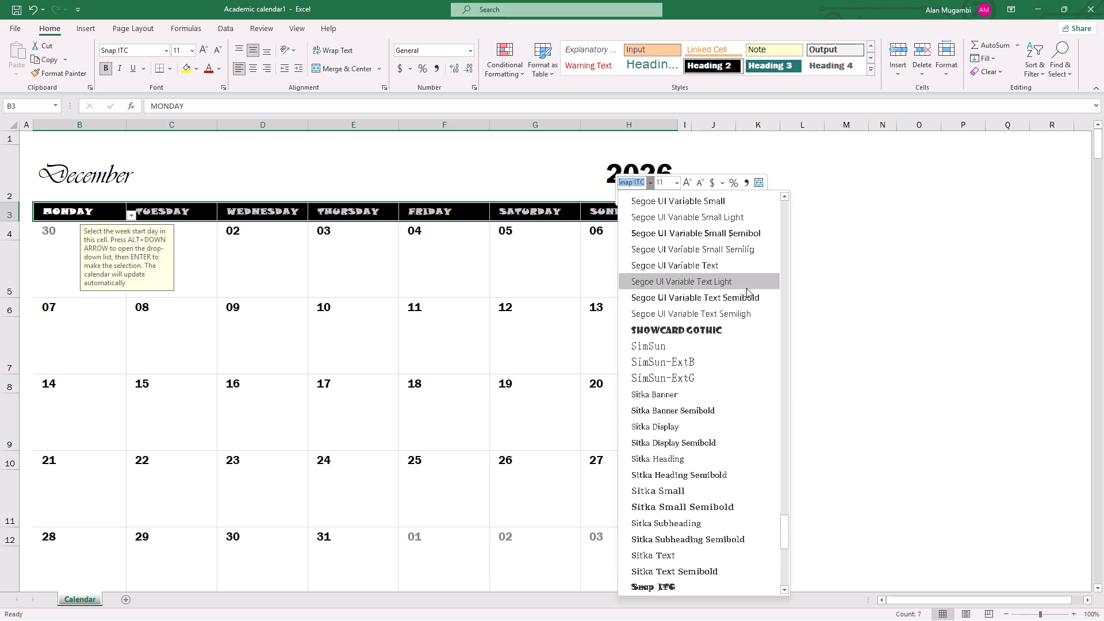
{"action": "left_click_drag", "start_coordinate": [783, 521], "coordinate": [783, 522]}
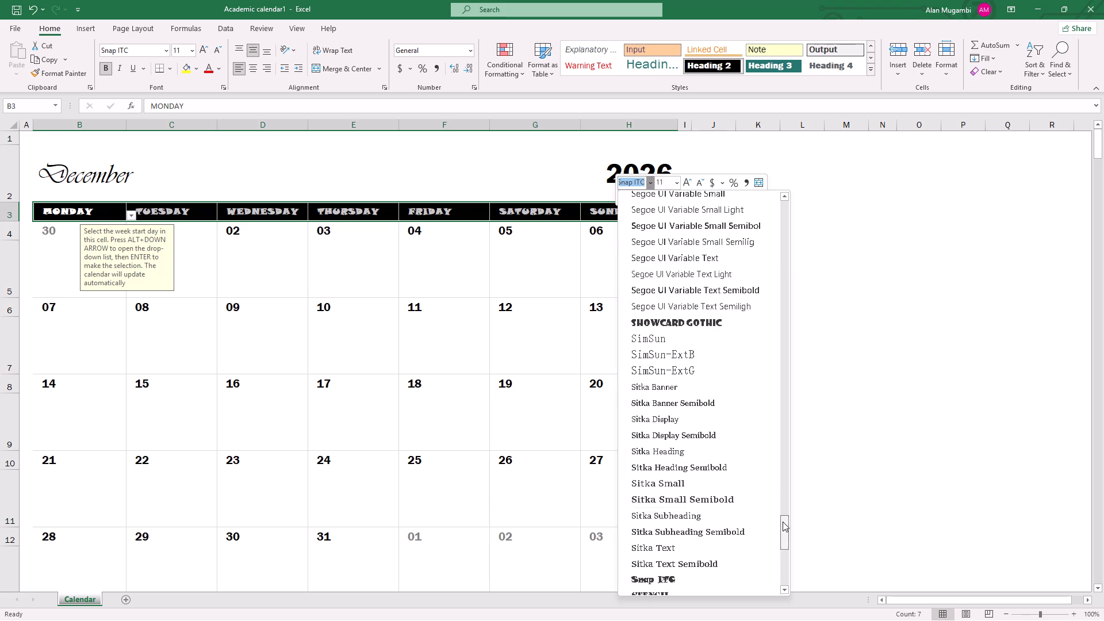
{"action": "left_click_drag", "start_coordinate": [783, 522], "coordinate": [783, 549]}
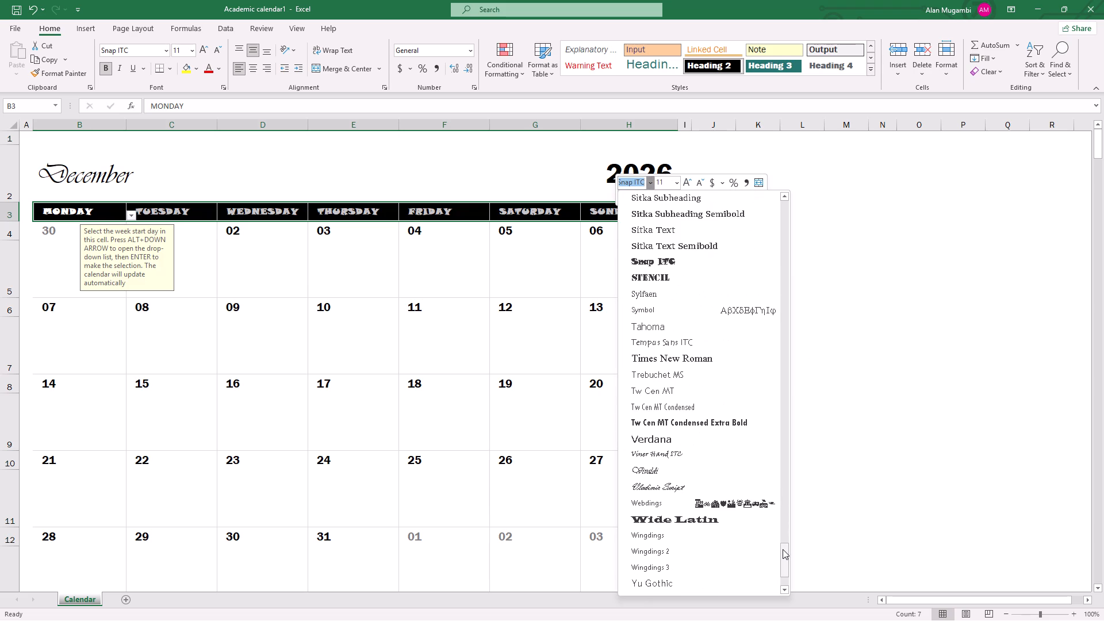
{"action": "left_click_drag", "start_coordinate": [782, 548], "coordinate": [783, 560]}
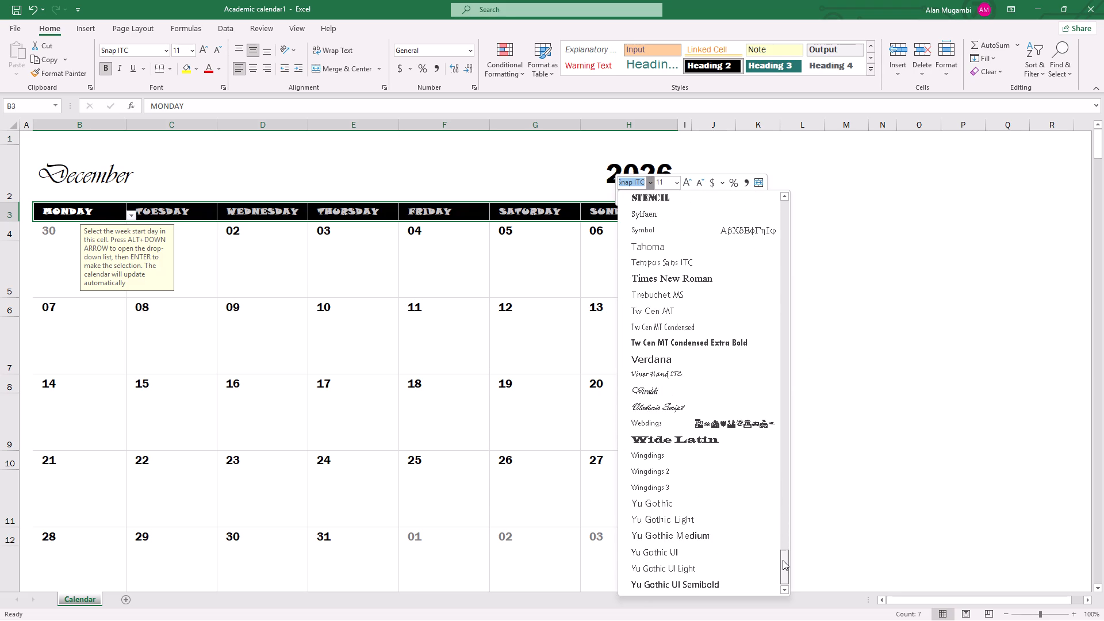
{"action": "left_click_drag", "start_coordinate": [783, 560], "coordinate": [777, 450]}
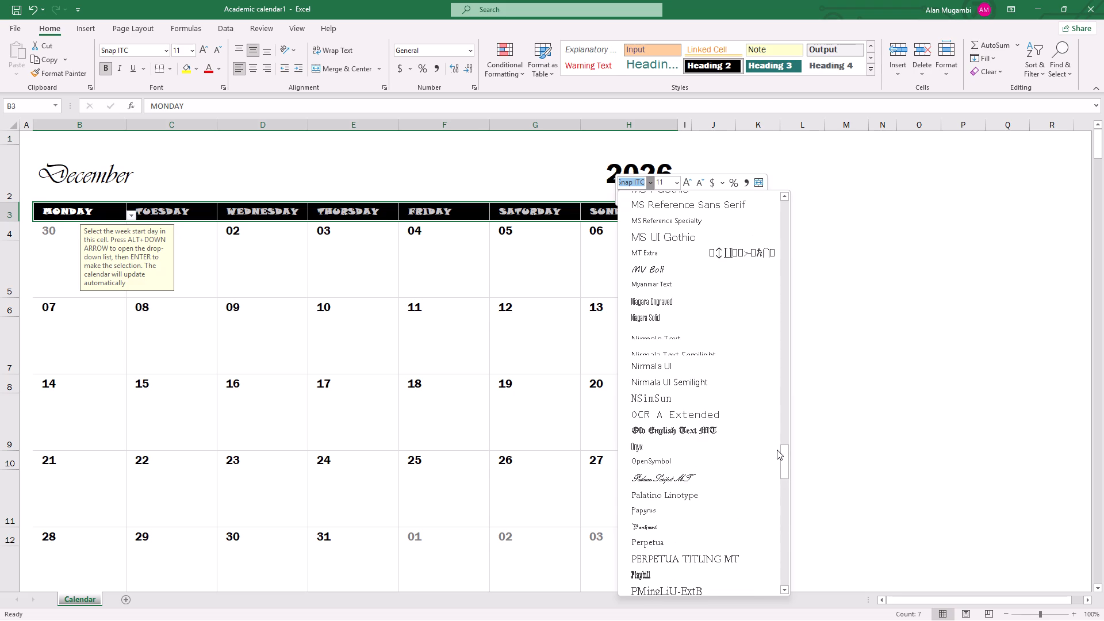
Change the font of the Monday to Sunday header row to Papyrus.
{"action": "left_click", "coordinate": [705, 507]}
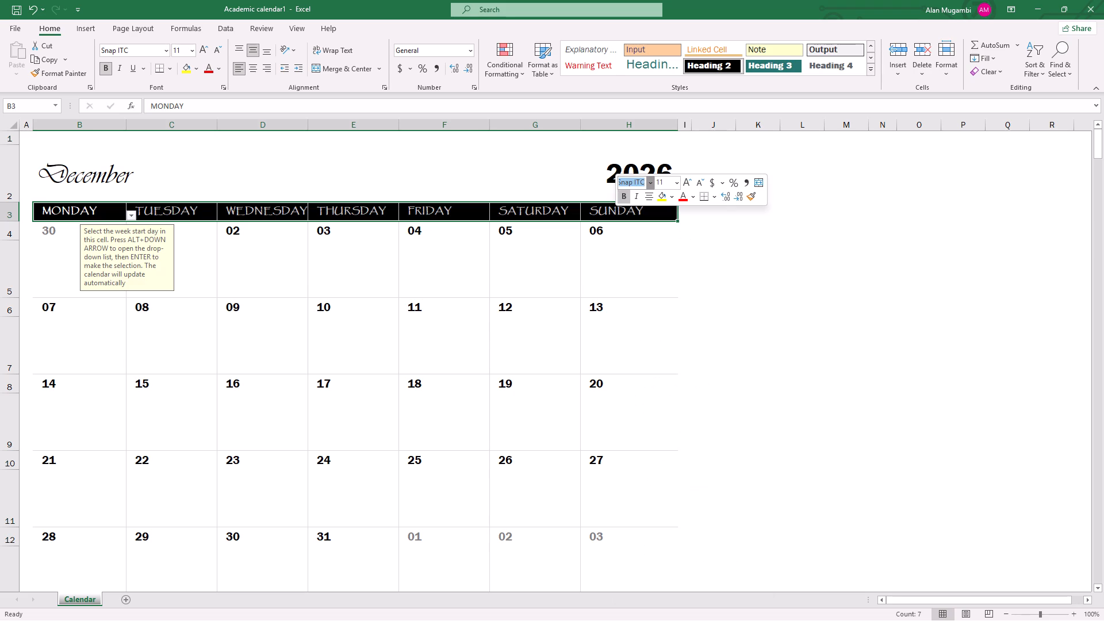
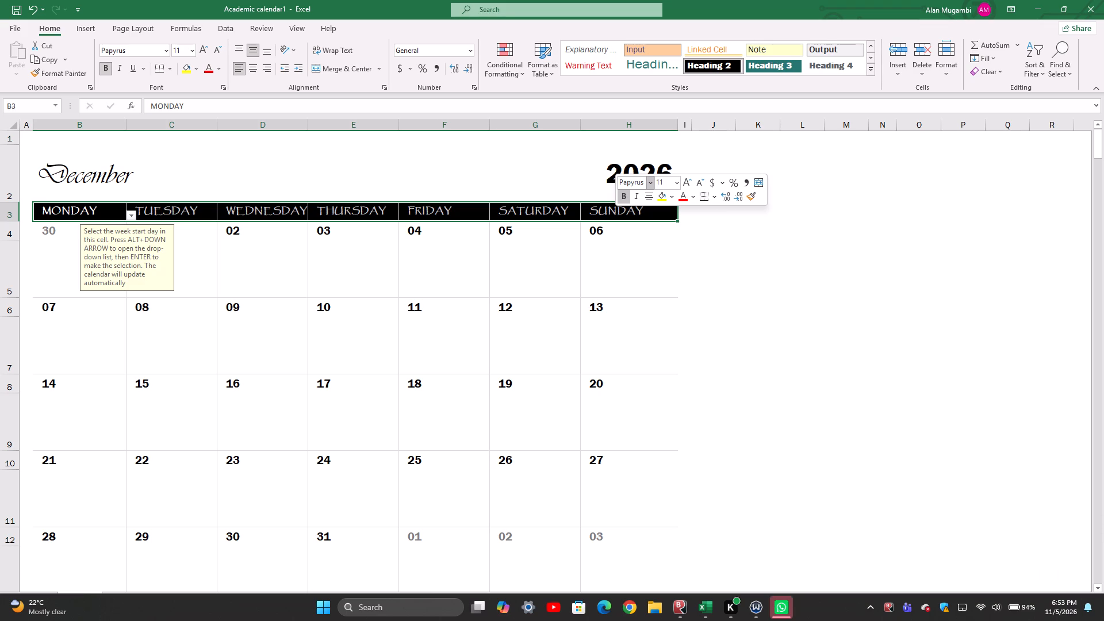
Open the available font choices for the selected Monday to Sunday header row.
{"action": "left_click", "coordinate": [649, 182]}
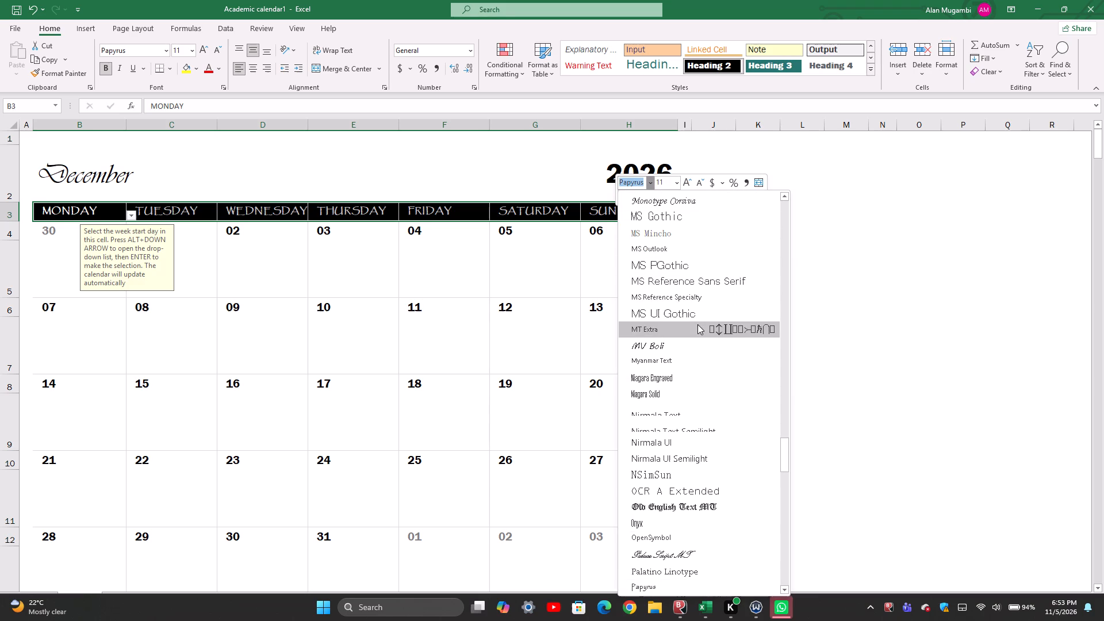
Change the font of the Monday to Sunday header row to MV Boli.
{"action": "left_click", "coordinate": [681, 343]}
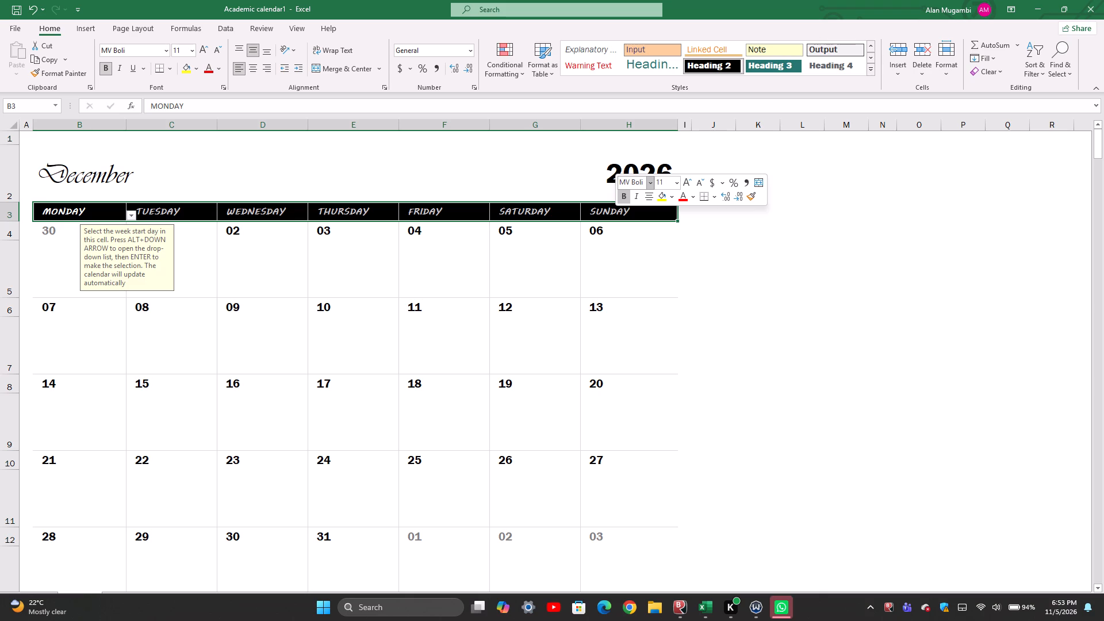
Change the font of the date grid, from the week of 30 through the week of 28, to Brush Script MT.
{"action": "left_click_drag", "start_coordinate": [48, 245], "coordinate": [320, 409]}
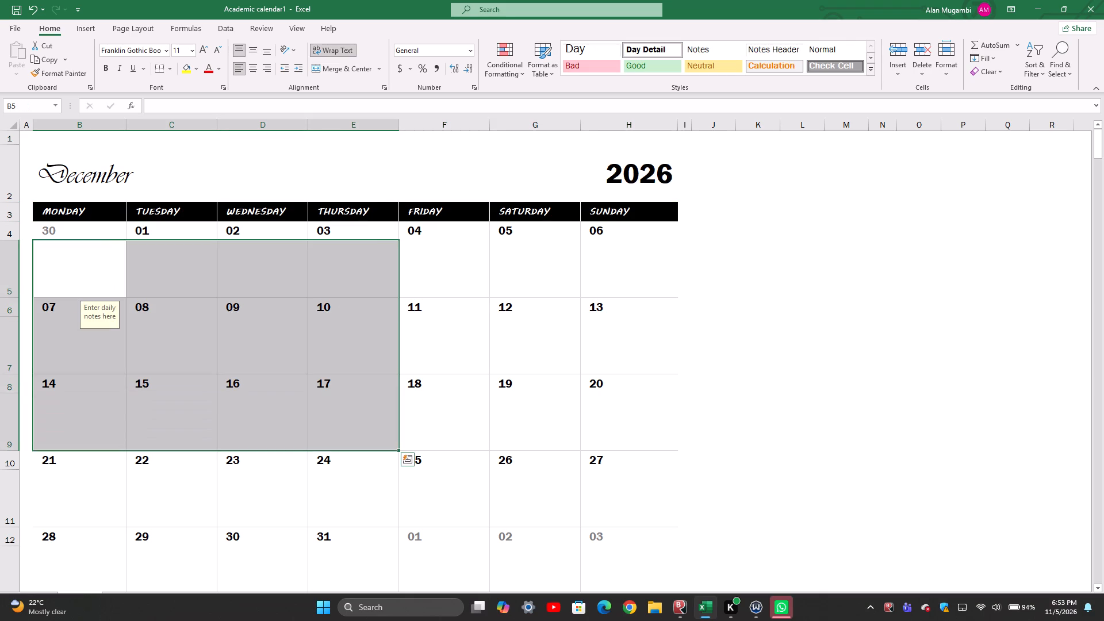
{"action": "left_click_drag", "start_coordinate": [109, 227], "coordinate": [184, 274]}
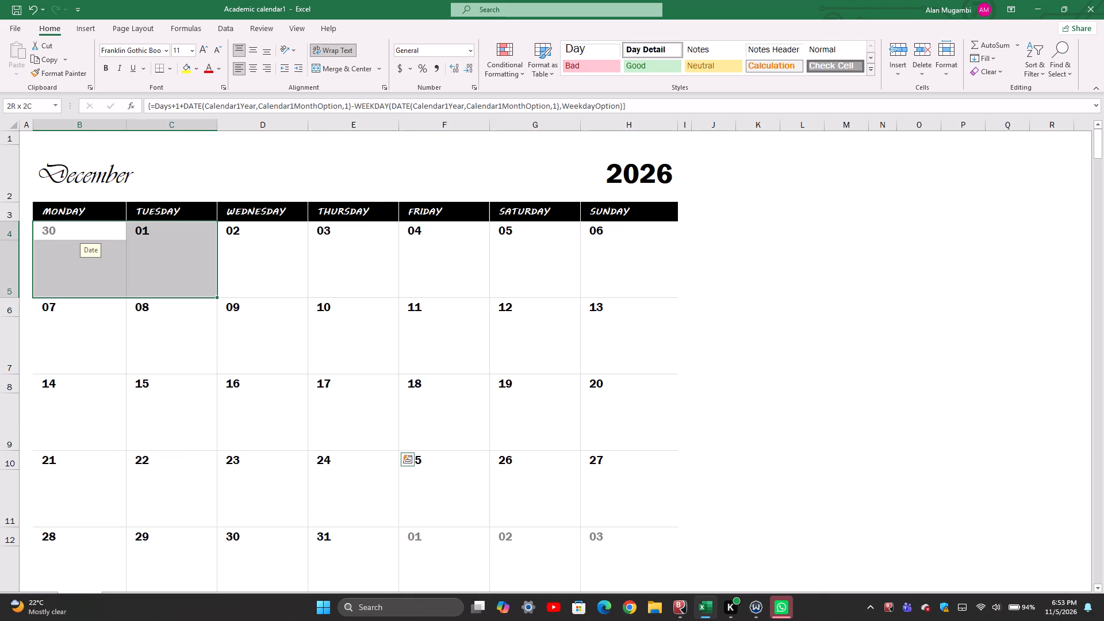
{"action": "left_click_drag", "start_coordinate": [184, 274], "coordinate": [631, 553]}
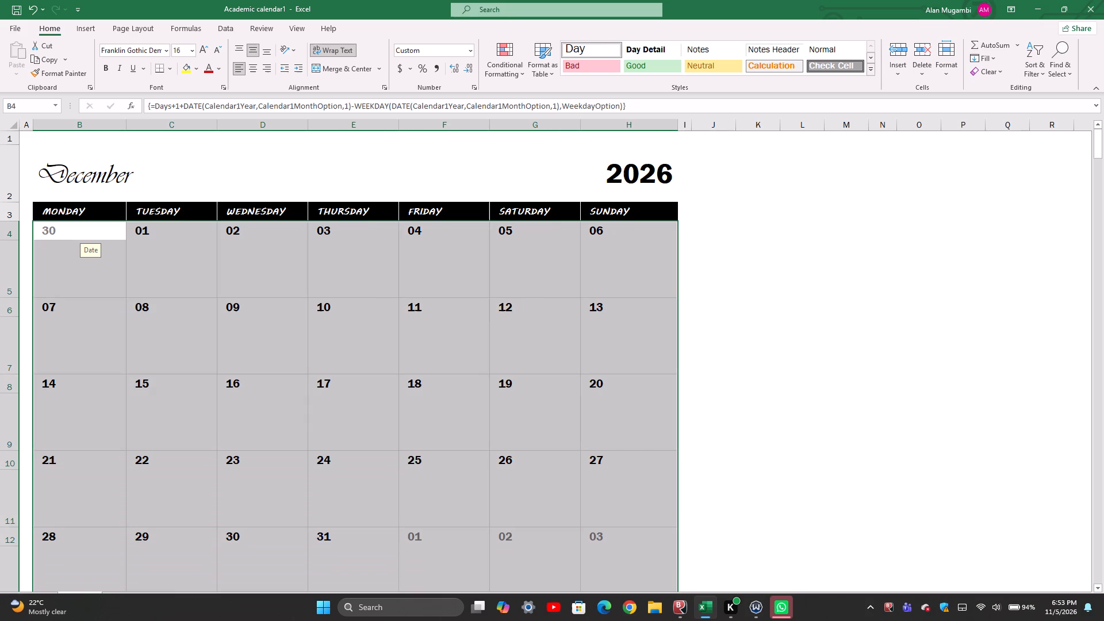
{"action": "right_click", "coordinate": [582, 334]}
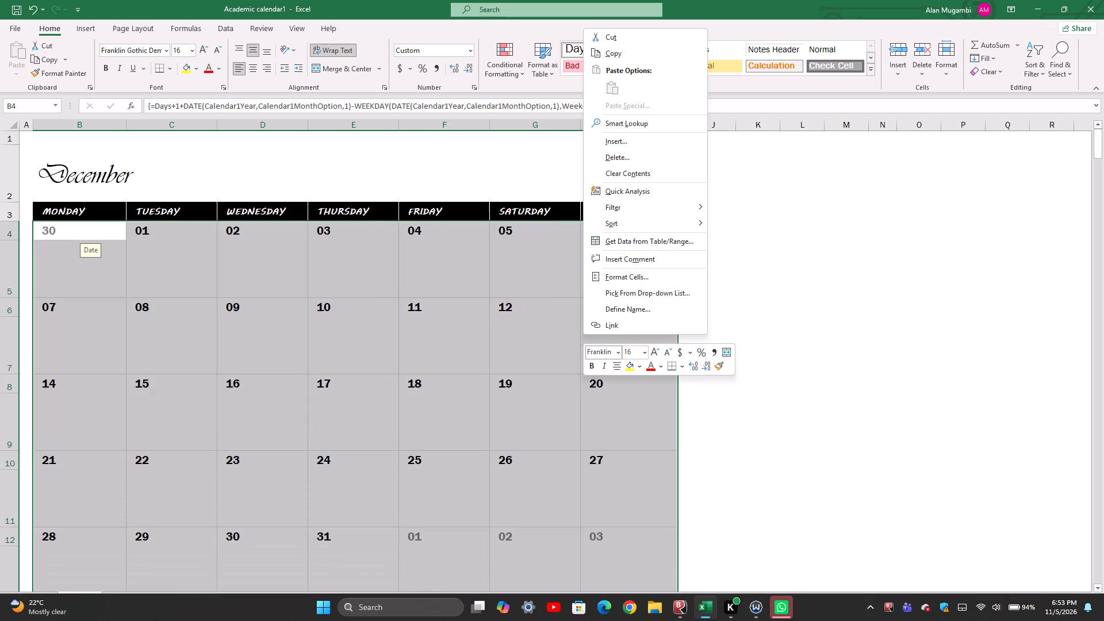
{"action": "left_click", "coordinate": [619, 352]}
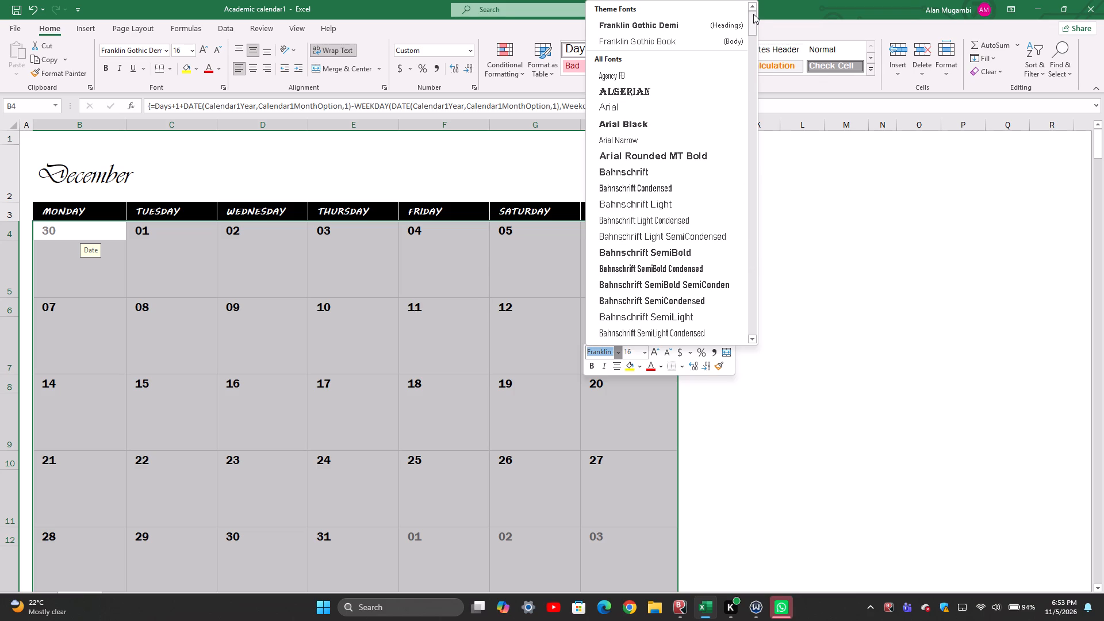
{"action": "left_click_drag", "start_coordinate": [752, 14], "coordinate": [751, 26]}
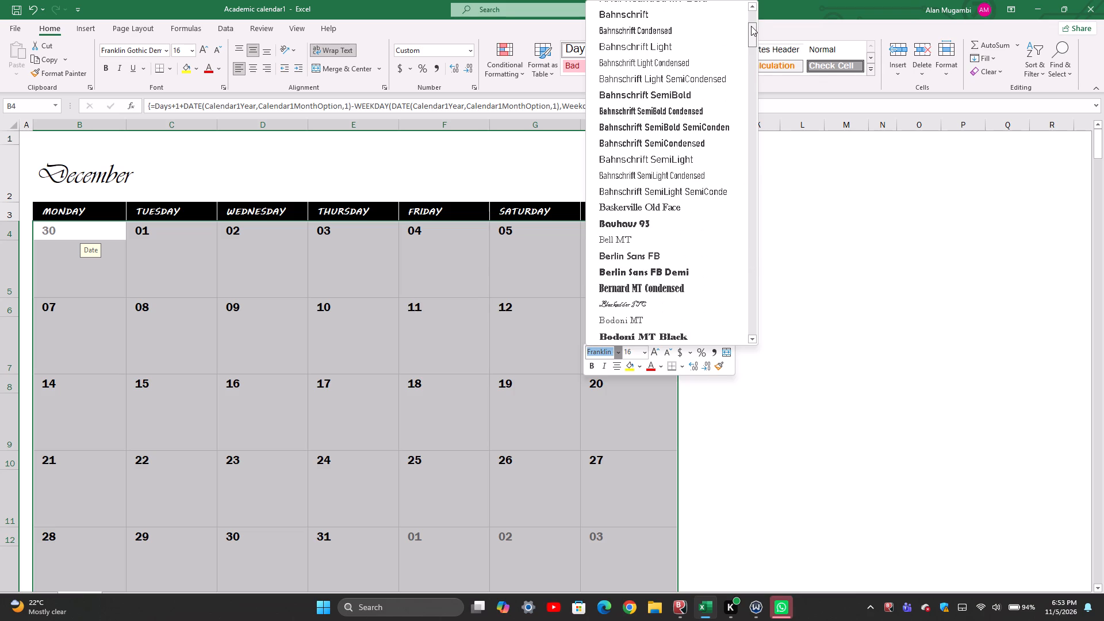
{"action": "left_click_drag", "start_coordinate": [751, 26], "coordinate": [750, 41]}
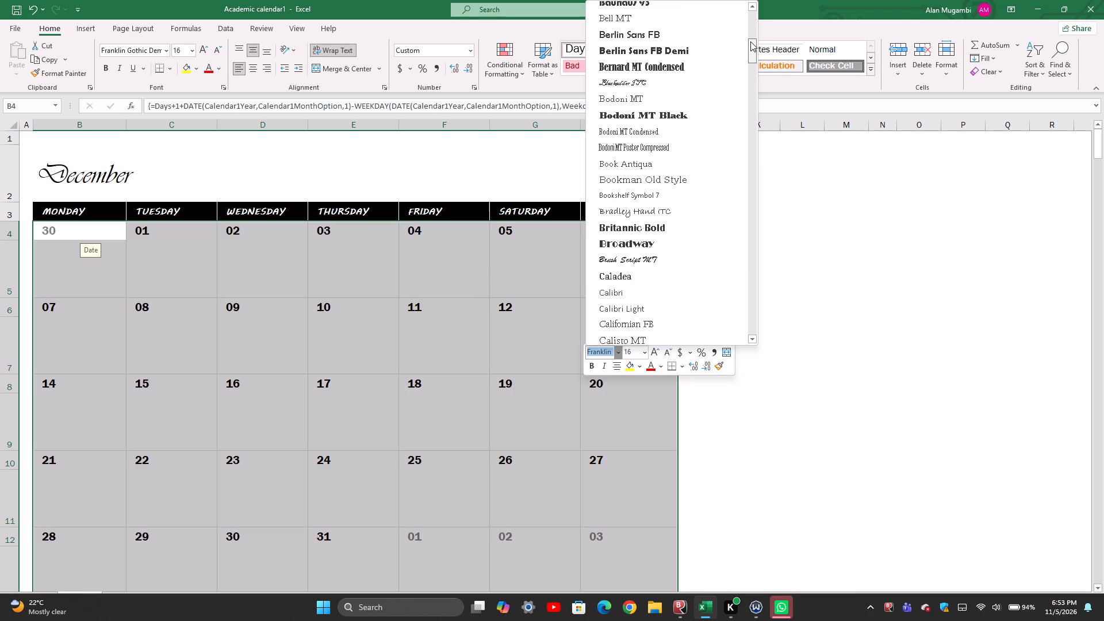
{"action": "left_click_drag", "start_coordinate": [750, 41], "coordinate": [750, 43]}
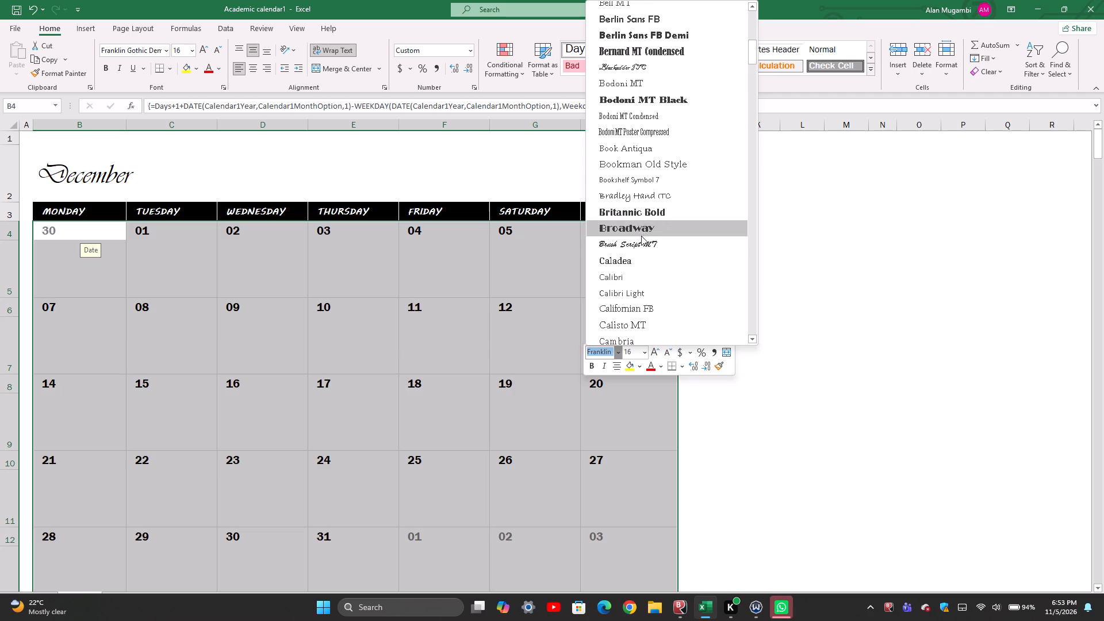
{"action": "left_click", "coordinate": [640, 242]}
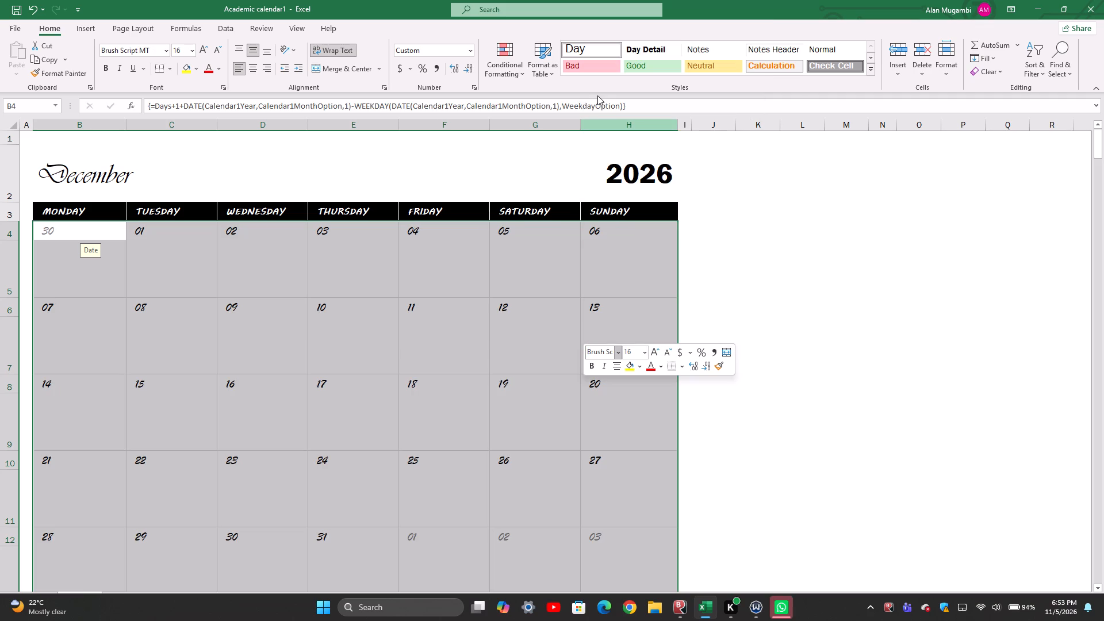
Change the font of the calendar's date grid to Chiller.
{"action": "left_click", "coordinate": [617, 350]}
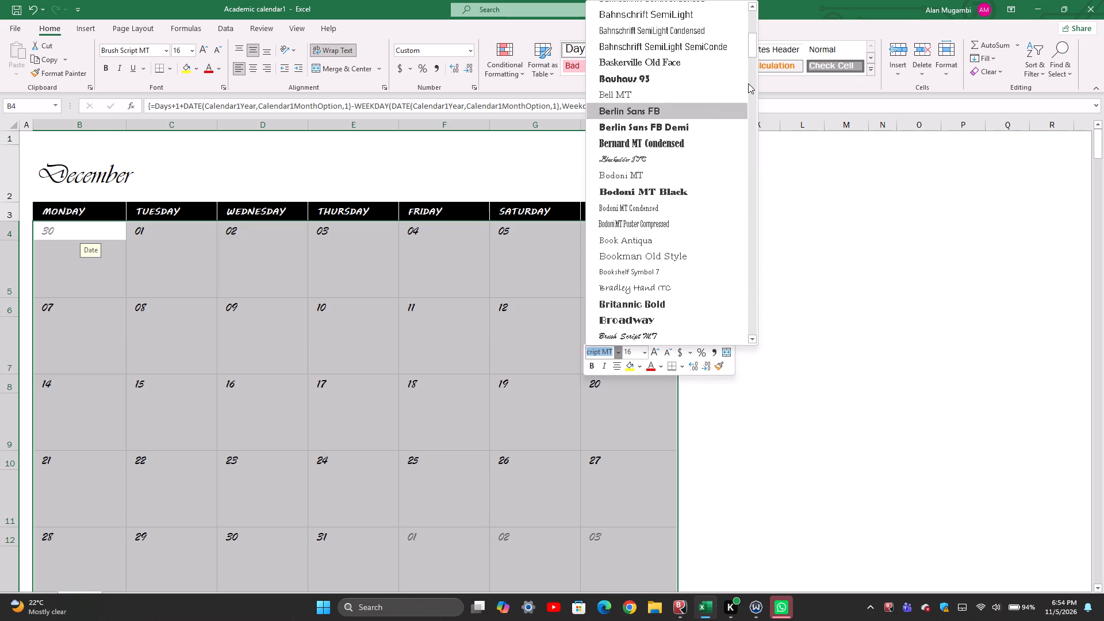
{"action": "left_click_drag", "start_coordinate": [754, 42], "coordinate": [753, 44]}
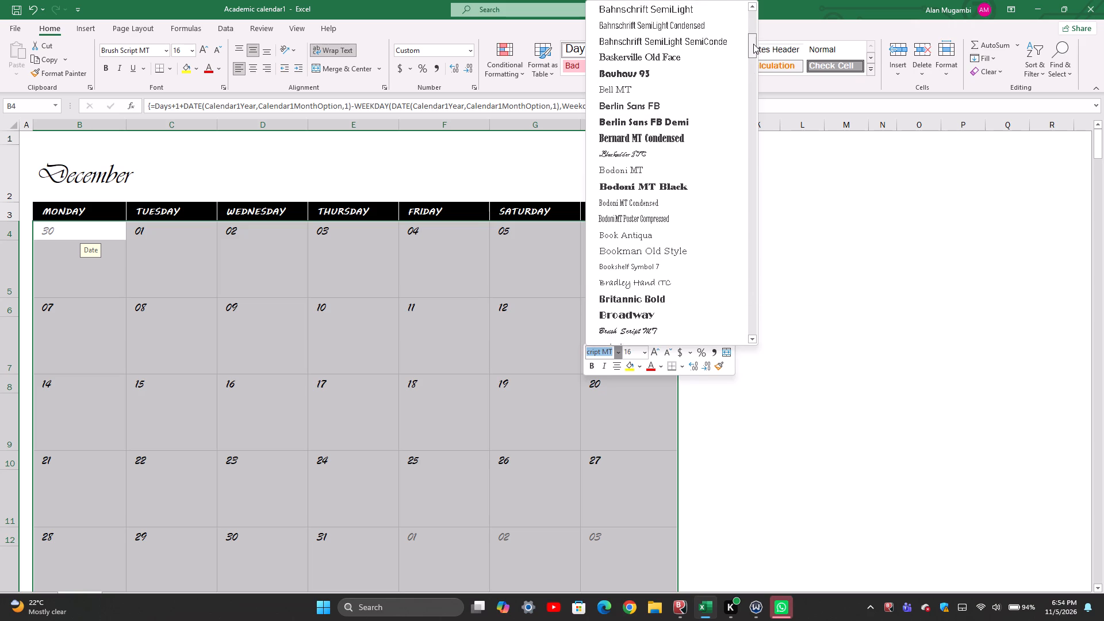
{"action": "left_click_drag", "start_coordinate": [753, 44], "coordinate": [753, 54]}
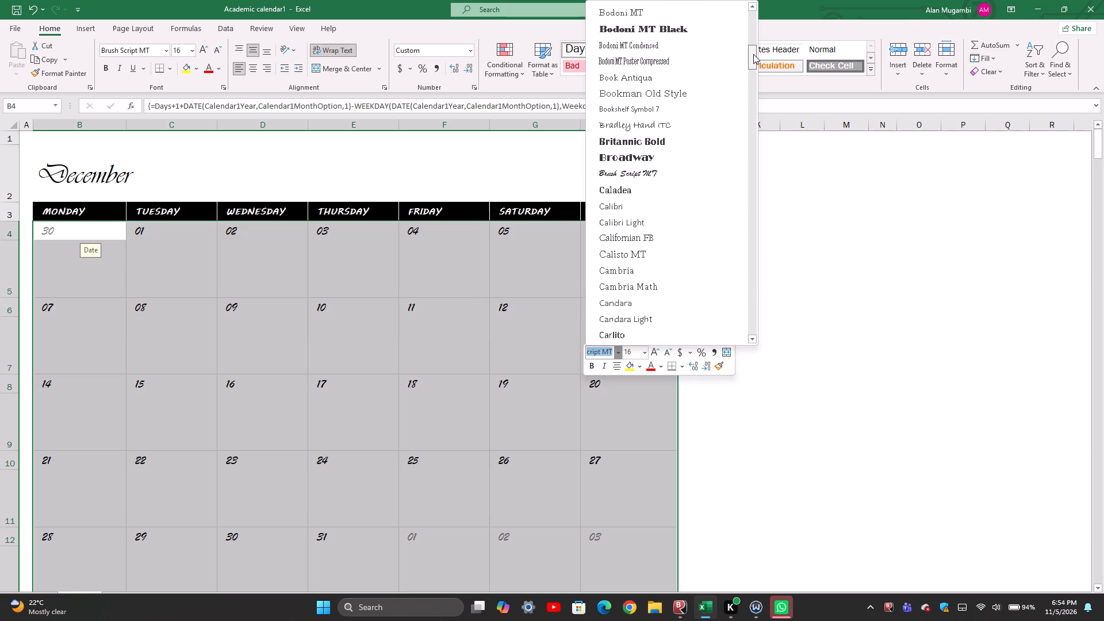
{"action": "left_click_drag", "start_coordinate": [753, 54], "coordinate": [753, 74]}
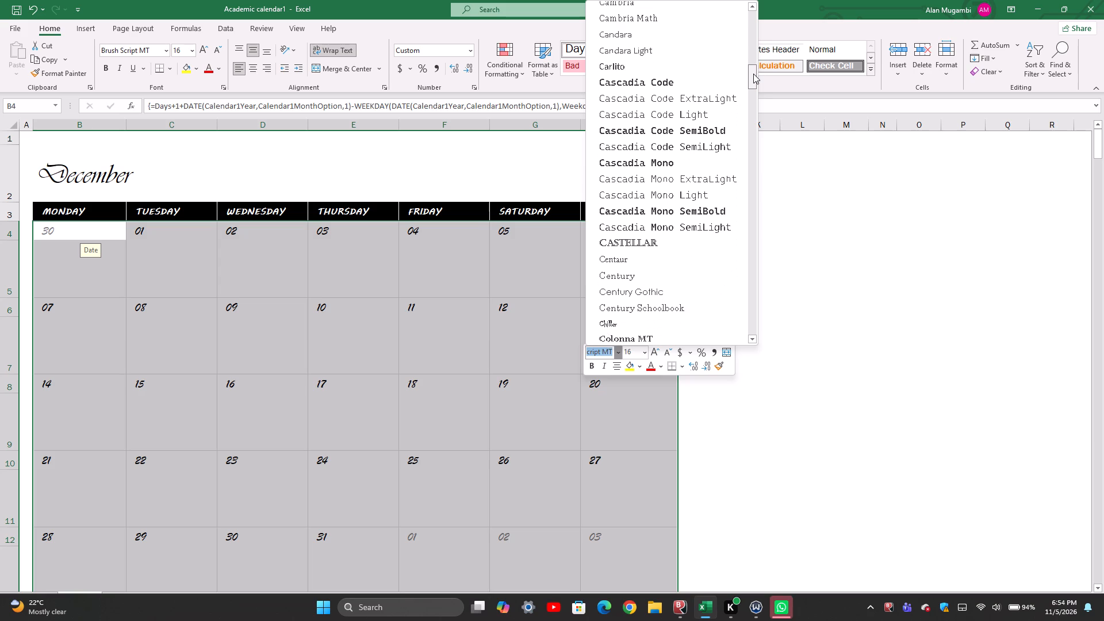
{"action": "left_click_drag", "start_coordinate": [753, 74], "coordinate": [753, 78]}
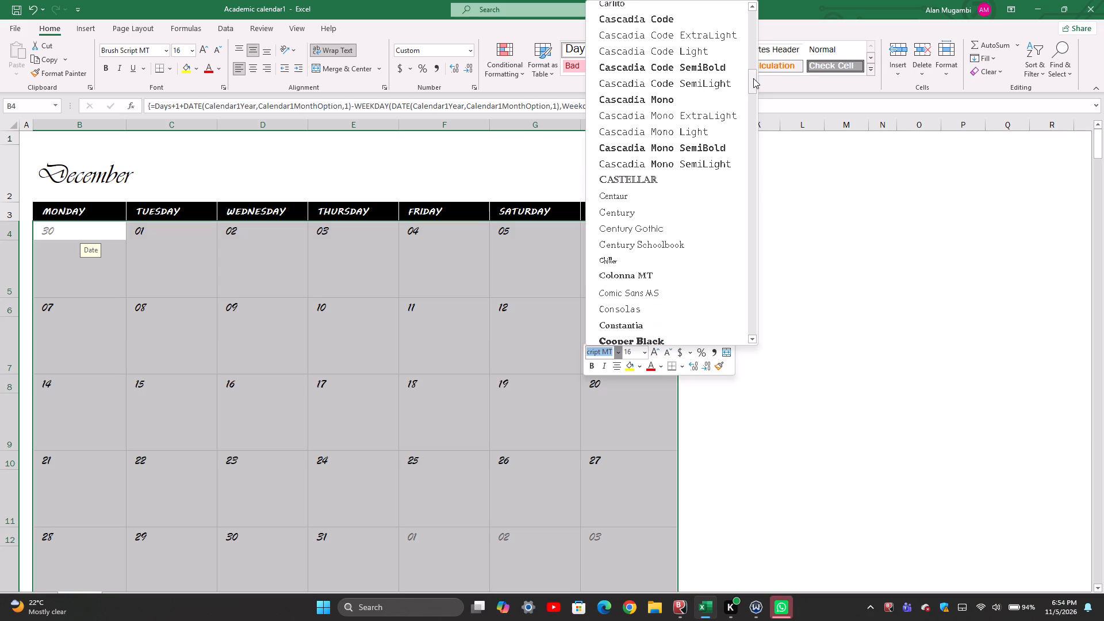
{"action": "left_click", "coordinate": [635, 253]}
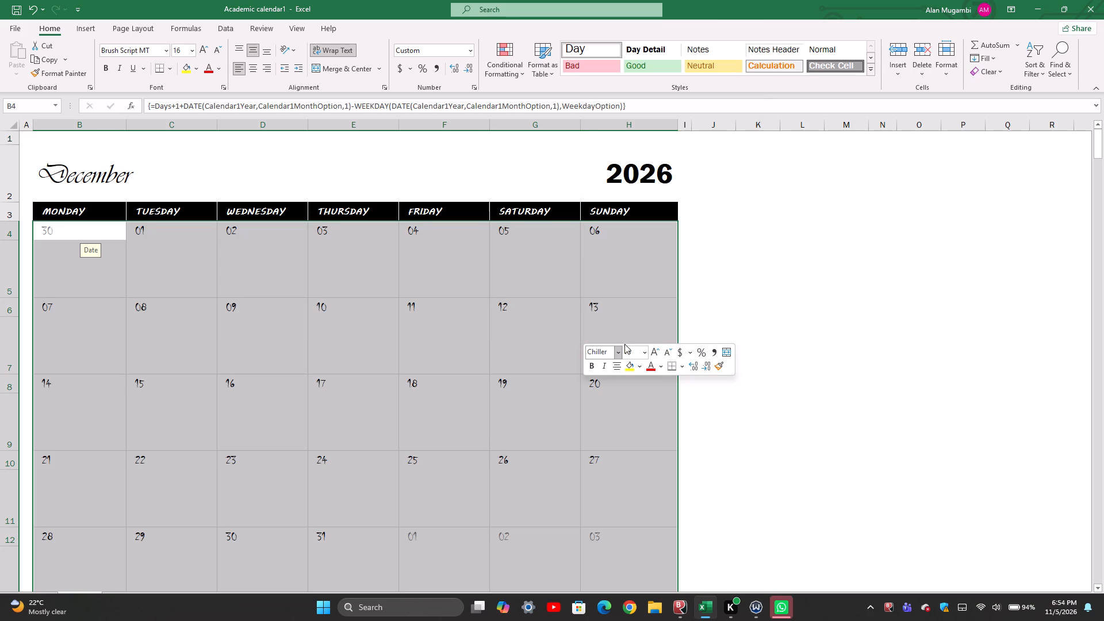
Italicize the dates in the calendar grid, from the week of 30 through the week of 28.
{"action": "left_click", "coordinate": [603, 370]}
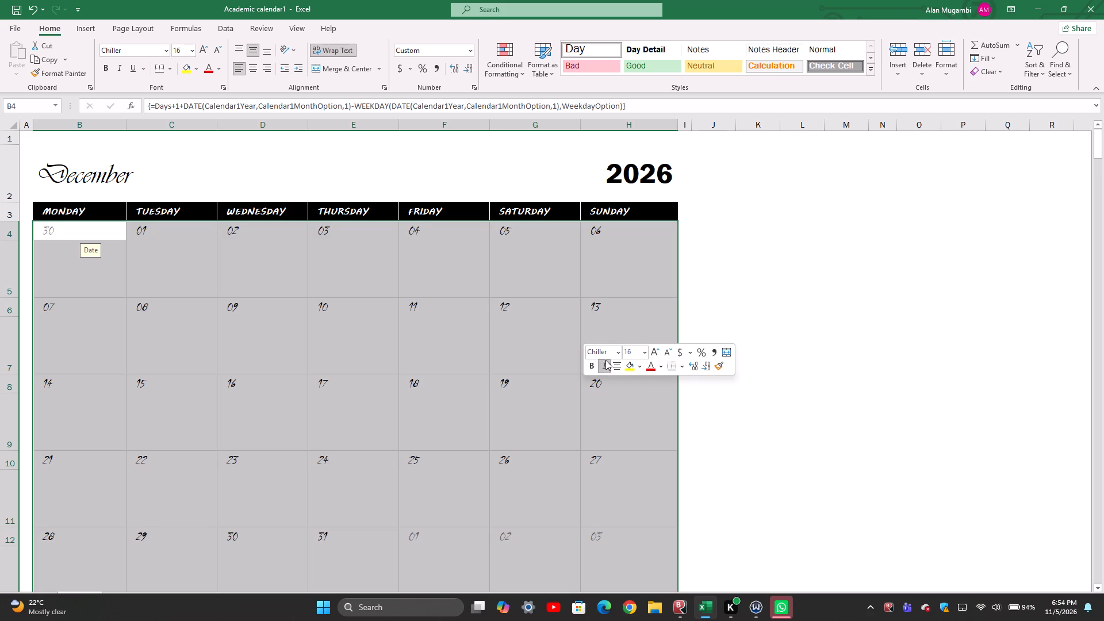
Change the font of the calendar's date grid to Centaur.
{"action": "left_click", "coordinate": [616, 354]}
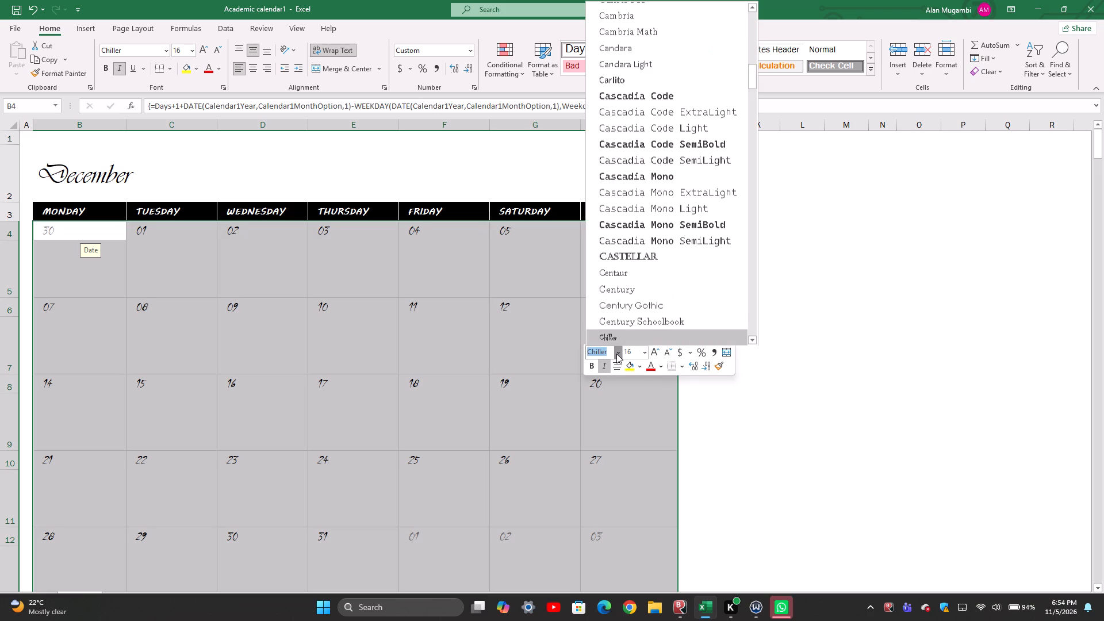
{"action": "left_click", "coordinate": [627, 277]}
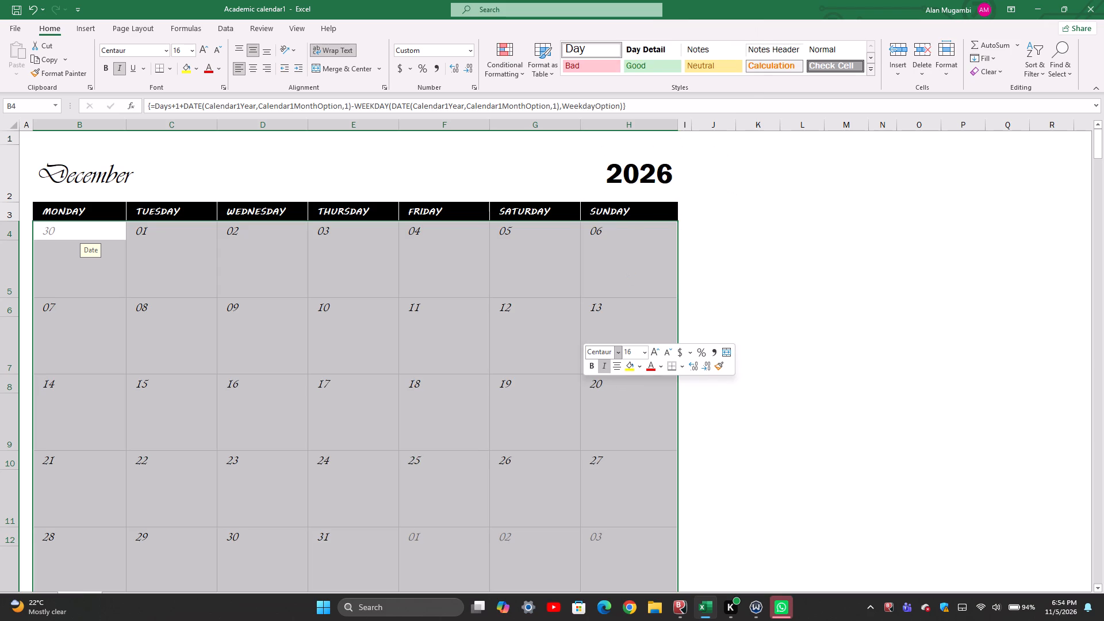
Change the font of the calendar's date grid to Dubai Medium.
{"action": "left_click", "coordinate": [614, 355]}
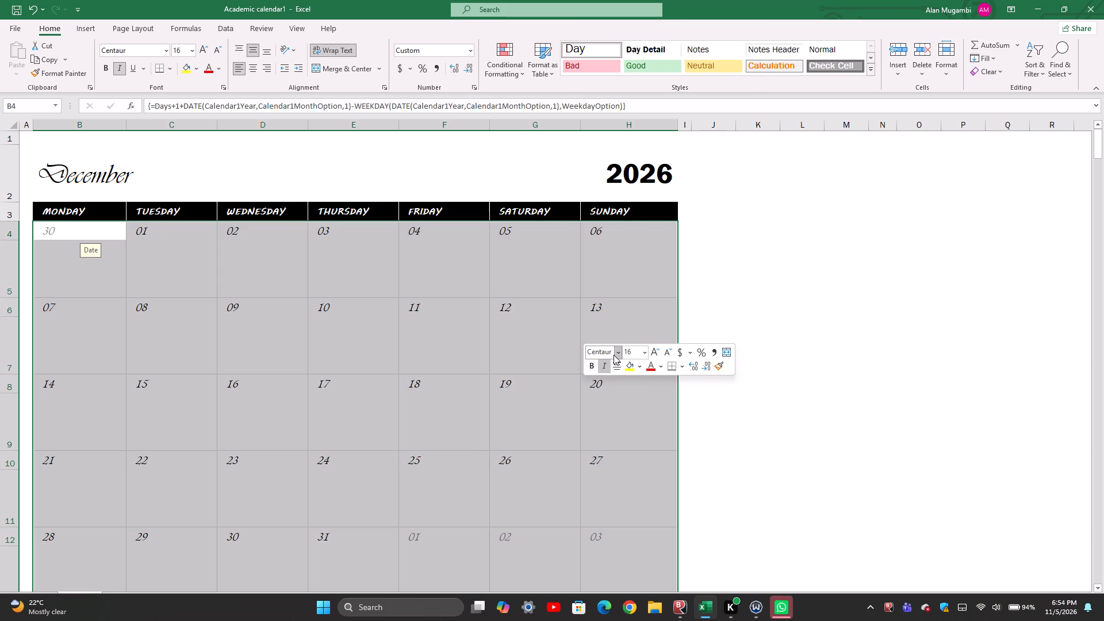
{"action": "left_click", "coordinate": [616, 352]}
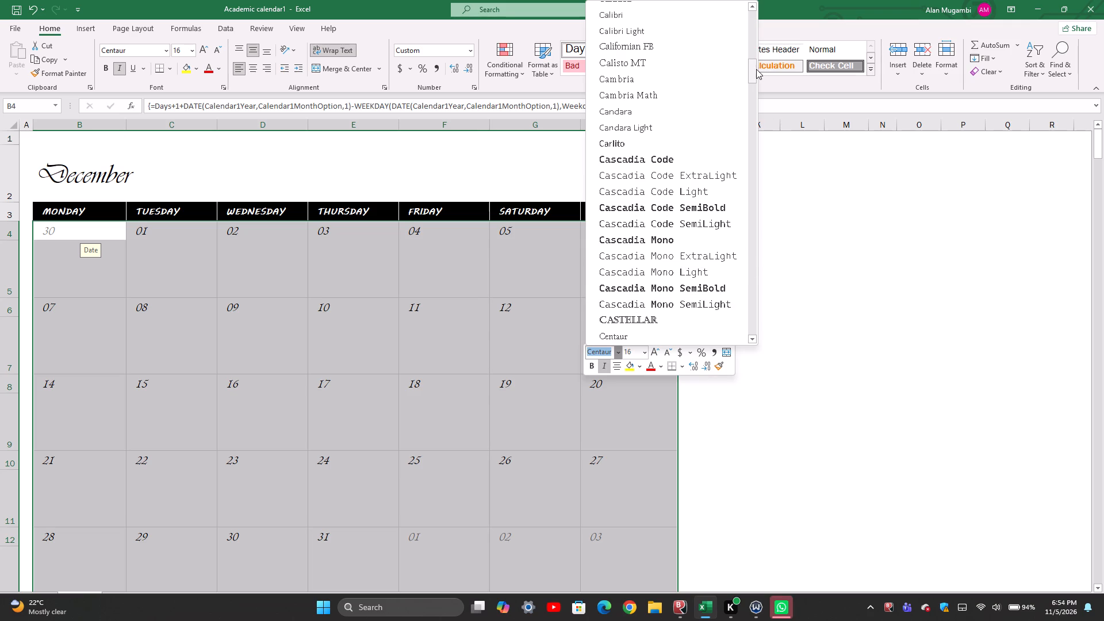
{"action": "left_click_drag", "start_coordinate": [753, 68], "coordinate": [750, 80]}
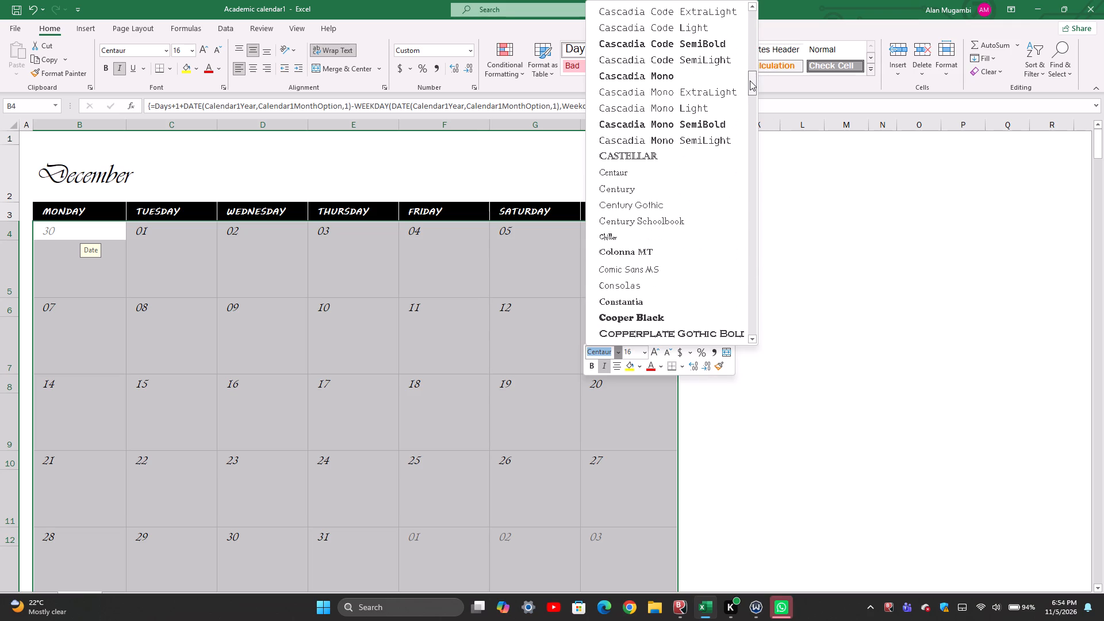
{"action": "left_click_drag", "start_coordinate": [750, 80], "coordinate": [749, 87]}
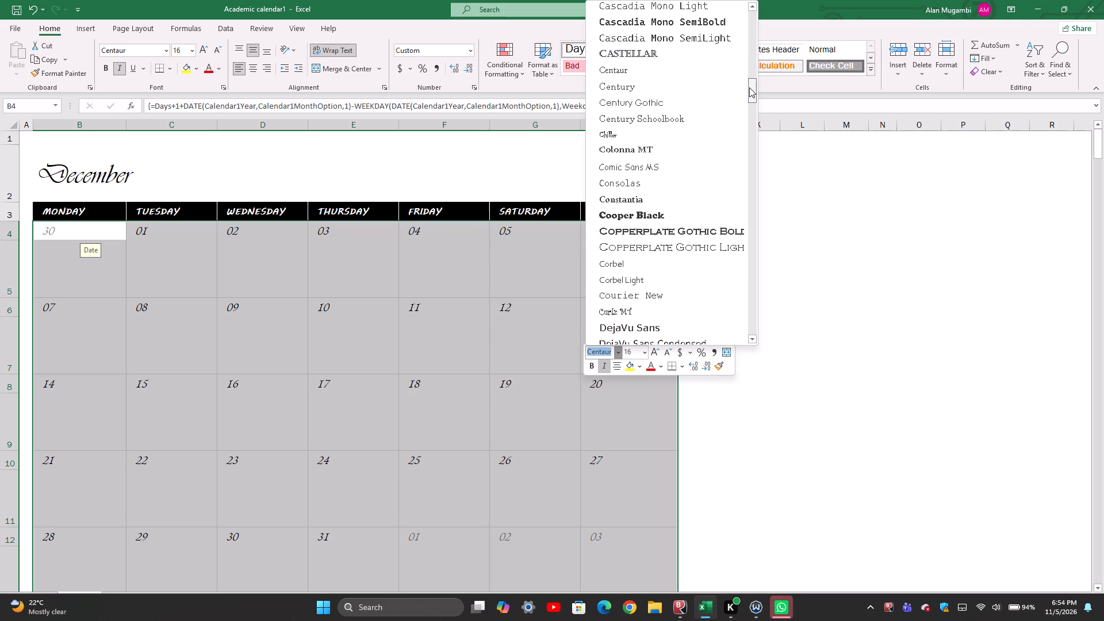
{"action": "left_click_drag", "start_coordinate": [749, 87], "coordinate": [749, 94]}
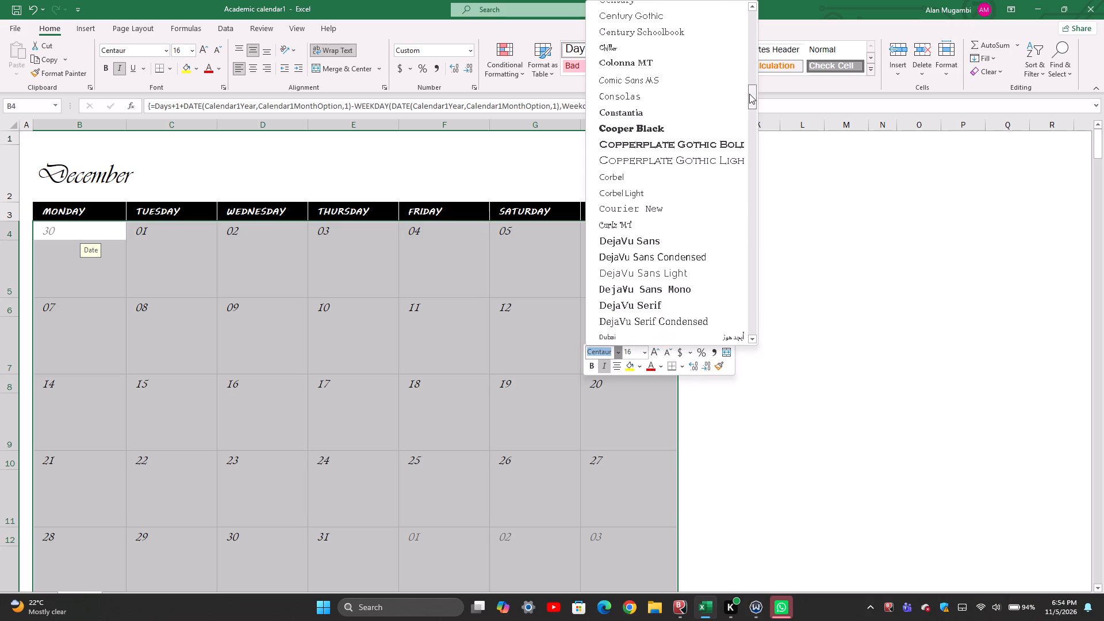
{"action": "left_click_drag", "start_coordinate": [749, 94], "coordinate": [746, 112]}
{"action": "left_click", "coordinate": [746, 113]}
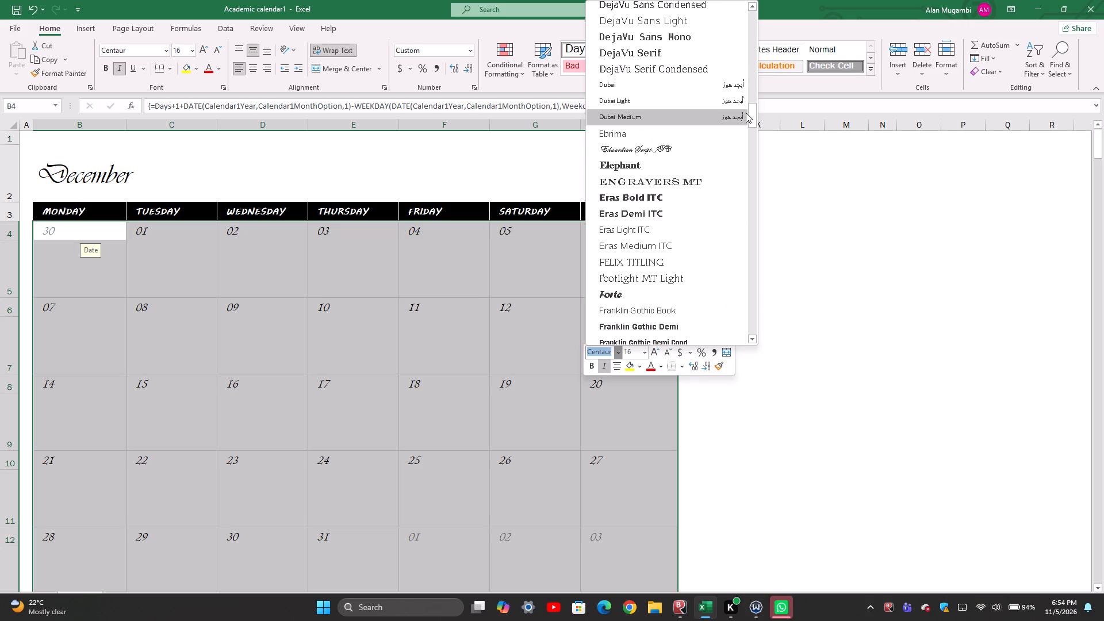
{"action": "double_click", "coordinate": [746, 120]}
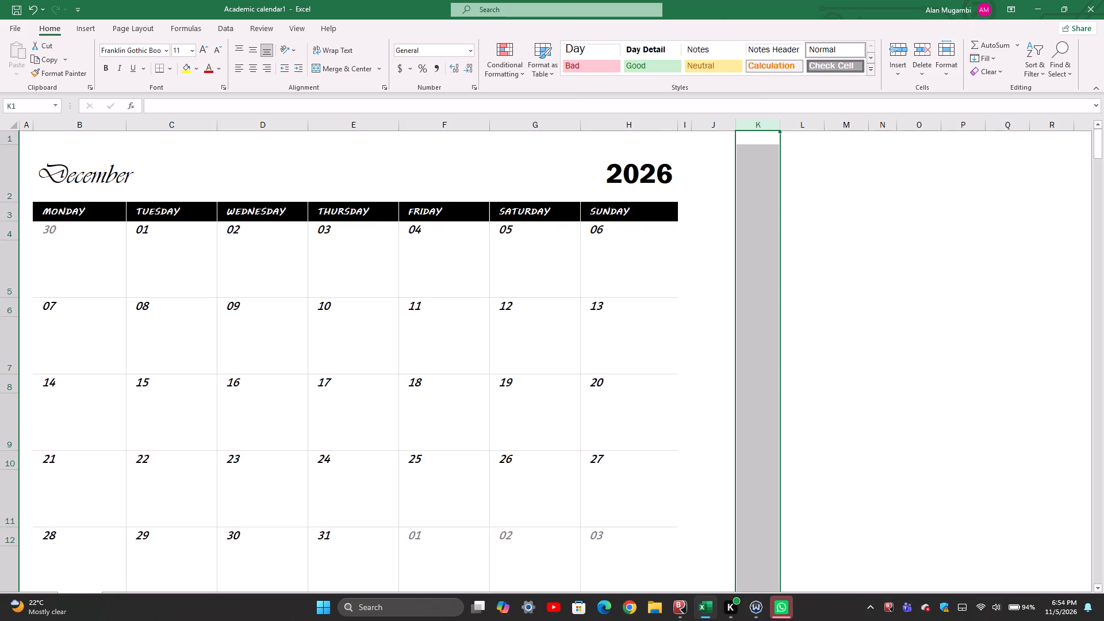
Change the font of the whole date grid below the weekday header, through the week of 28, to Gabriola.
{"action": "left_click_drag", "start_coordinate": [87, 236], "coordinate": [90, 239]}
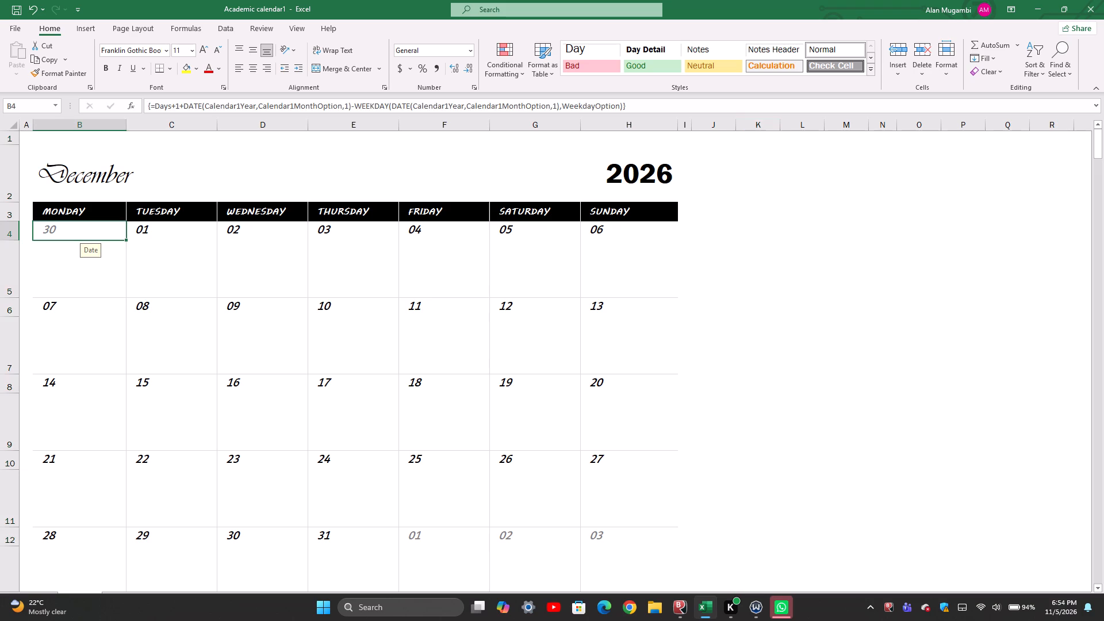
{"action": "left_click_drag", "start_coordinate": [90, 239], "coordinate": [564, 542]}
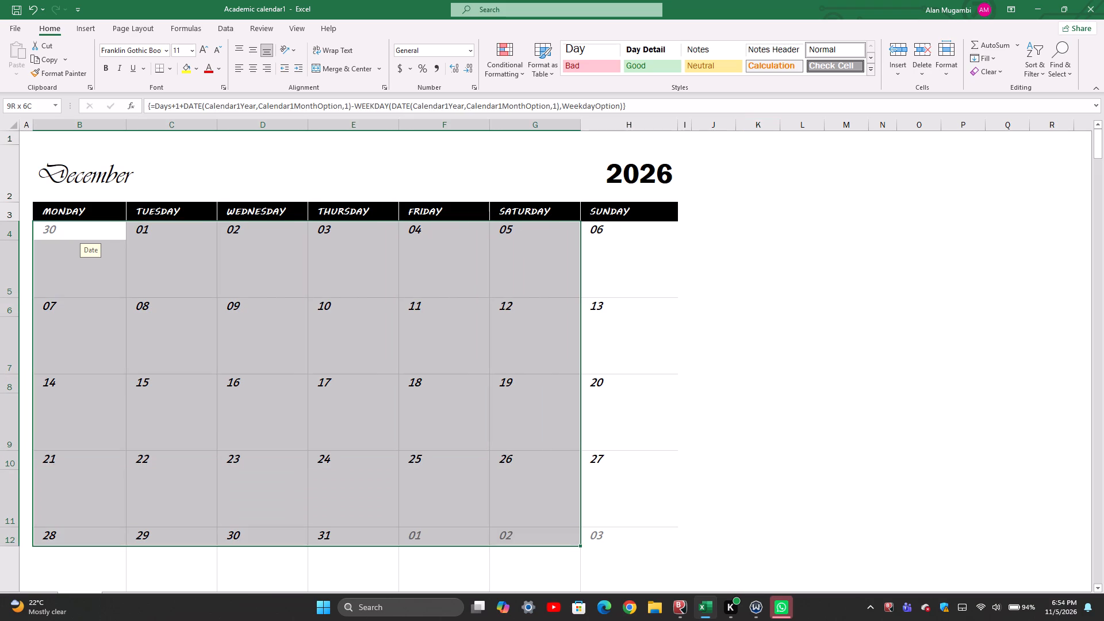
{"action": "left_click_drag", "start_coordinate": [564, 542], "coordinate": [618, 565]}
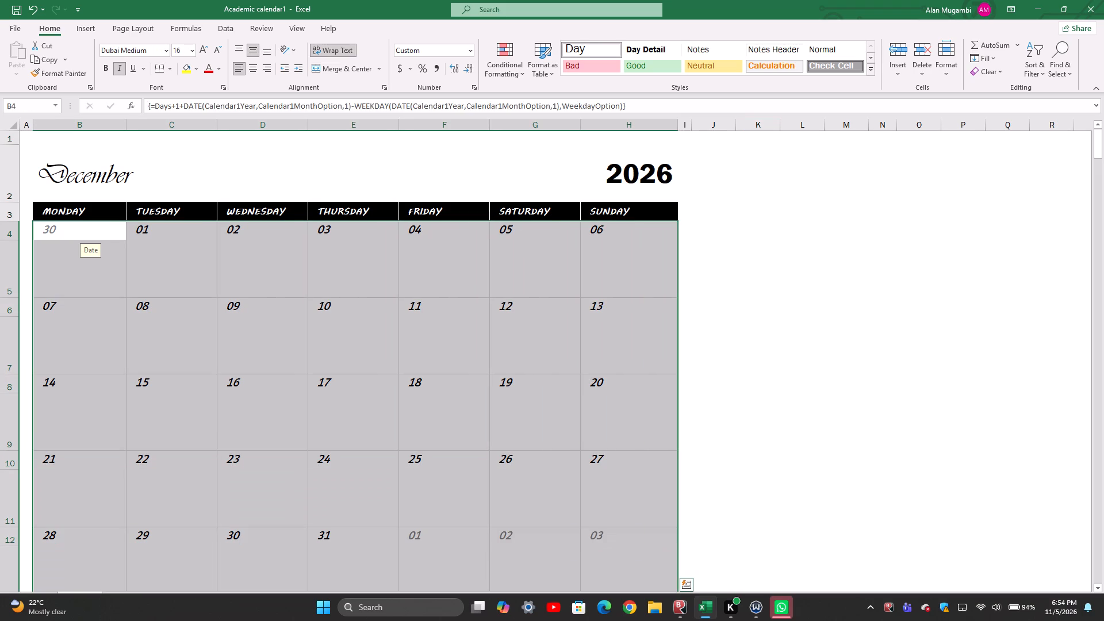
{"action": "right_click", "coordinate": [554, 440]}
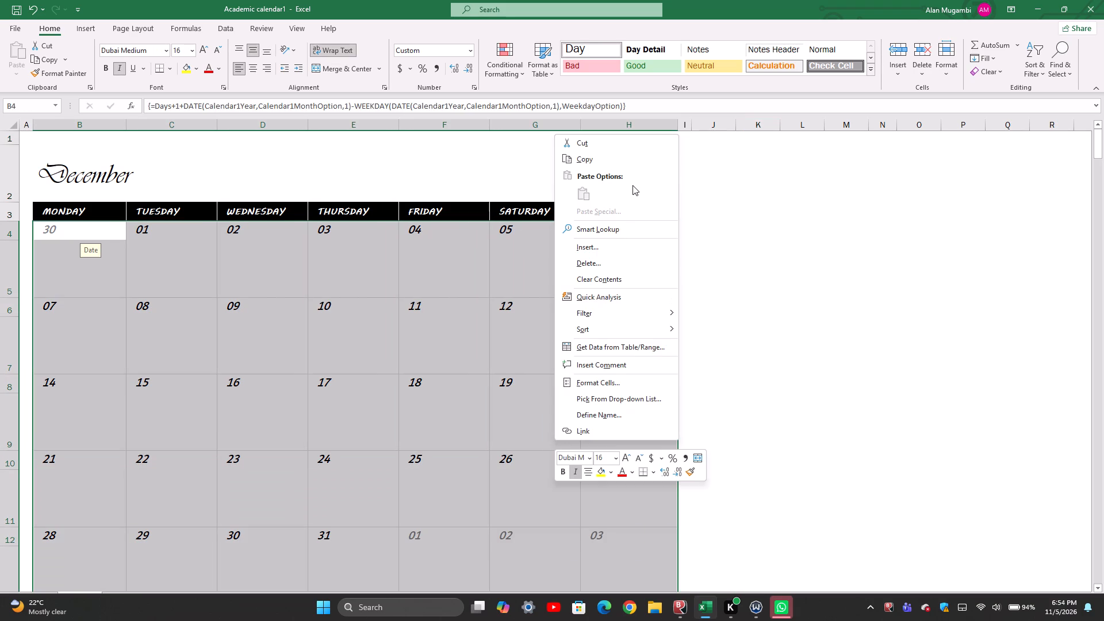
{"action": "left_click", "coordinate": [589, 454]}
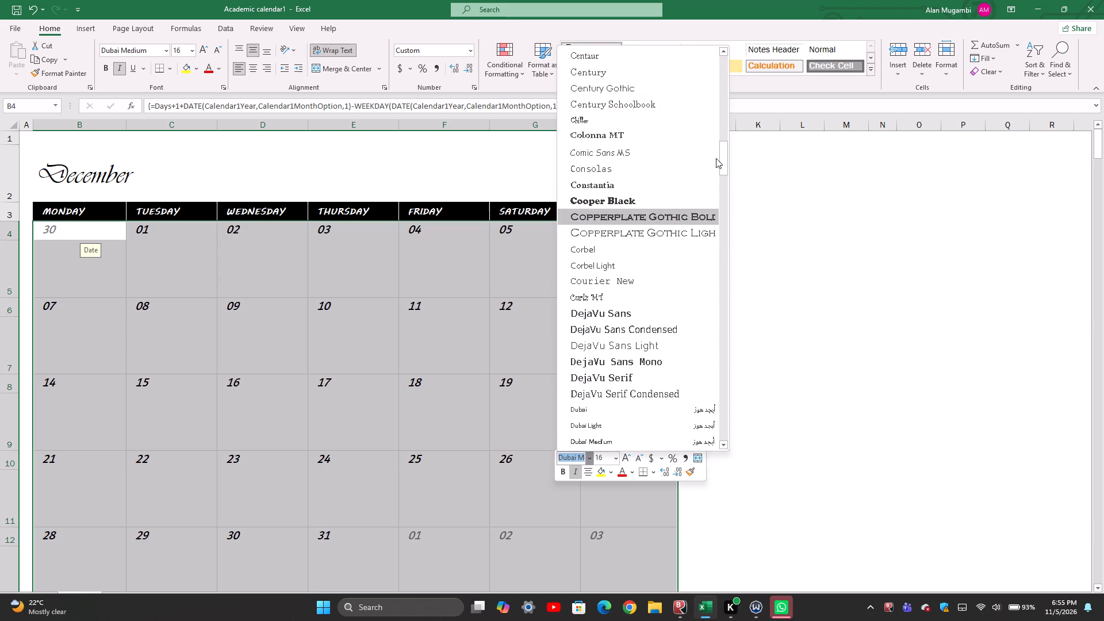
{"action": "left_click_drag", "start_coordinate": [724, 155], "coordinate": [723, 168]}
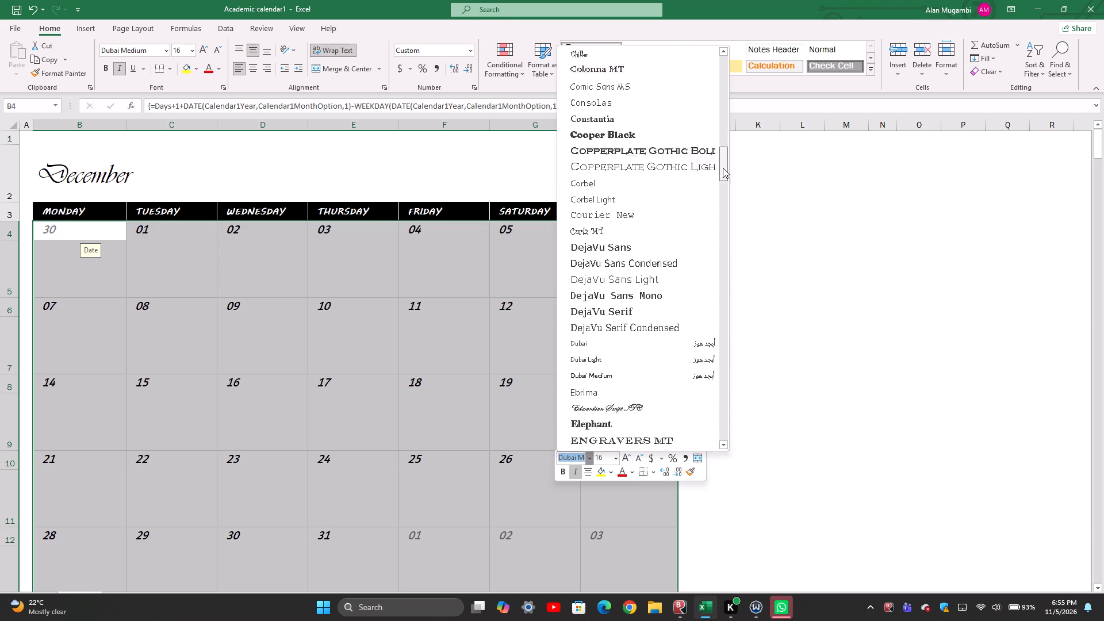
{"action": "left_click_drag", "start_coordinate": [723, 168], "coordinate": [722, 195]}
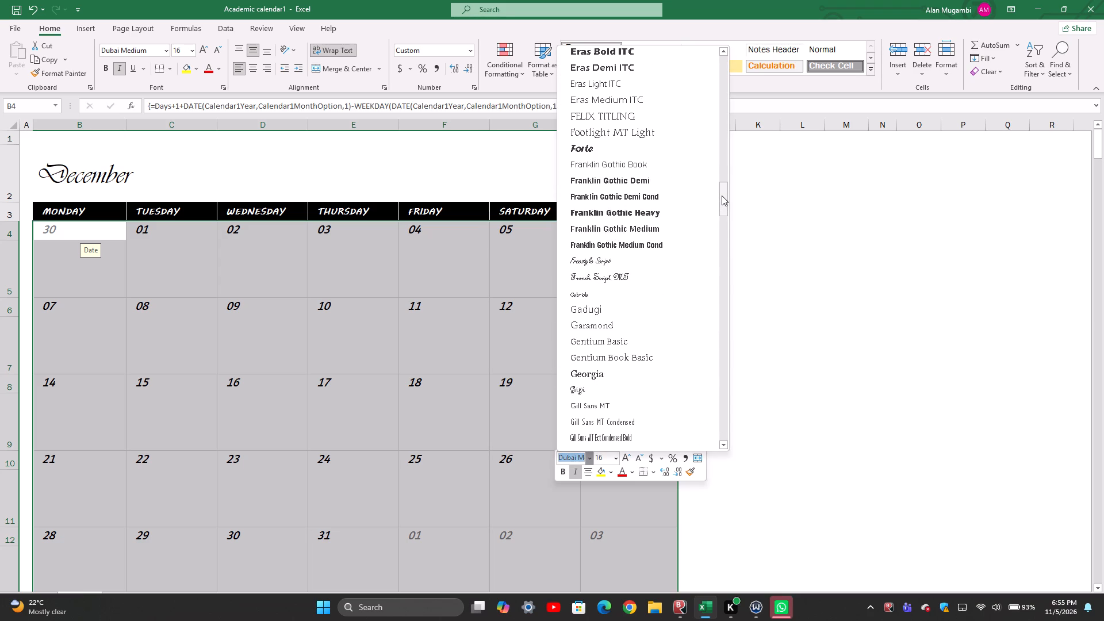
{"action": "left_click", "coordinate": [622, 290]}
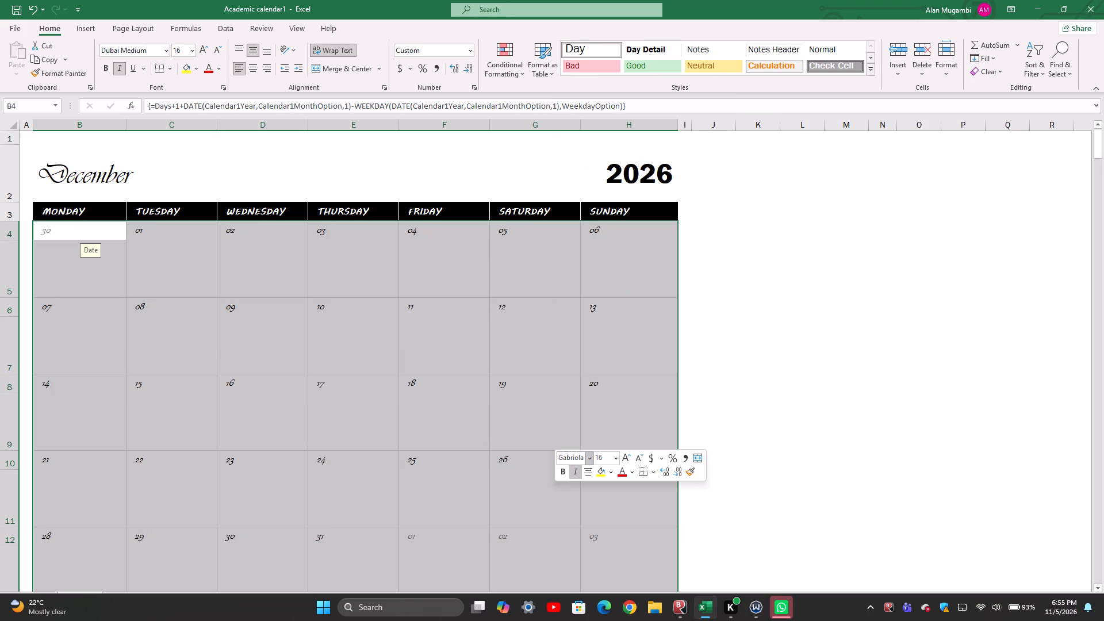
Set the font size of the dates in the calendar grid to 18.
{"action": "left_click", "coordinate": [613, 458]}
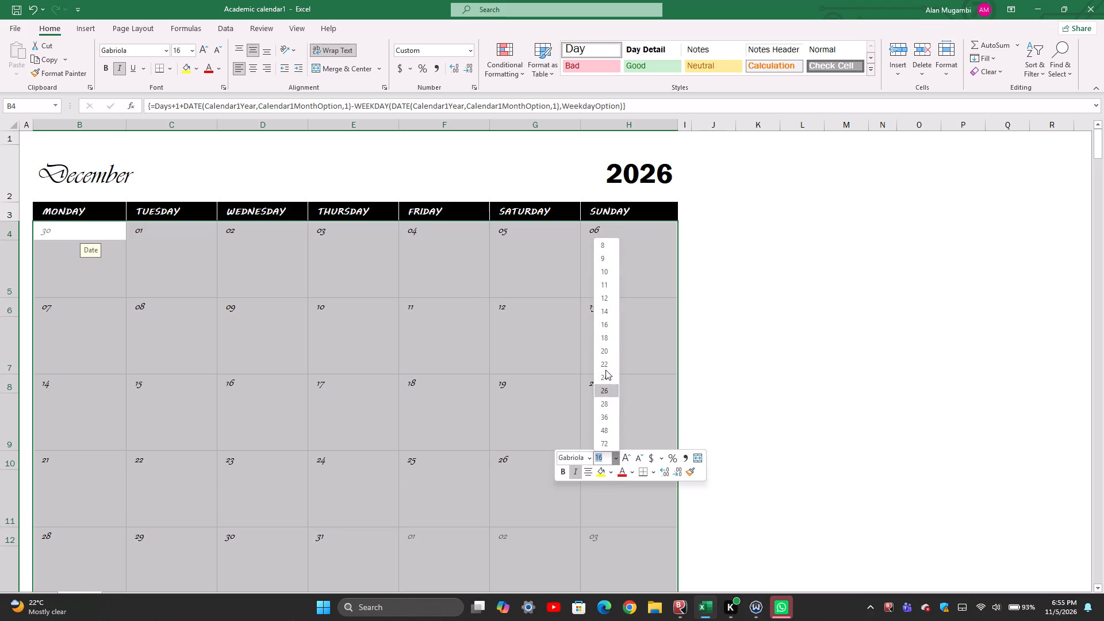
{"action": "left_click", "coordinate": [605, 342]}
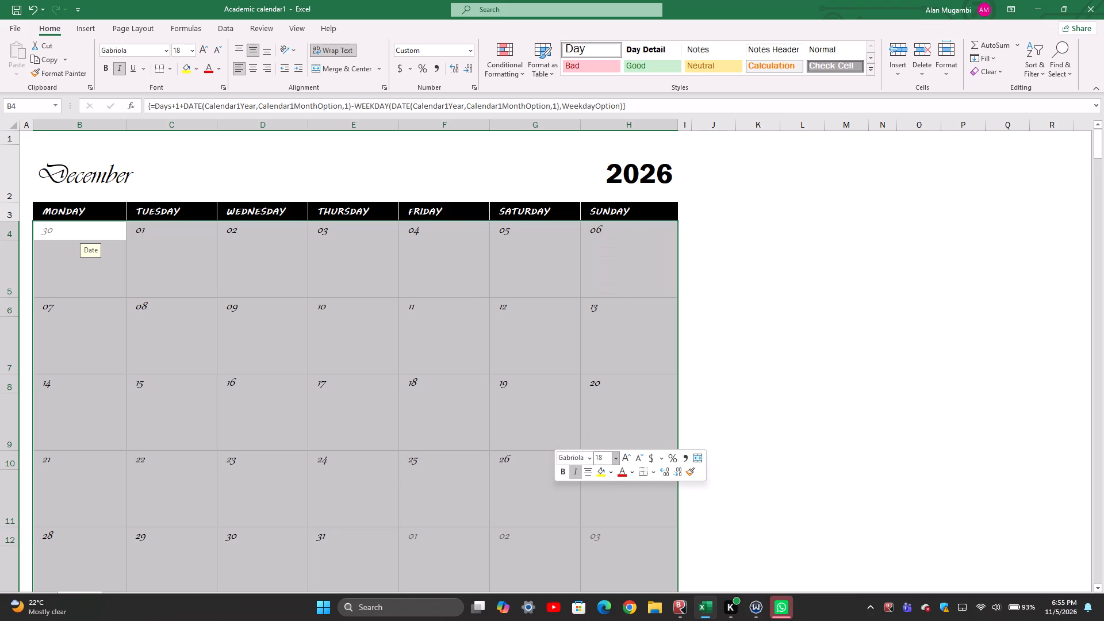
{"action": "left_click", "coordinate": [687, 279]}
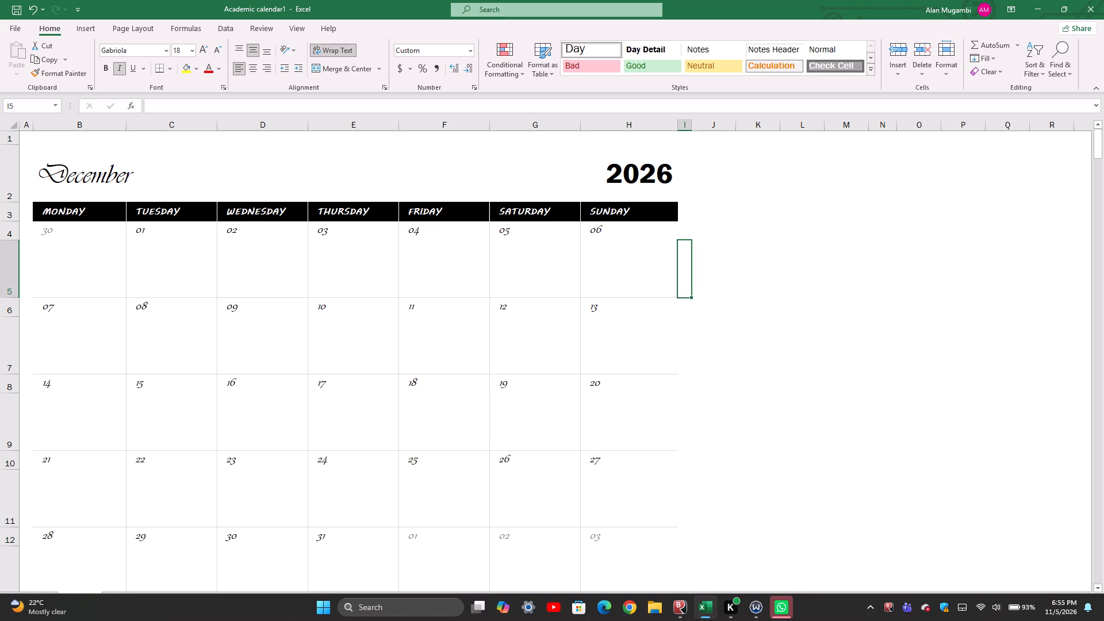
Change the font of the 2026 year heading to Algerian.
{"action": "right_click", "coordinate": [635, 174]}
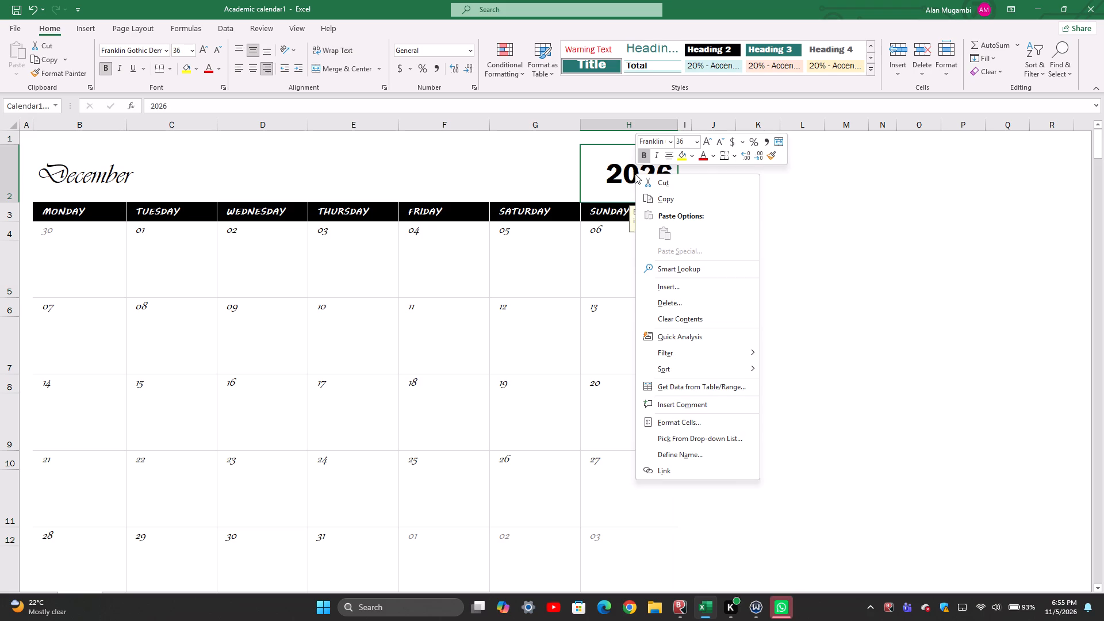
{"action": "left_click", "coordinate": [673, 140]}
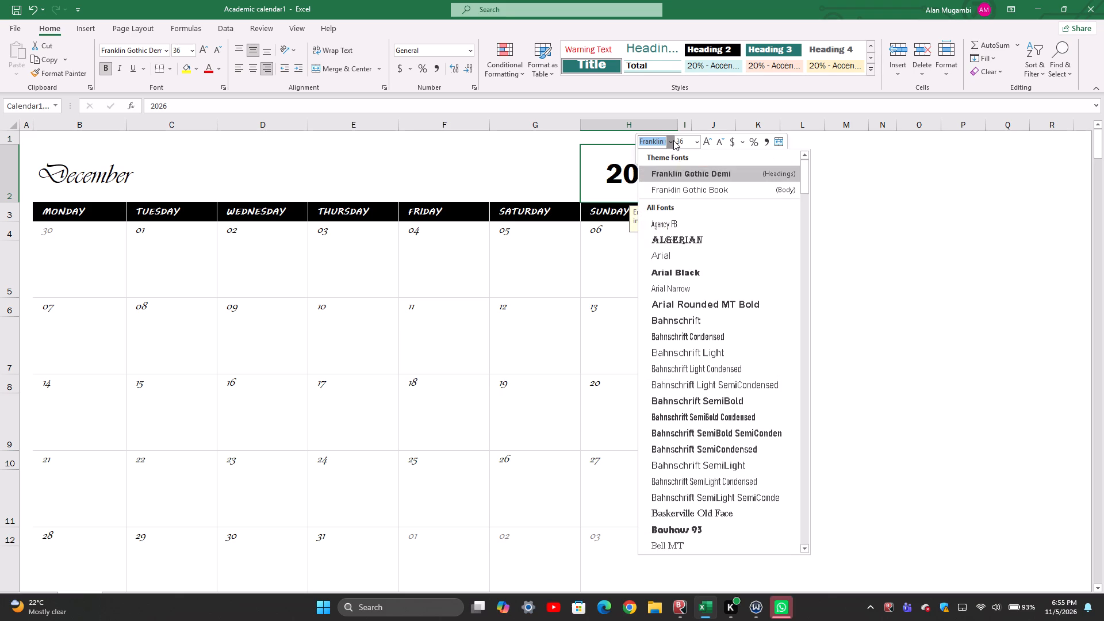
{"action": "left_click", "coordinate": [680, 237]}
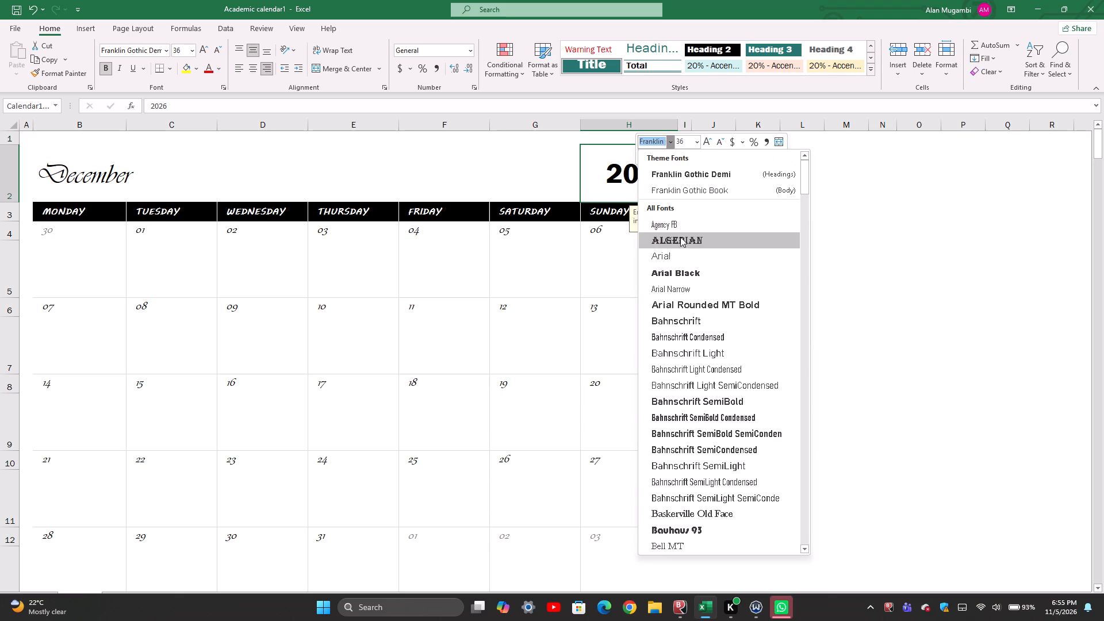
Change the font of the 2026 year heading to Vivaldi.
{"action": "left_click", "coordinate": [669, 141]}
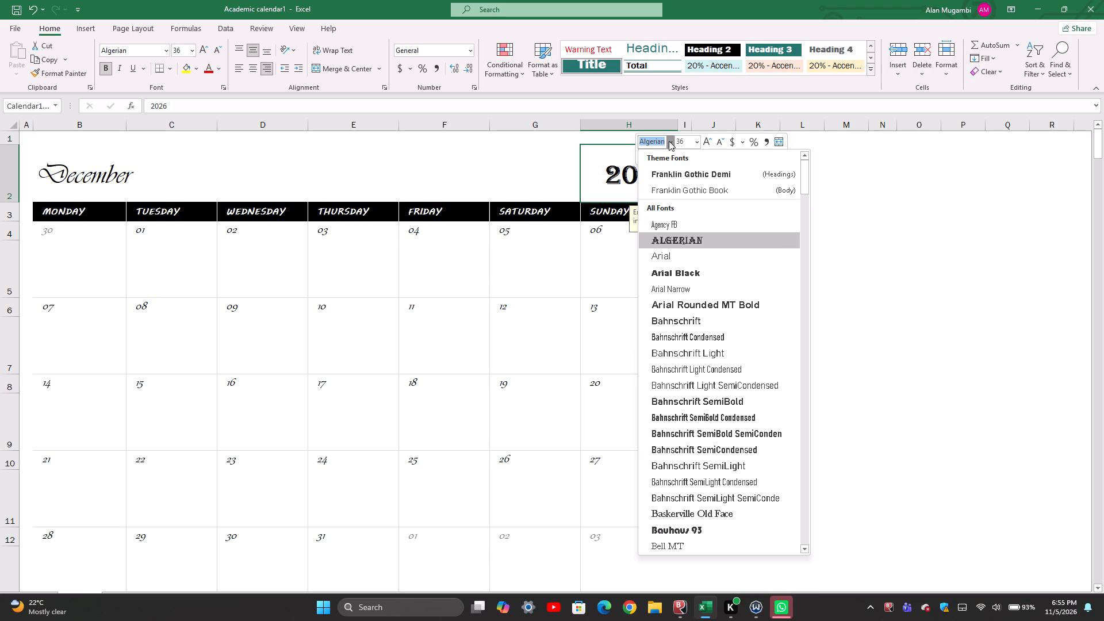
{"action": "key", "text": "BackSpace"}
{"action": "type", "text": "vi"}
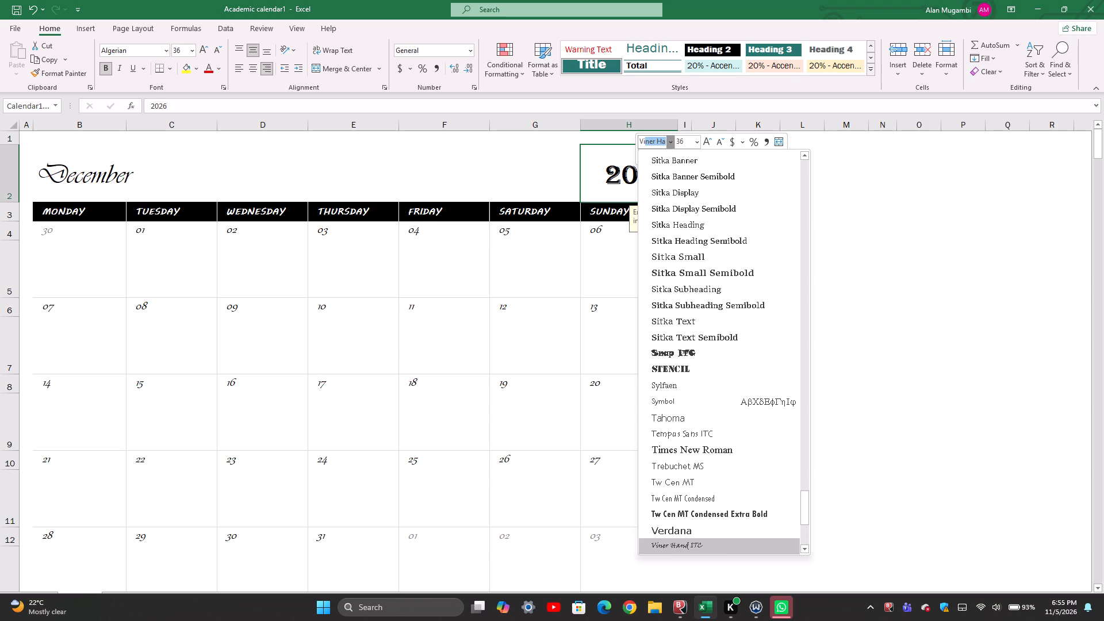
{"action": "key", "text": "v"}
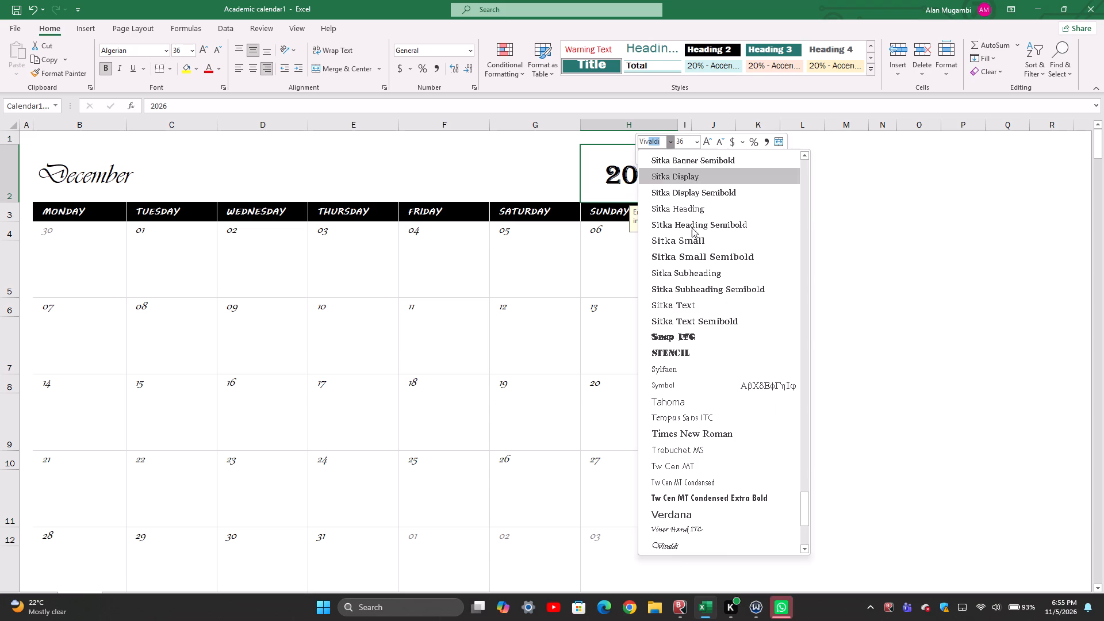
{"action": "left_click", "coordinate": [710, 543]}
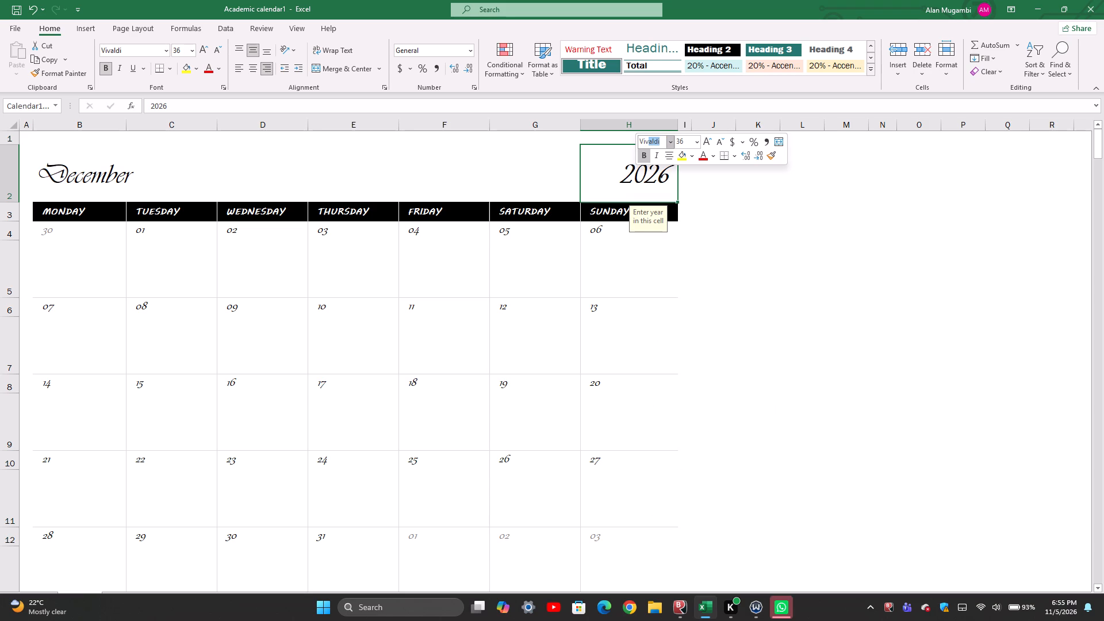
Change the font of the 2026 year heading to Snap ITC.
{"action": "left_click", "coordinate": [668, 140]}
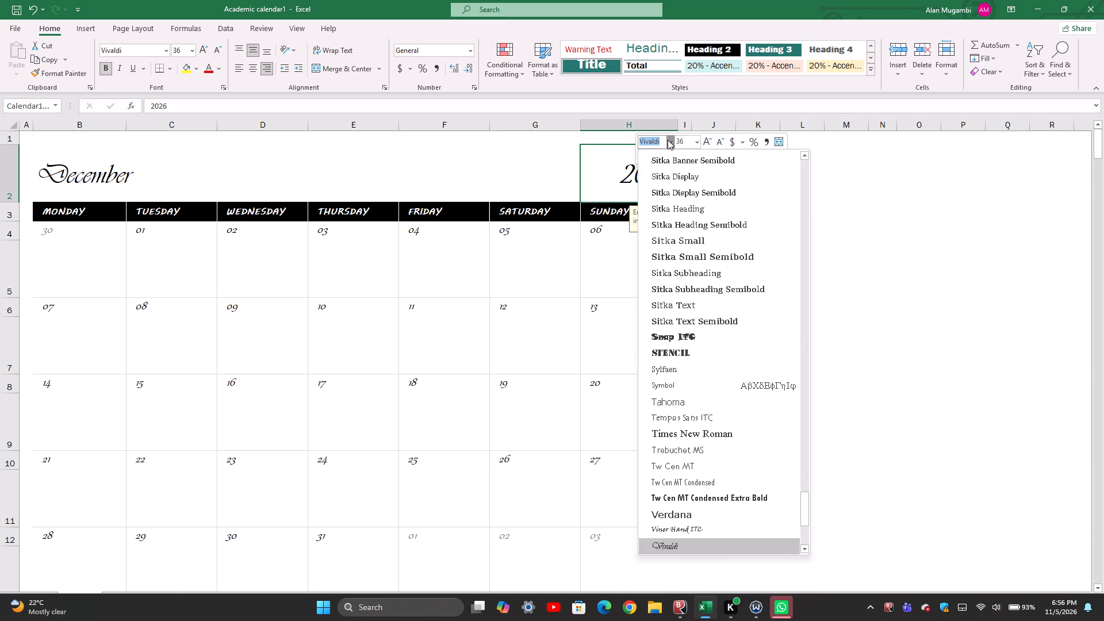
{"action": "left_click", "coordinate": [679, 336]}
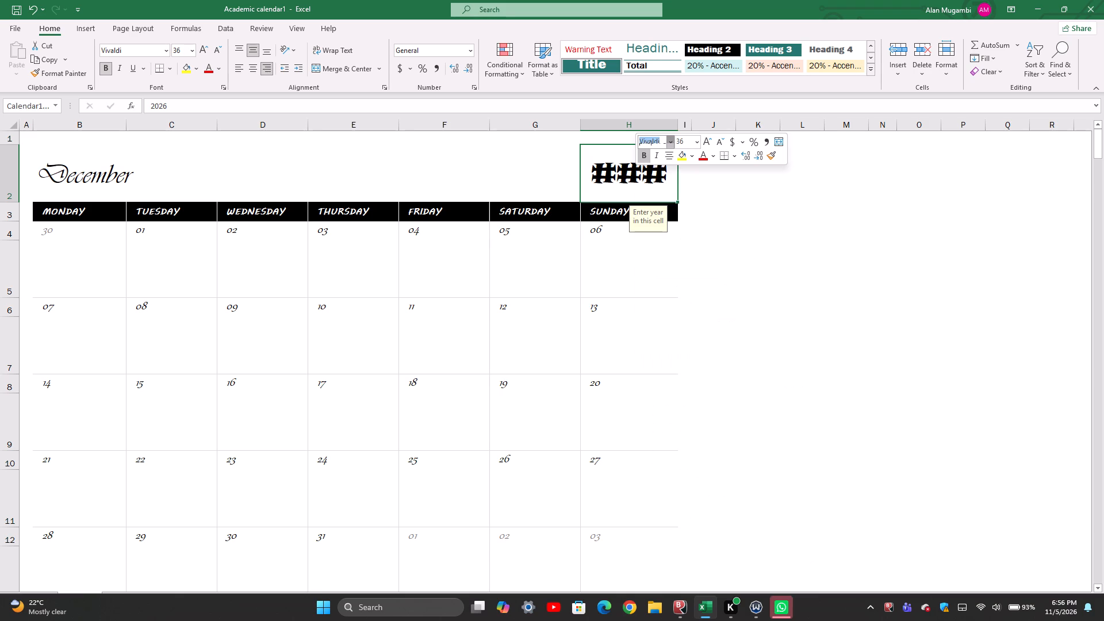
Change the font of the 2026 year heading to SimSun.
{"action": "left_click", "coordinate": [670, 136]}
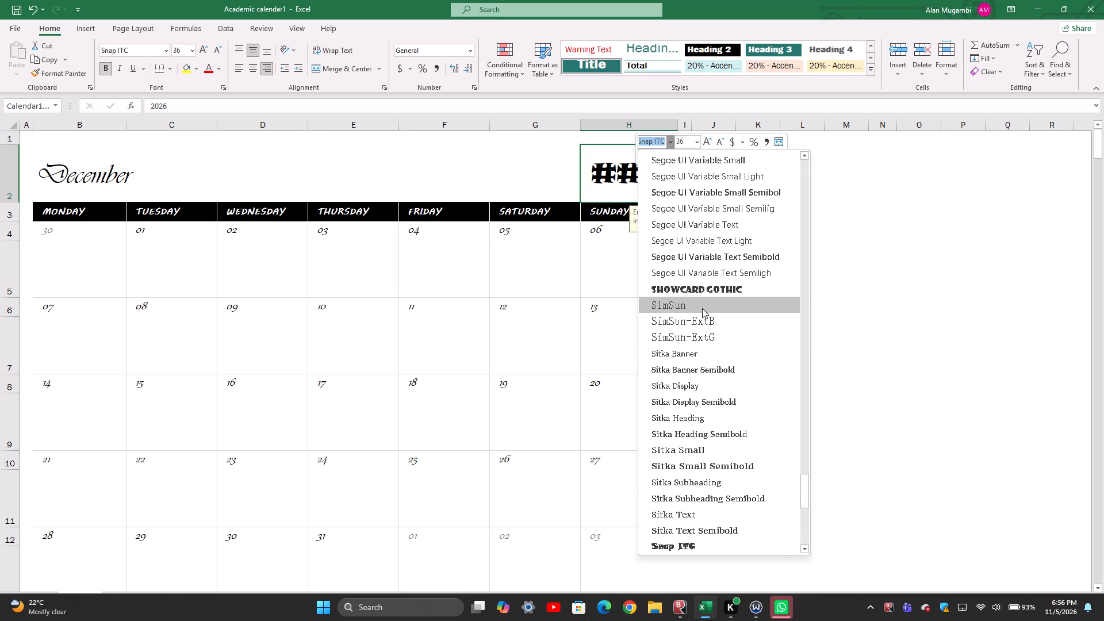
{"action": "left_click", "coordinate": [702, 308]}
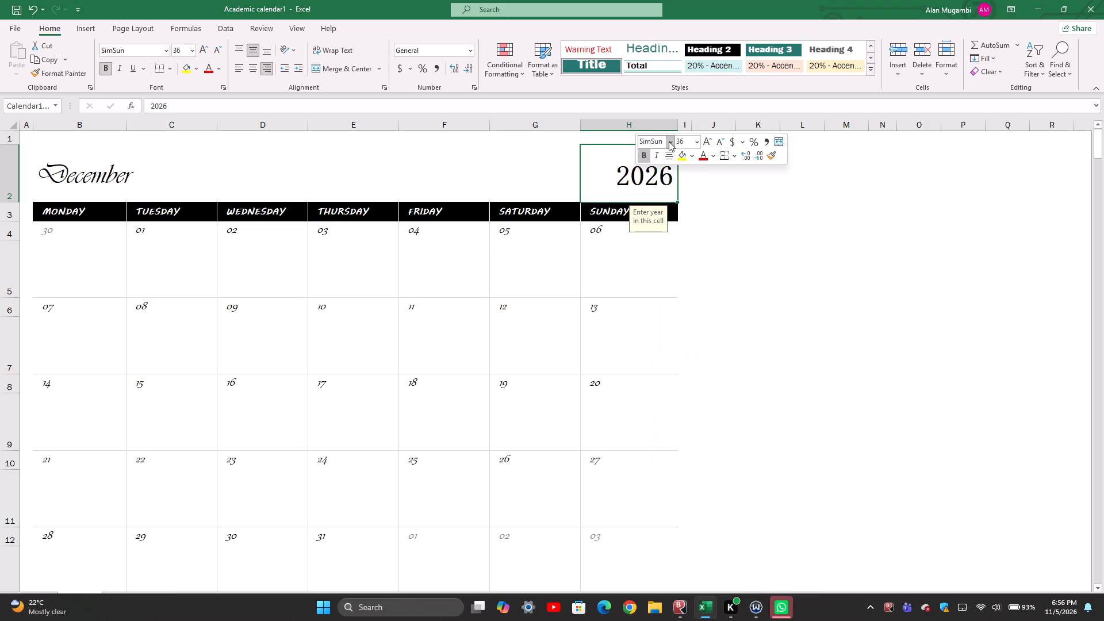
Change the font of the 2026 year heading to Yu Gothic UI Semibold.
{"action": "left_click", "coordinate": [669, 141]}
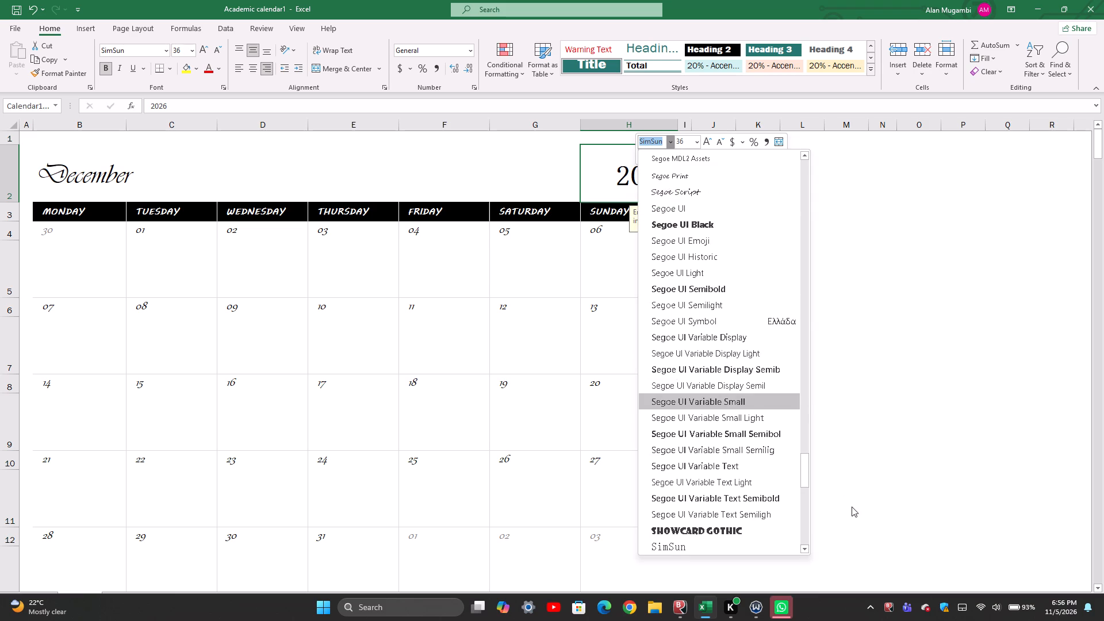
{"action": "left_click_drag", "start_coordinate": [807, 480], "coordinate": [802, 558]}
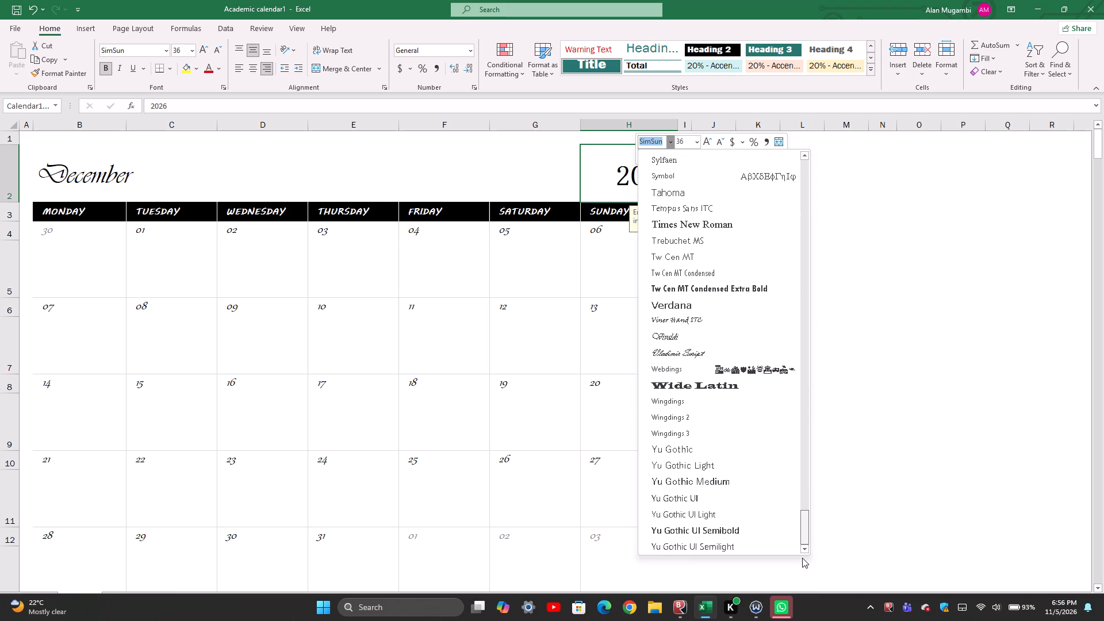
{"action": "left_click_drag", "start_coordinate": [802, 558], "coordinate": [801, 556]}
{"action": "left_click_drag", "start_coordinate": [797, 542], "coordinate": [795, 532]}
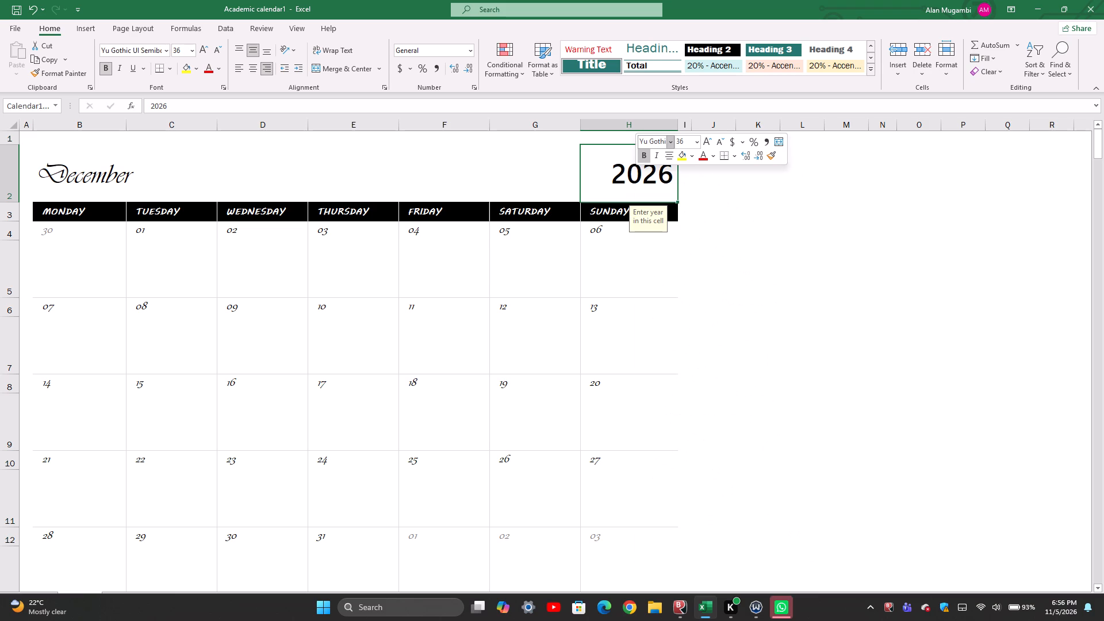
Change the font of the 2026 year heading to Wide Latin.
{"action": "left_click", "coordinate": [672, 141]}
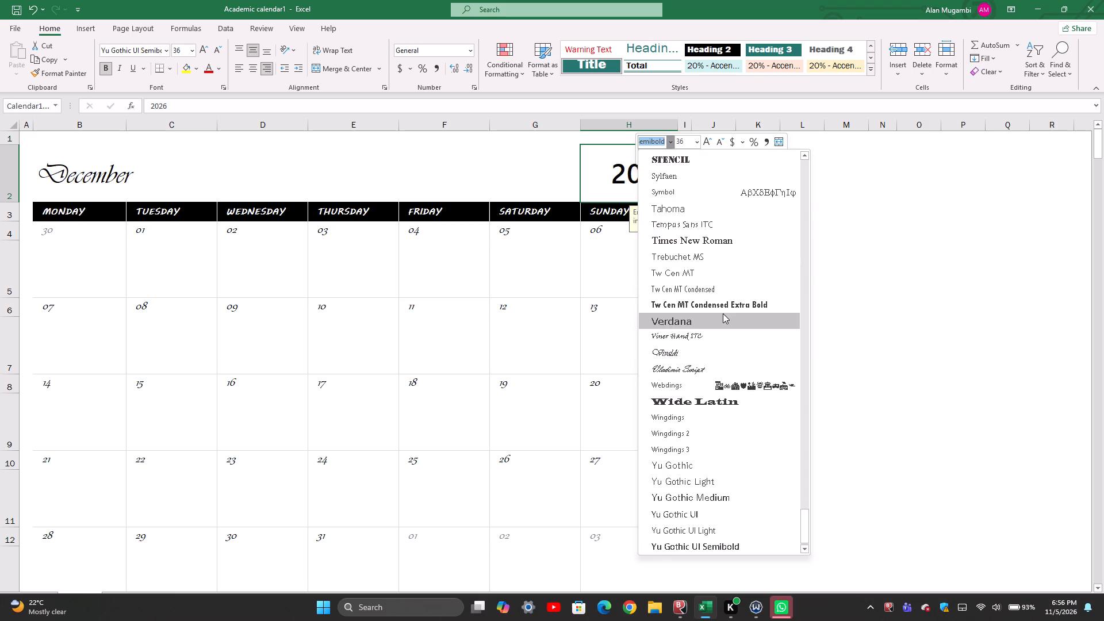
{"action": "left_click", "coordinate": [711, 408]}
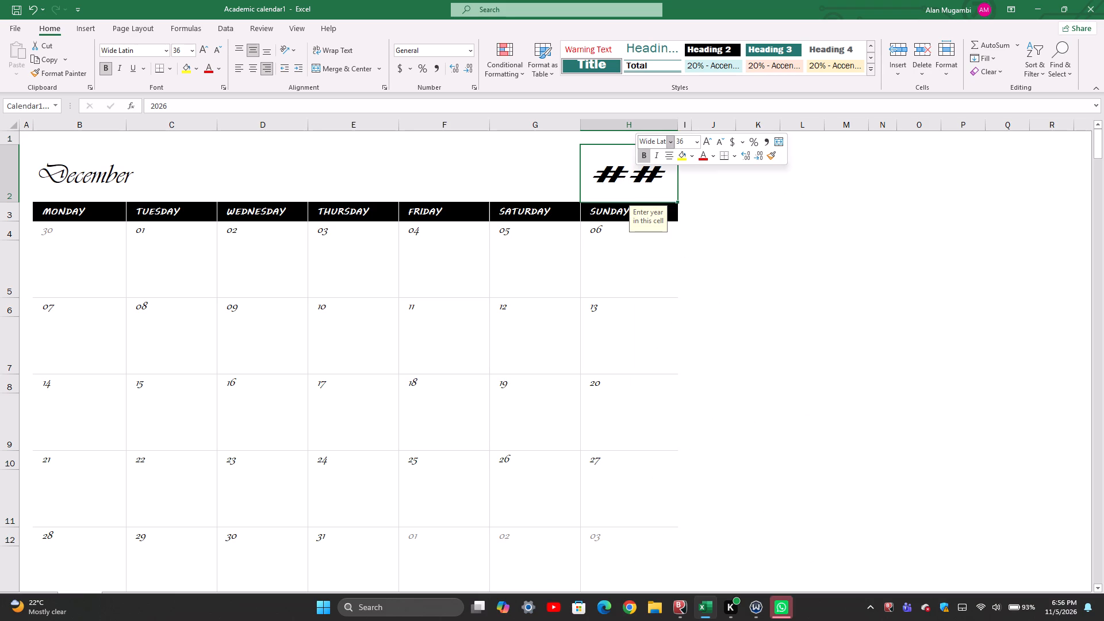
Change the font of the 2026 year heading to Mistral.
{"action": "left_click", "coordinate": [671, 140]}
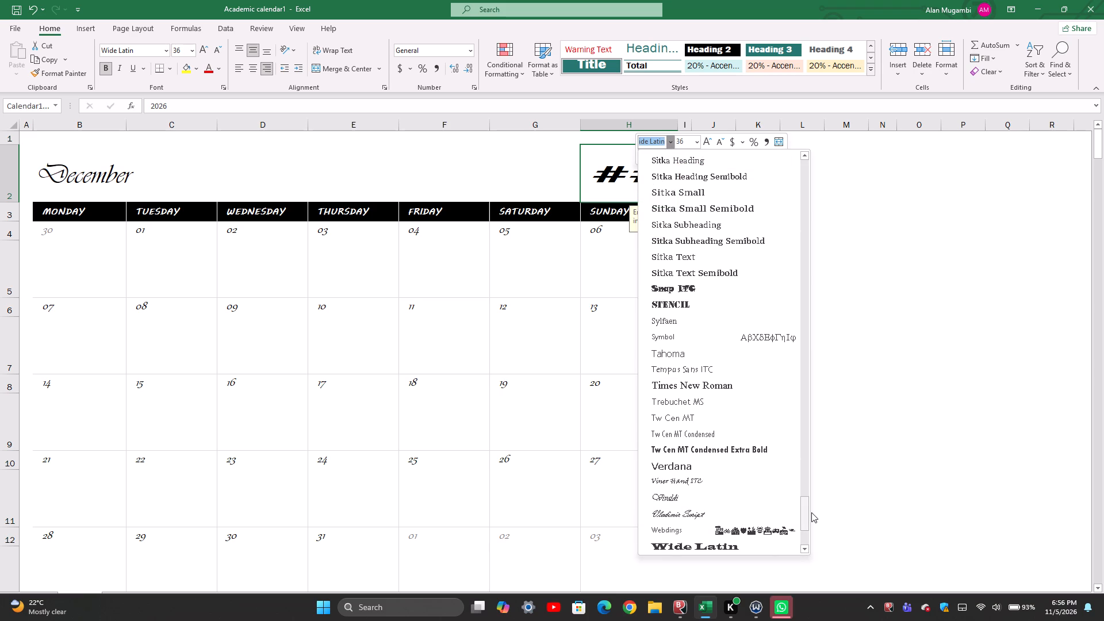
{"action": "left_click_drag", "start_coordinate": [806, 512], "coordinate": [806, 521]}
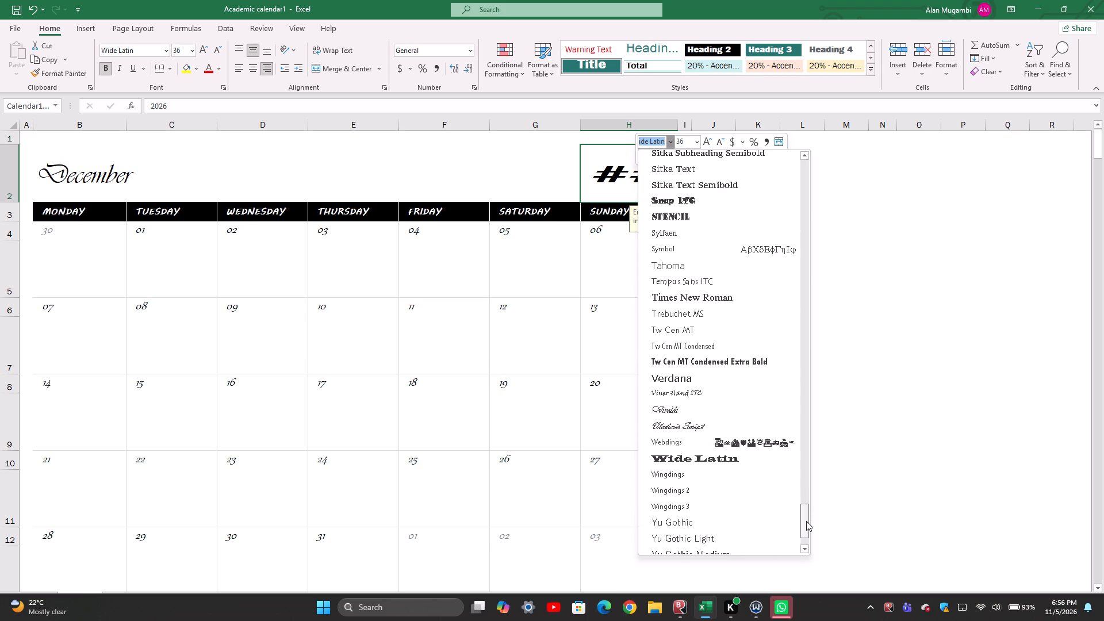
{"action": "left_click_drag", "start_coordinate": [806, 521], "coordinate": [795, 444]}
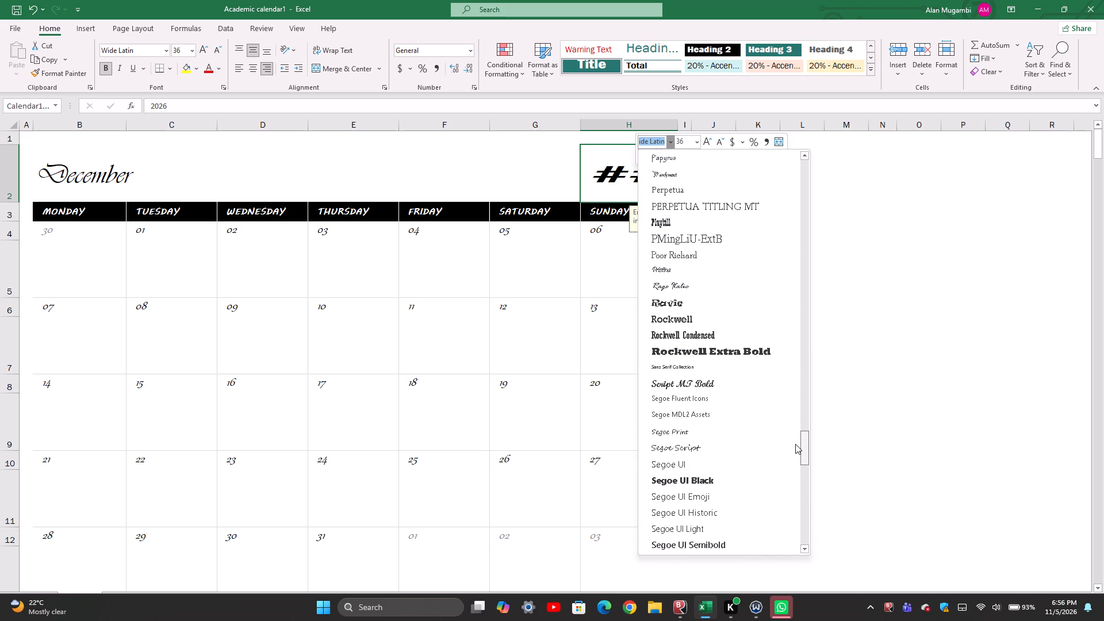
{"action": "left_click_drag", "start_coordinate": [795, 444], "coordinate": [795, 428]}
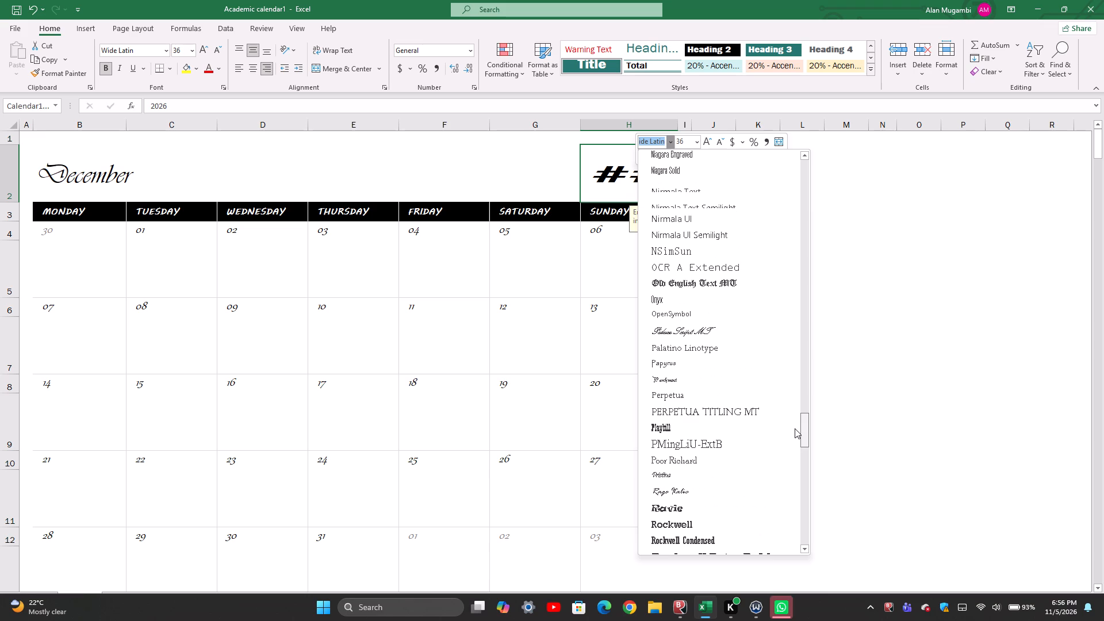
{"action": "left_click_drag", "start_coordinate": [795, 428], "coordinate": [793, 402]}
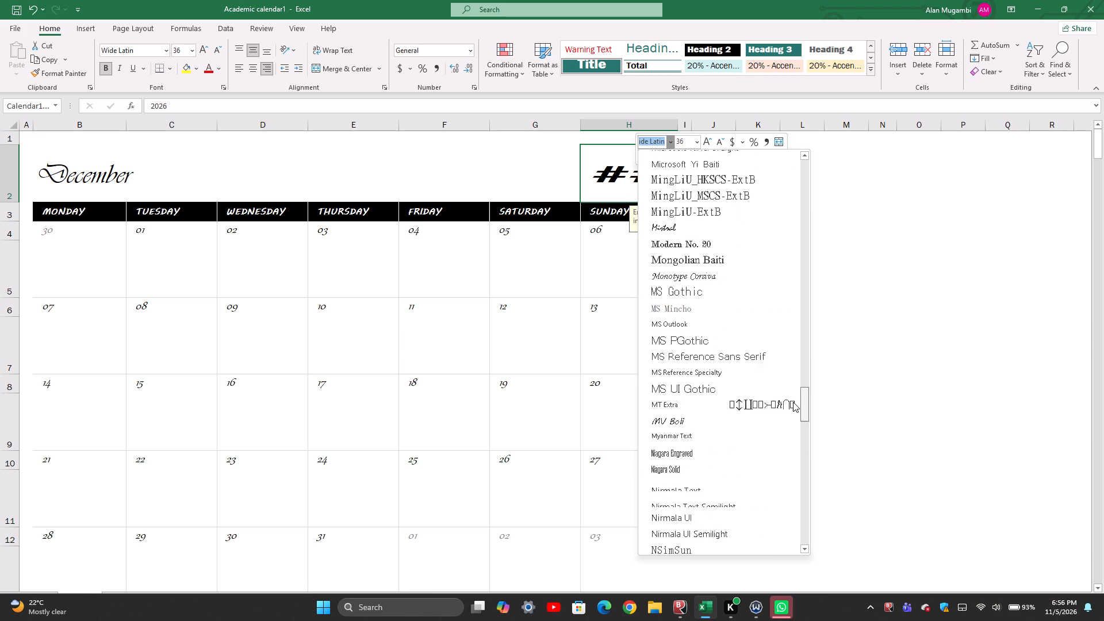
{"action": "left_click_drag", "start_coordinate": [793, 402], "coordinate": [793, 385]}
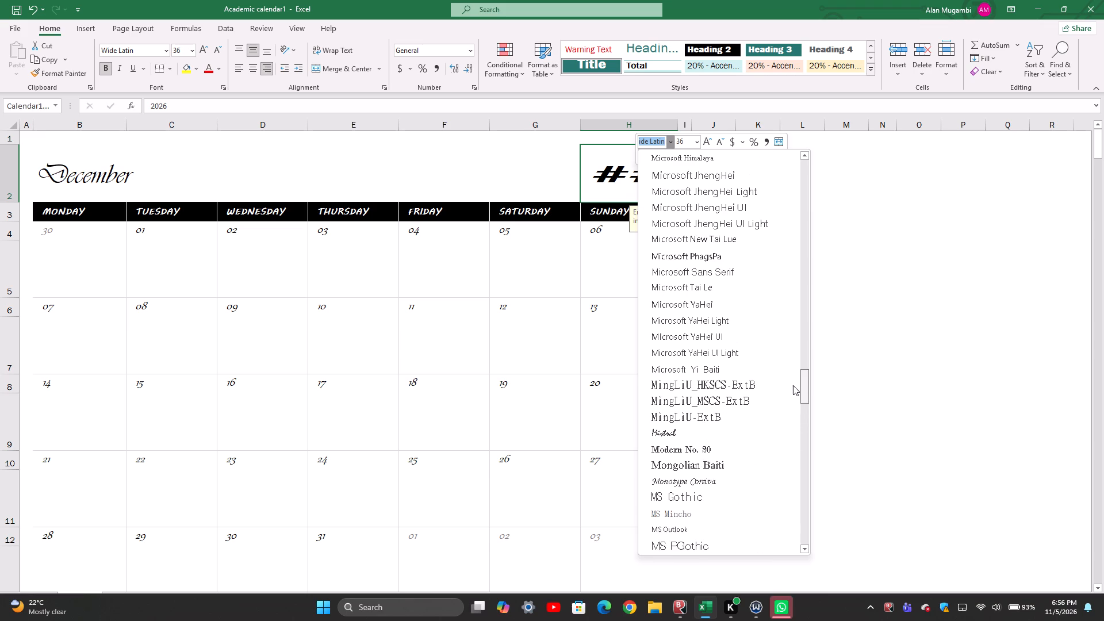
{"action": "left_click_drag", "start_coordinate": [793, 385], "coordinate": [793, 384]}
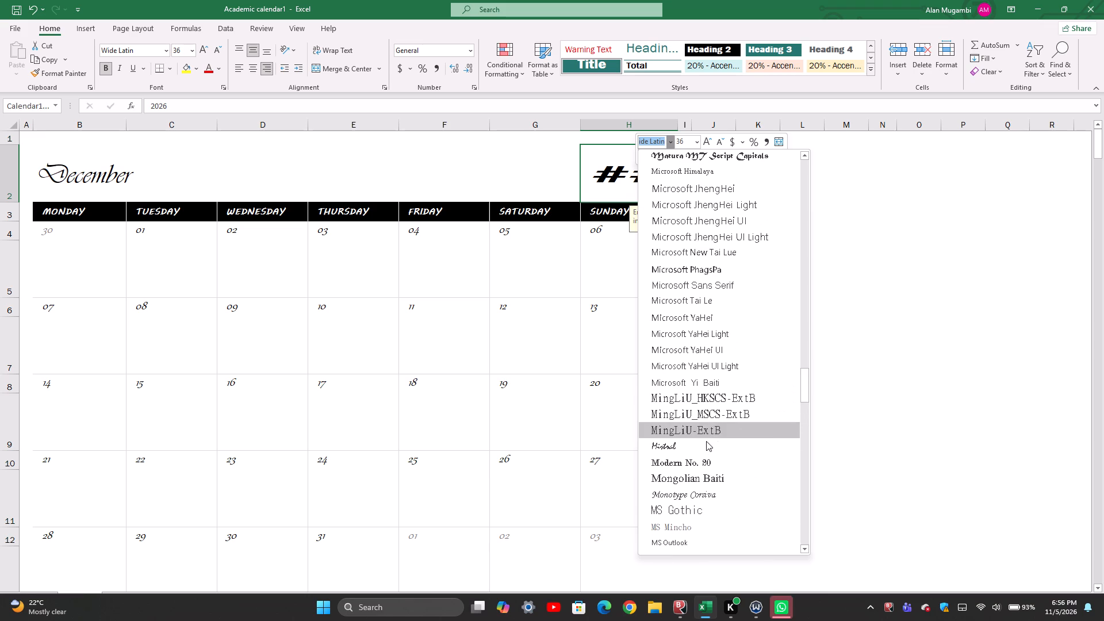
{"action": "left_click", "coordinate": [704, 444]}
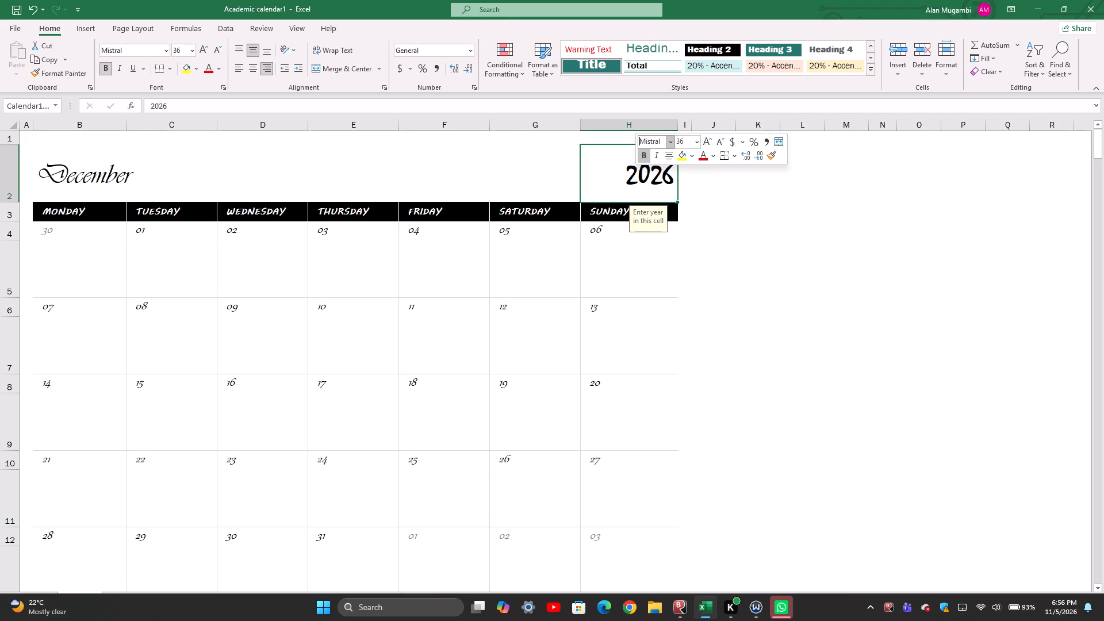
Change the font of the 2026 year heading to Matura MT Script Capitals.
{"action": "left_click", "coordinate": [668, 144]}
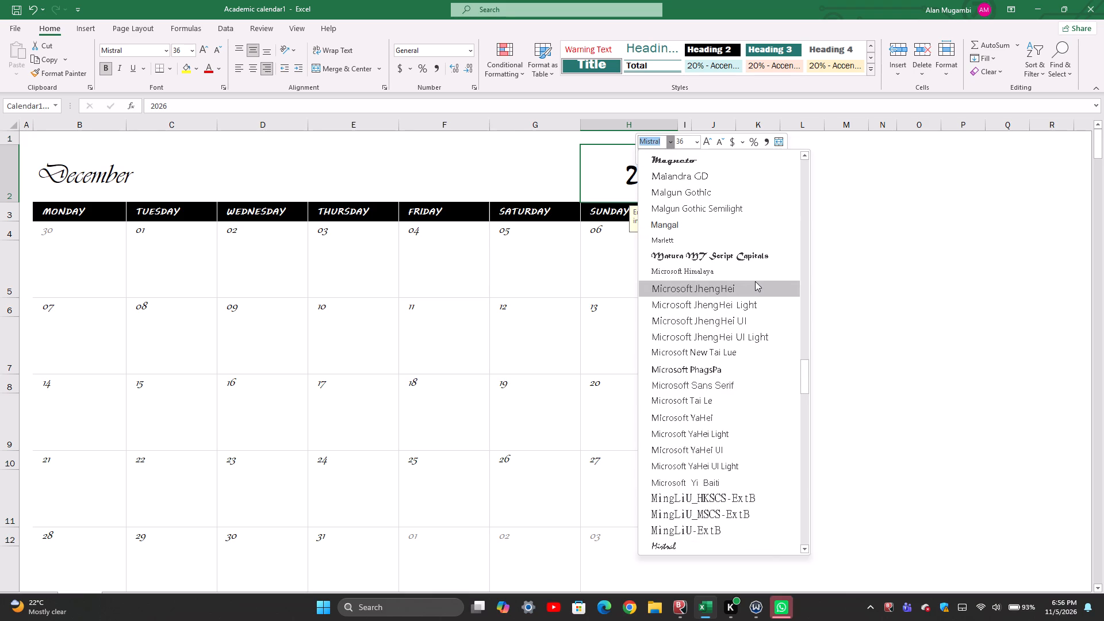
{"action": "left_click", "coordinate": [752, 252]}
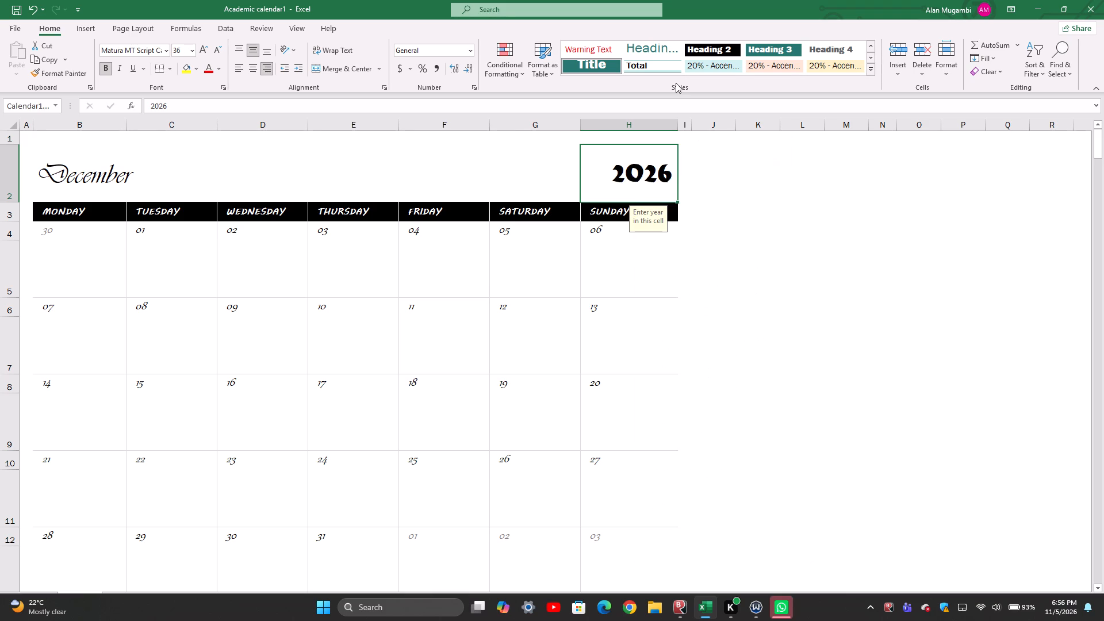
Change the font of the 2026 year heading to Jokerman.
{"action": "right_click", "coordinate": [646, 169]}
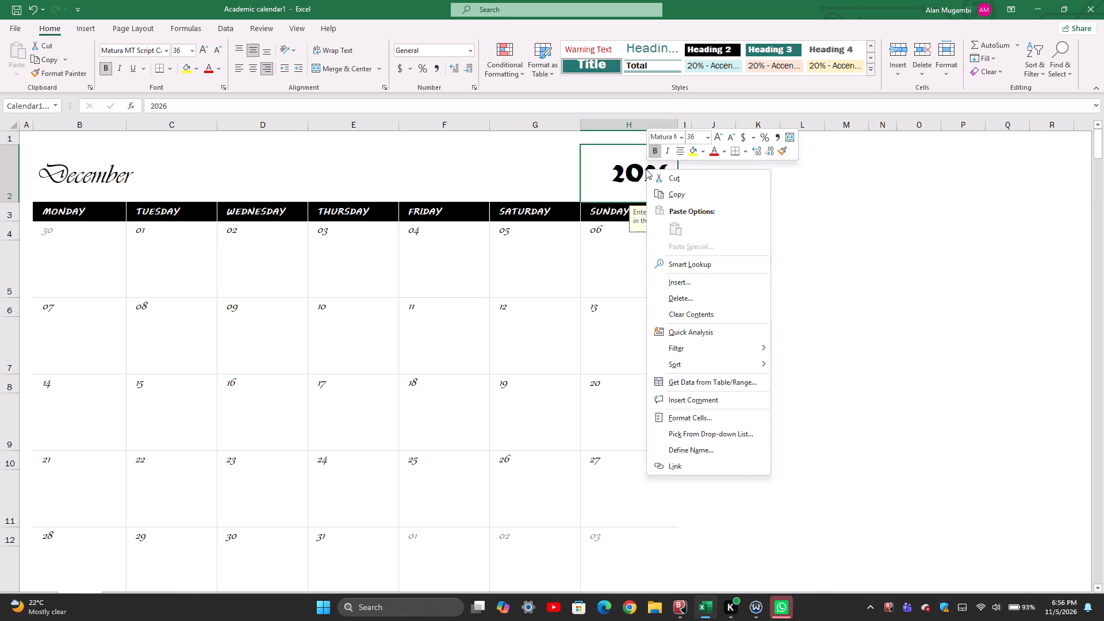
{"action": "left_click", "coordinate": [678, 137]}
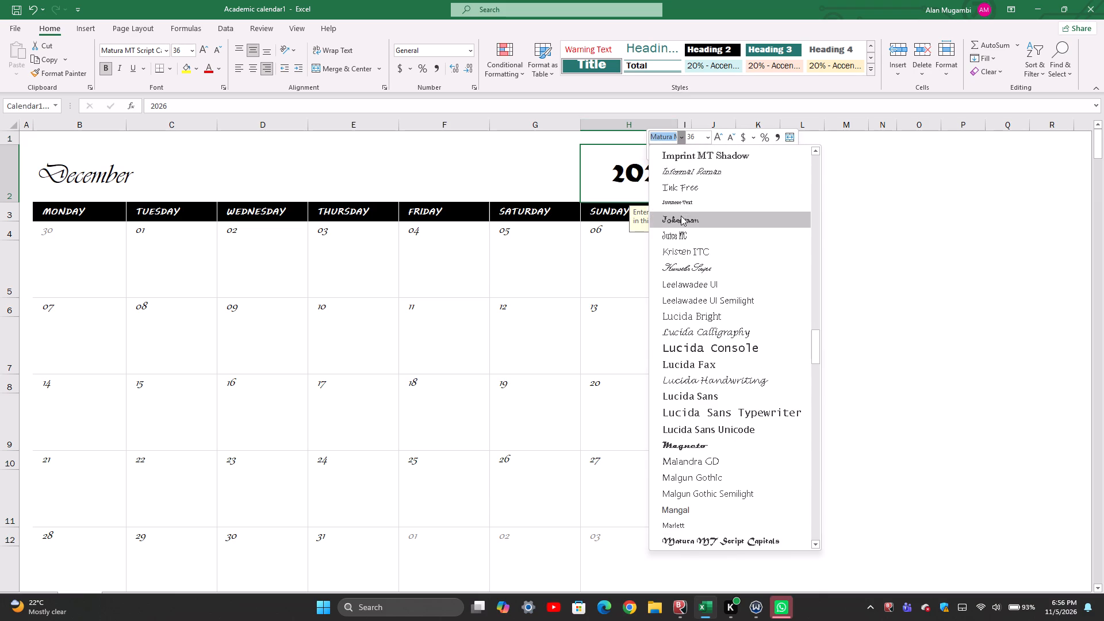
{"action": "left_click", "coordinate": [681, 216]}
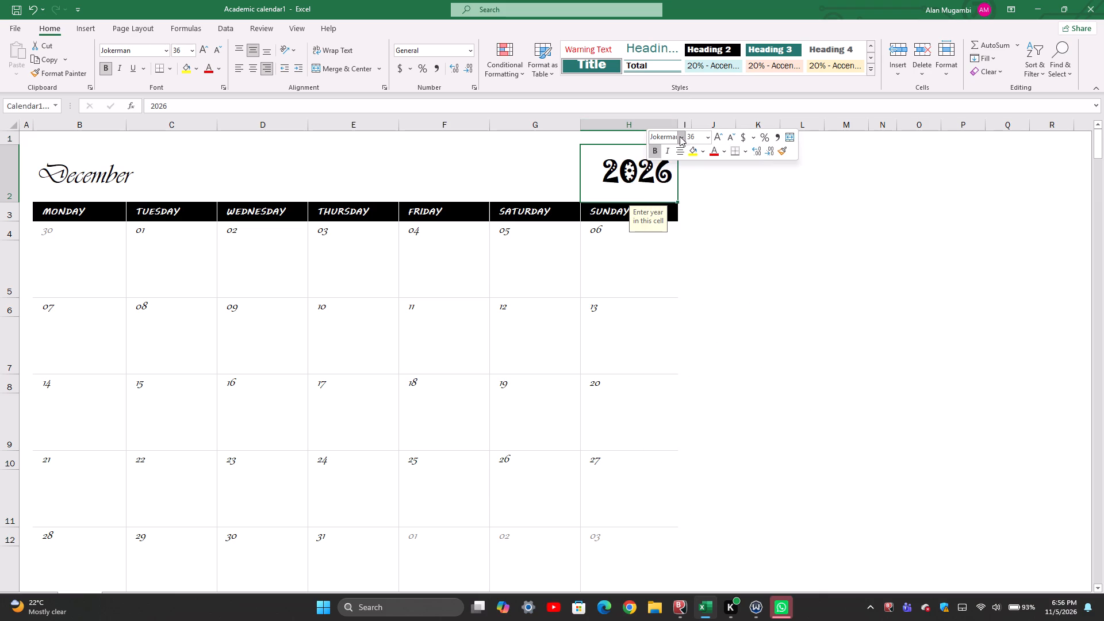
Change the font of the 2026 year heading to Gigi.
{"action": "left_click", "coordinate": [683, 133]}
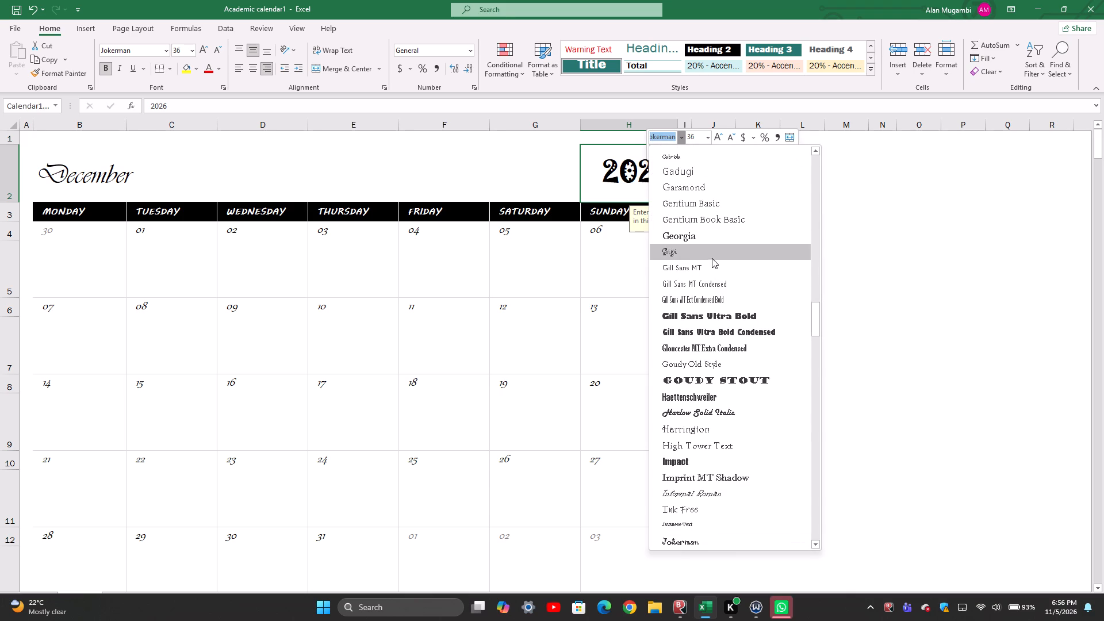
{"action": "left_click", "coordinate": [711, 254]}
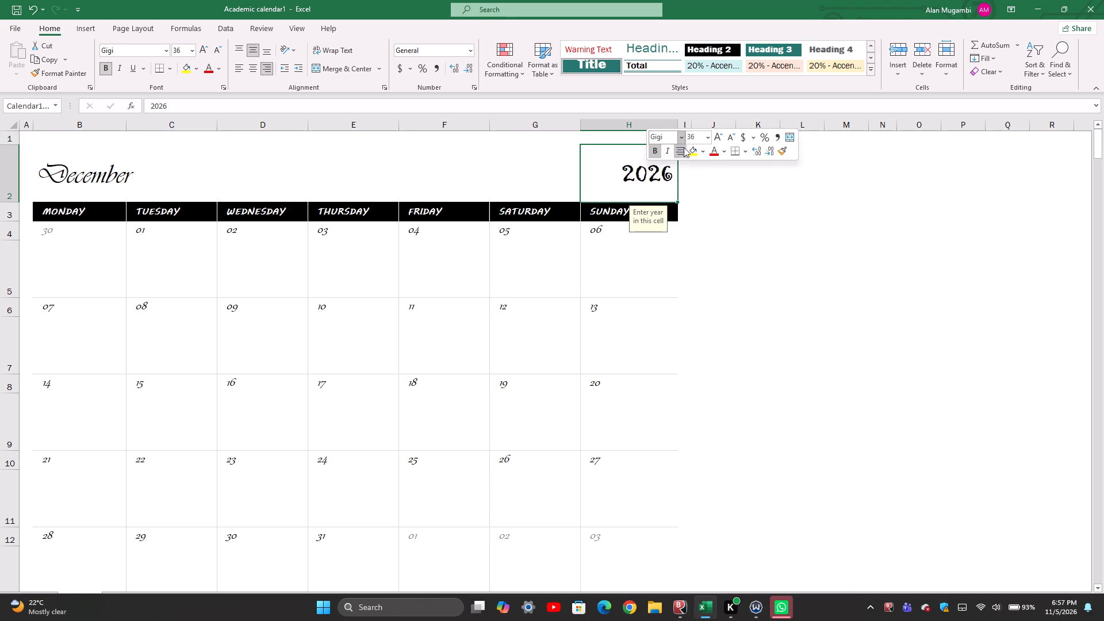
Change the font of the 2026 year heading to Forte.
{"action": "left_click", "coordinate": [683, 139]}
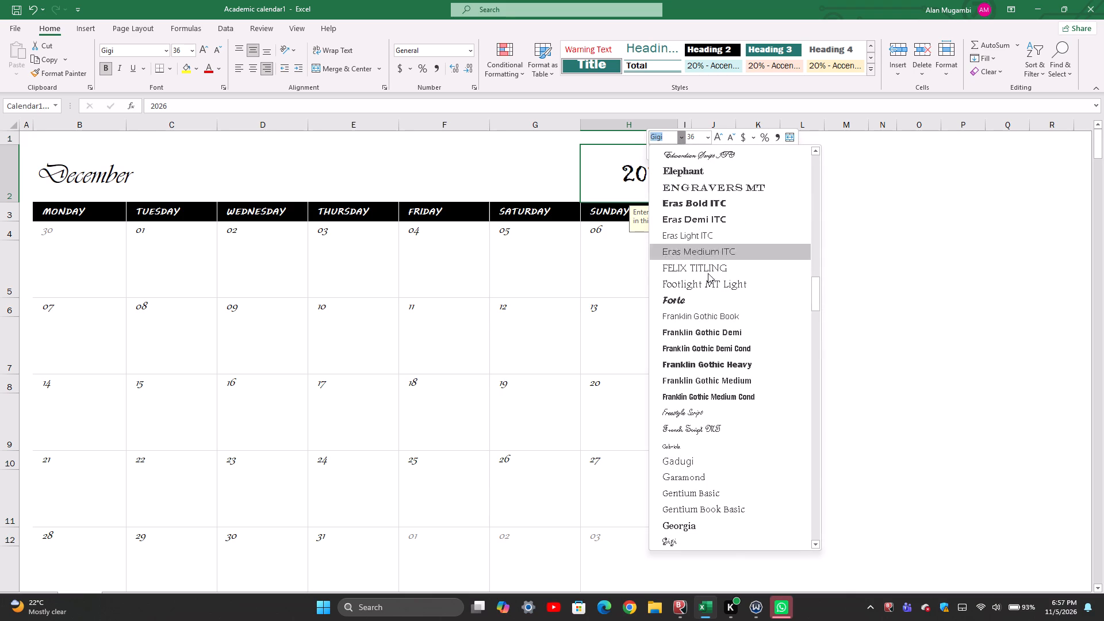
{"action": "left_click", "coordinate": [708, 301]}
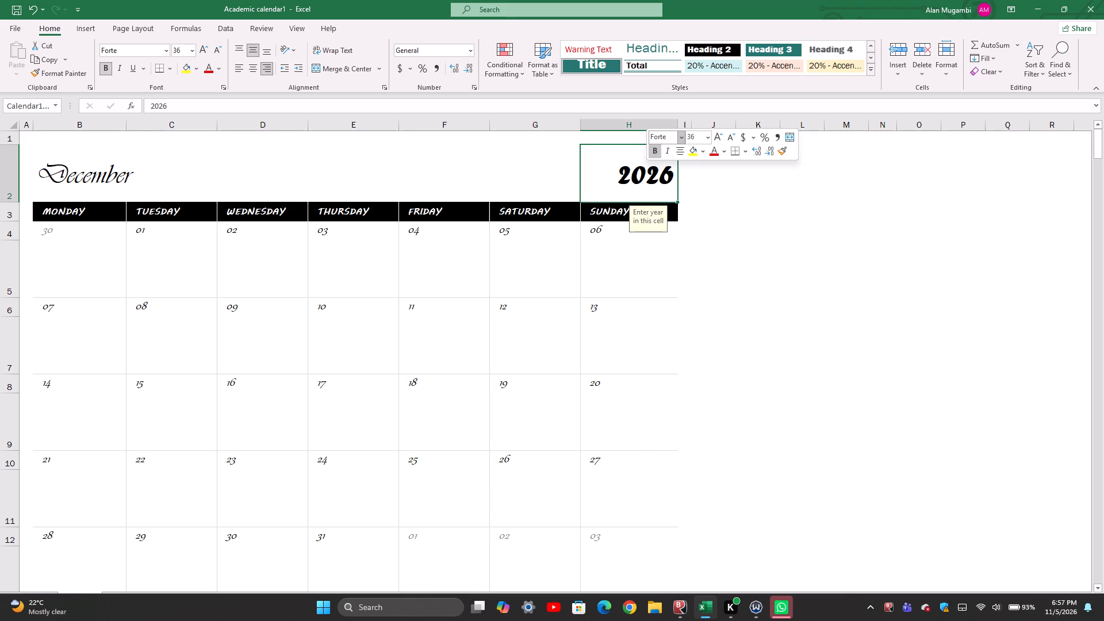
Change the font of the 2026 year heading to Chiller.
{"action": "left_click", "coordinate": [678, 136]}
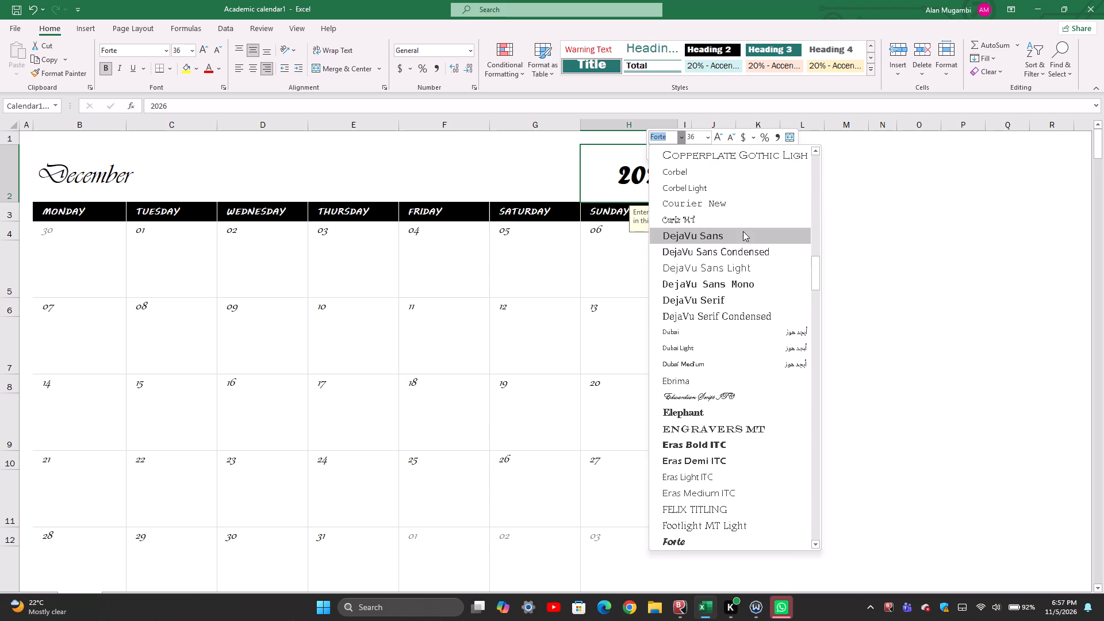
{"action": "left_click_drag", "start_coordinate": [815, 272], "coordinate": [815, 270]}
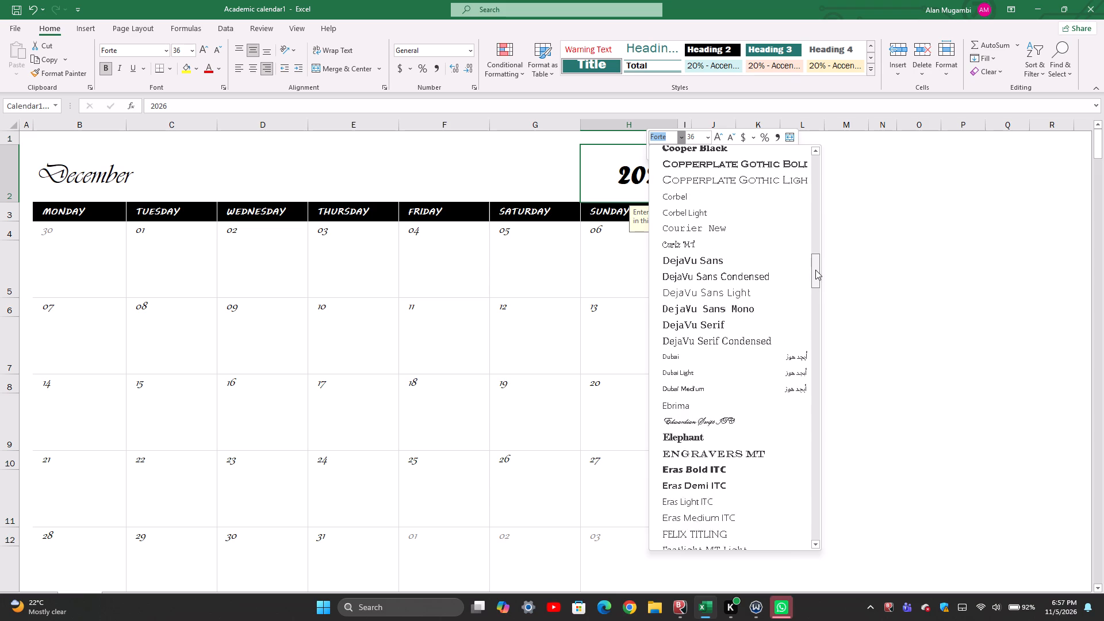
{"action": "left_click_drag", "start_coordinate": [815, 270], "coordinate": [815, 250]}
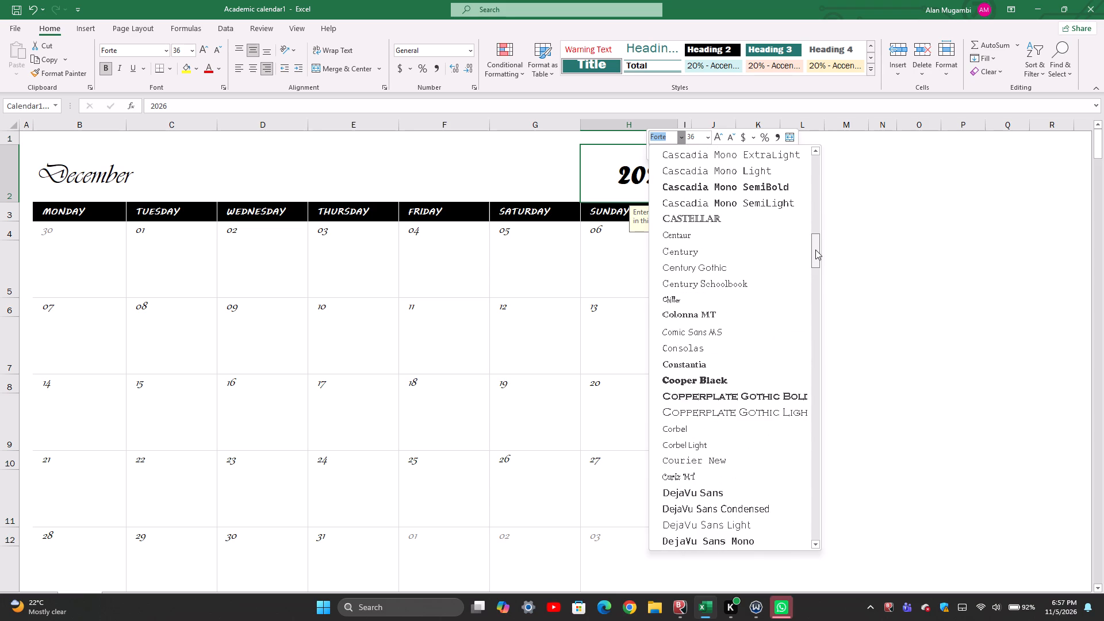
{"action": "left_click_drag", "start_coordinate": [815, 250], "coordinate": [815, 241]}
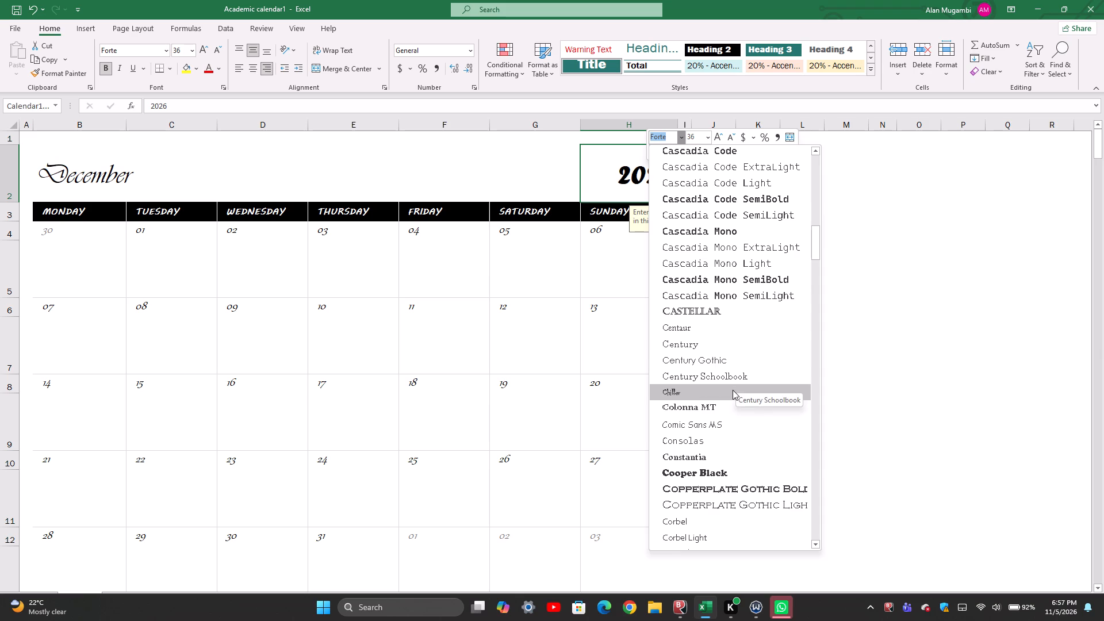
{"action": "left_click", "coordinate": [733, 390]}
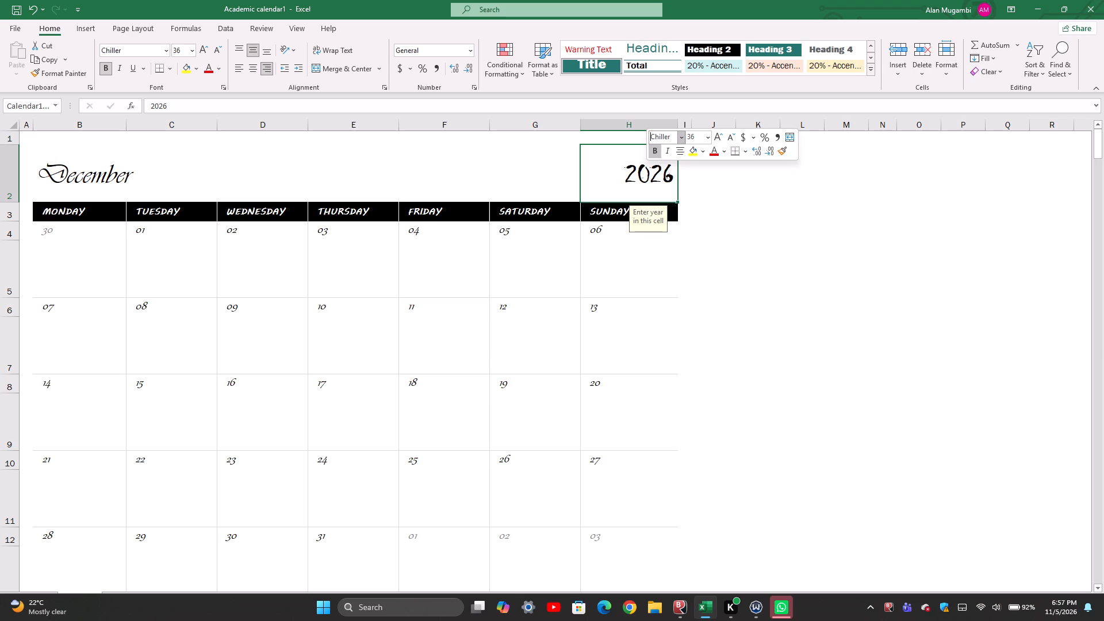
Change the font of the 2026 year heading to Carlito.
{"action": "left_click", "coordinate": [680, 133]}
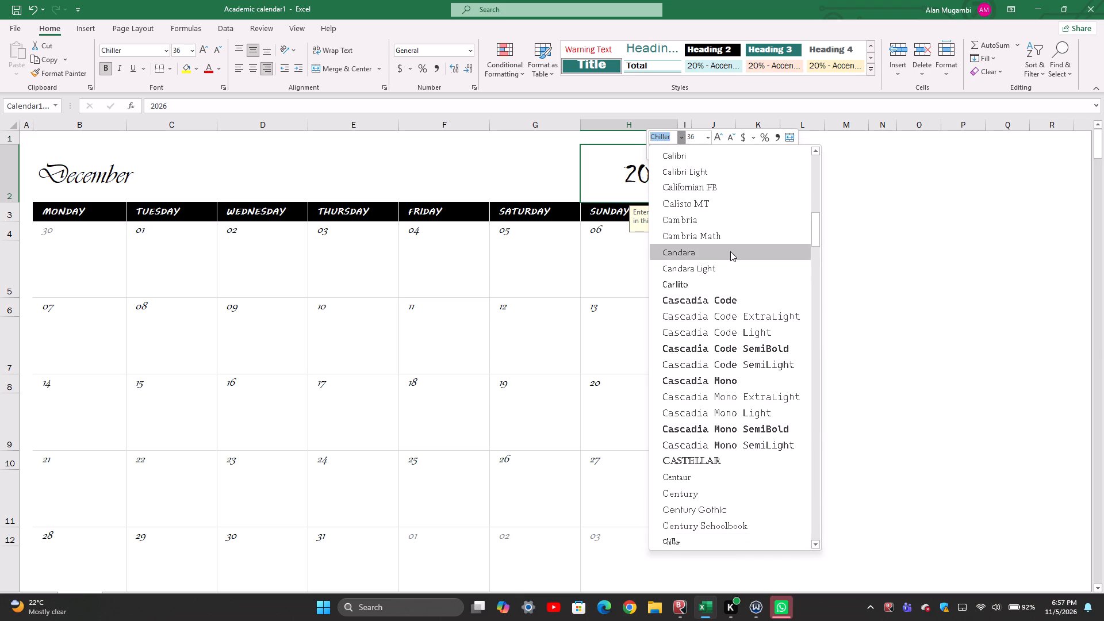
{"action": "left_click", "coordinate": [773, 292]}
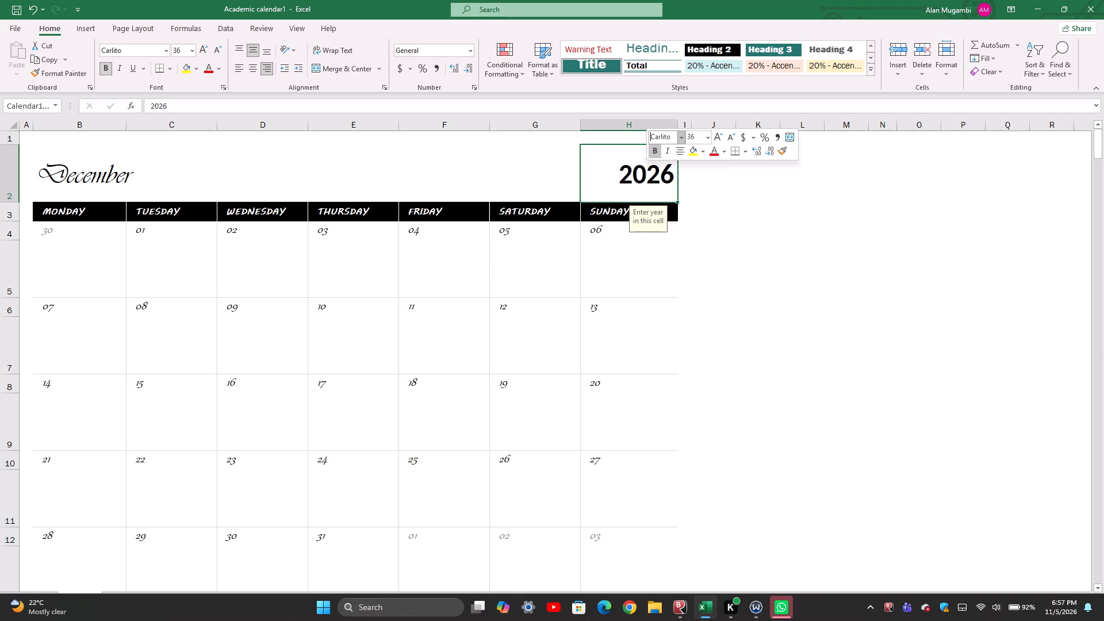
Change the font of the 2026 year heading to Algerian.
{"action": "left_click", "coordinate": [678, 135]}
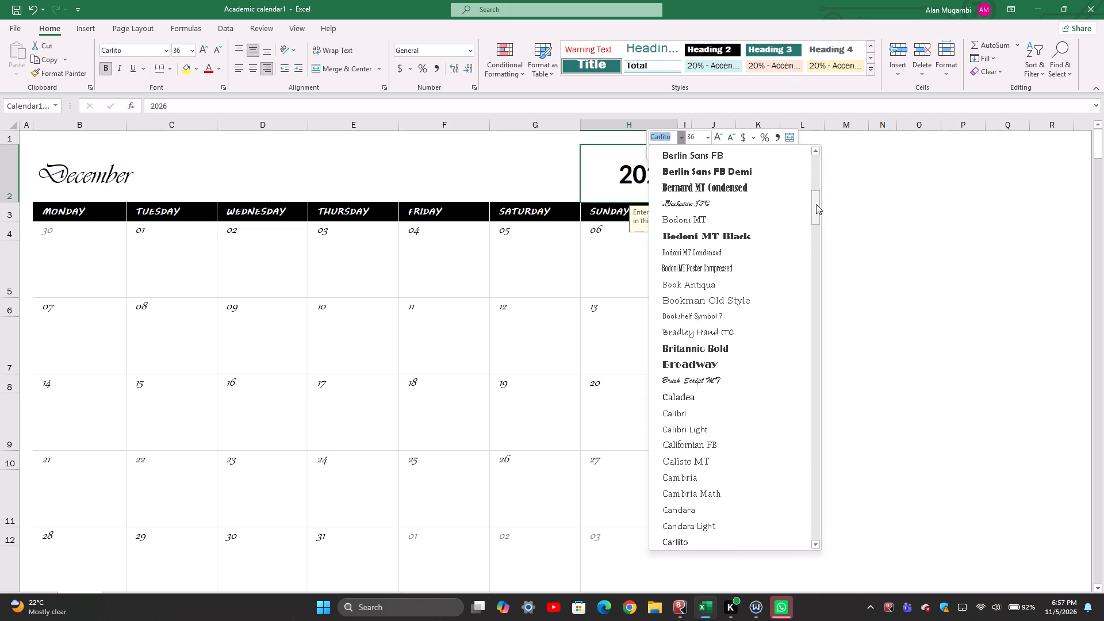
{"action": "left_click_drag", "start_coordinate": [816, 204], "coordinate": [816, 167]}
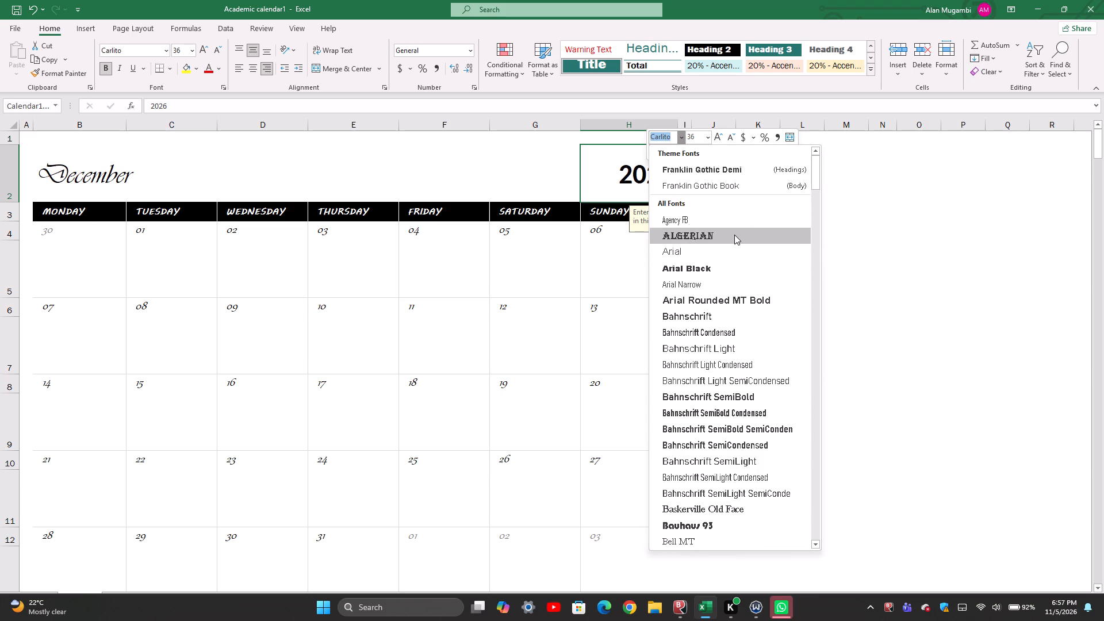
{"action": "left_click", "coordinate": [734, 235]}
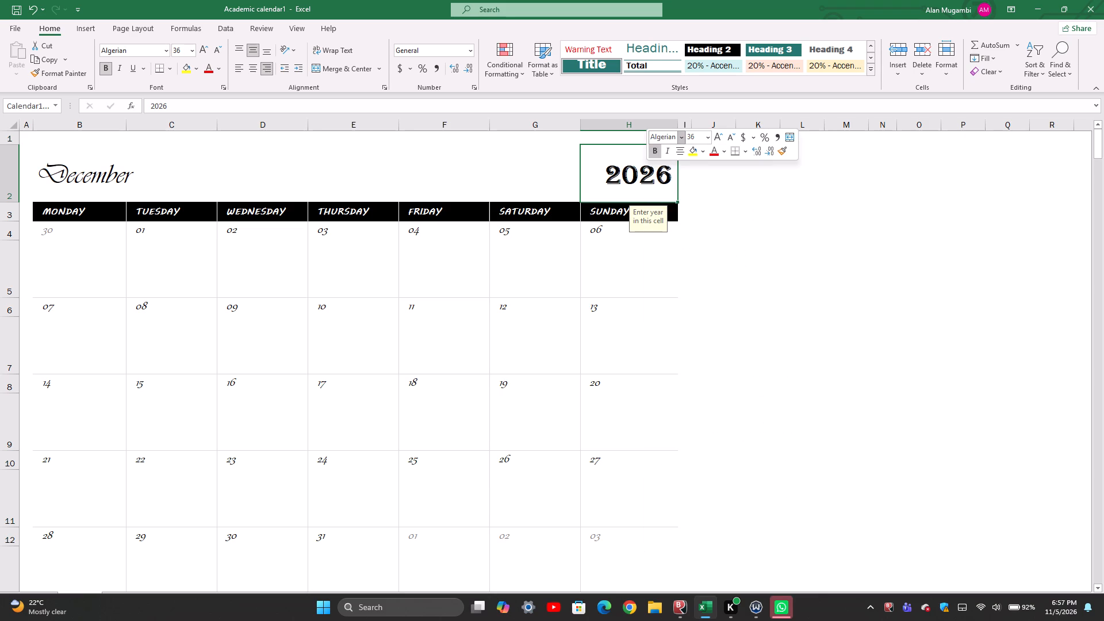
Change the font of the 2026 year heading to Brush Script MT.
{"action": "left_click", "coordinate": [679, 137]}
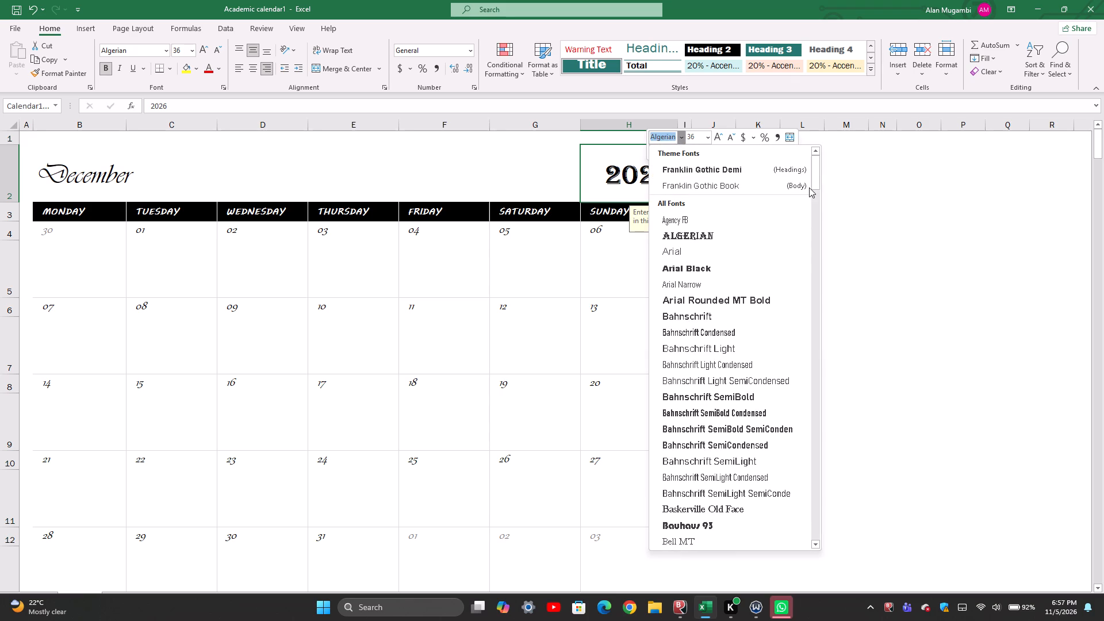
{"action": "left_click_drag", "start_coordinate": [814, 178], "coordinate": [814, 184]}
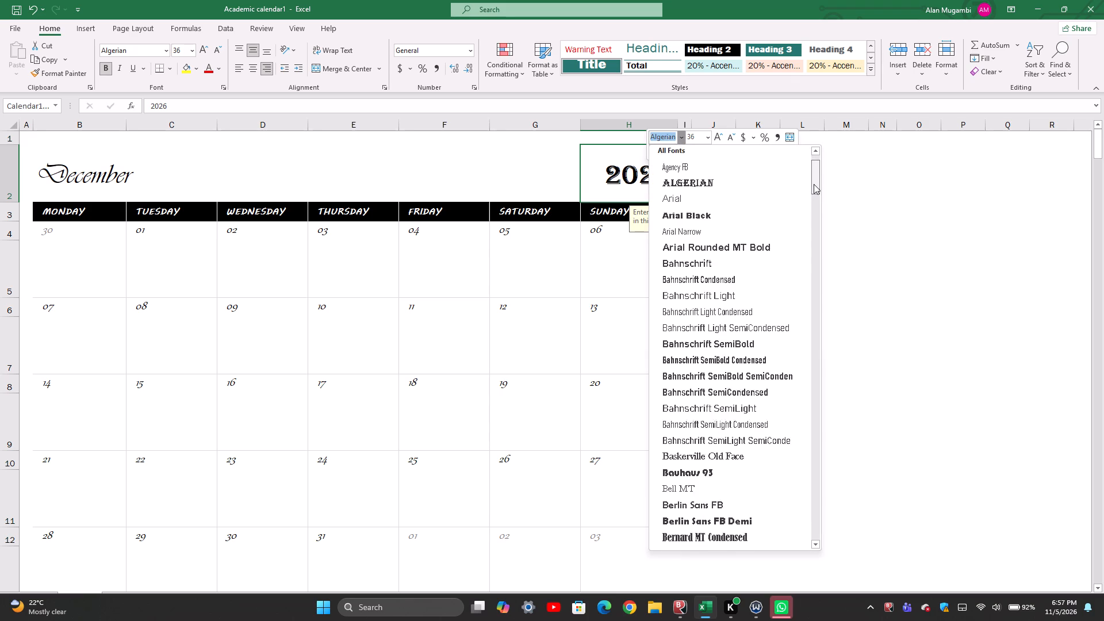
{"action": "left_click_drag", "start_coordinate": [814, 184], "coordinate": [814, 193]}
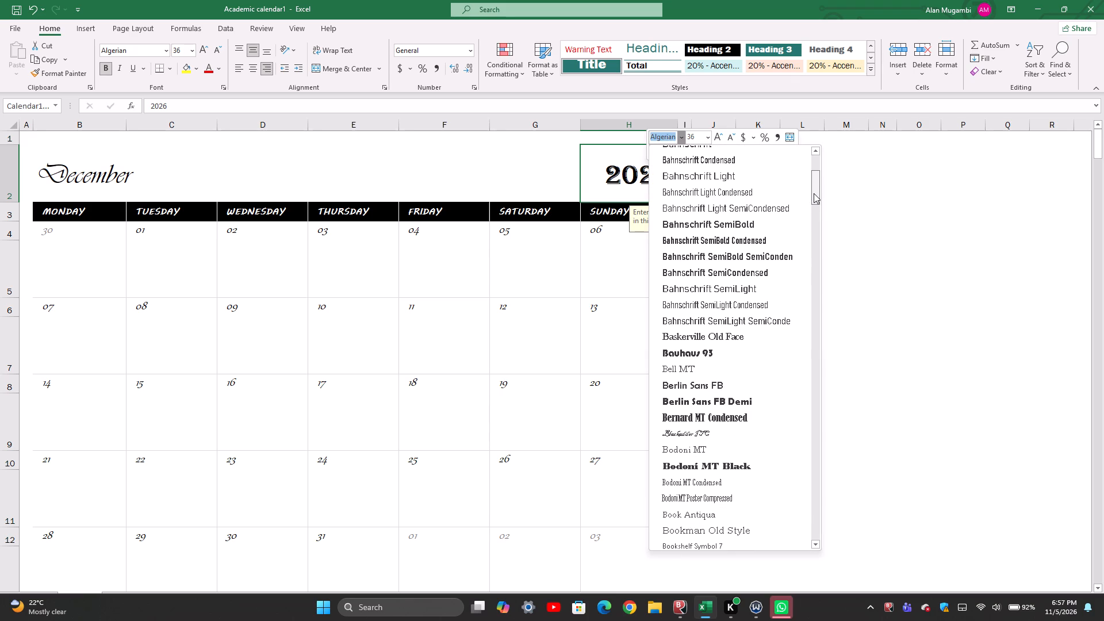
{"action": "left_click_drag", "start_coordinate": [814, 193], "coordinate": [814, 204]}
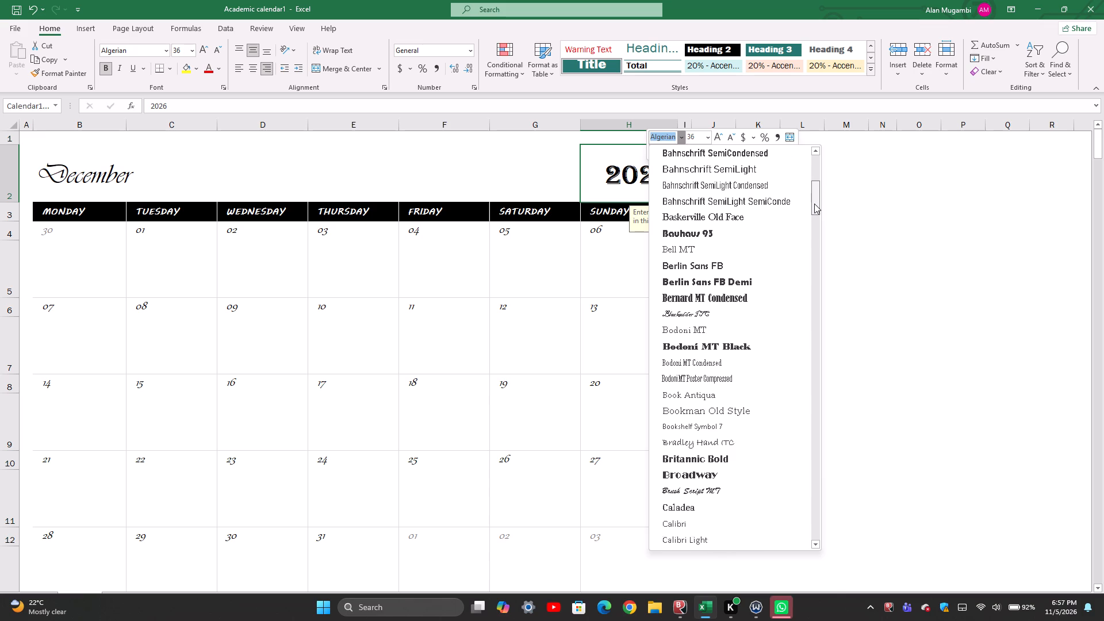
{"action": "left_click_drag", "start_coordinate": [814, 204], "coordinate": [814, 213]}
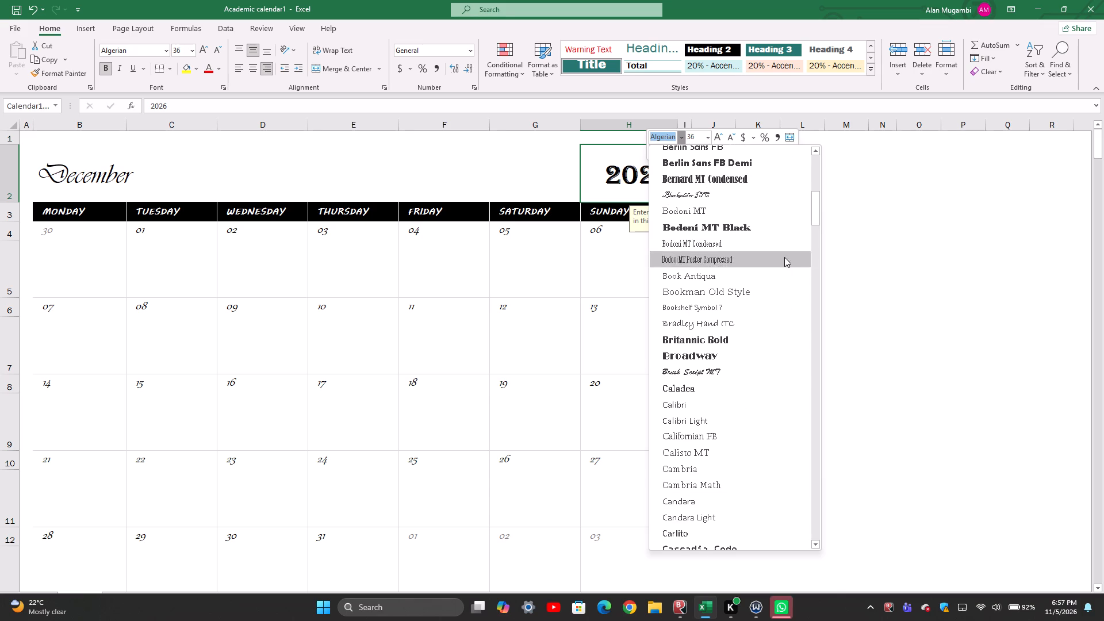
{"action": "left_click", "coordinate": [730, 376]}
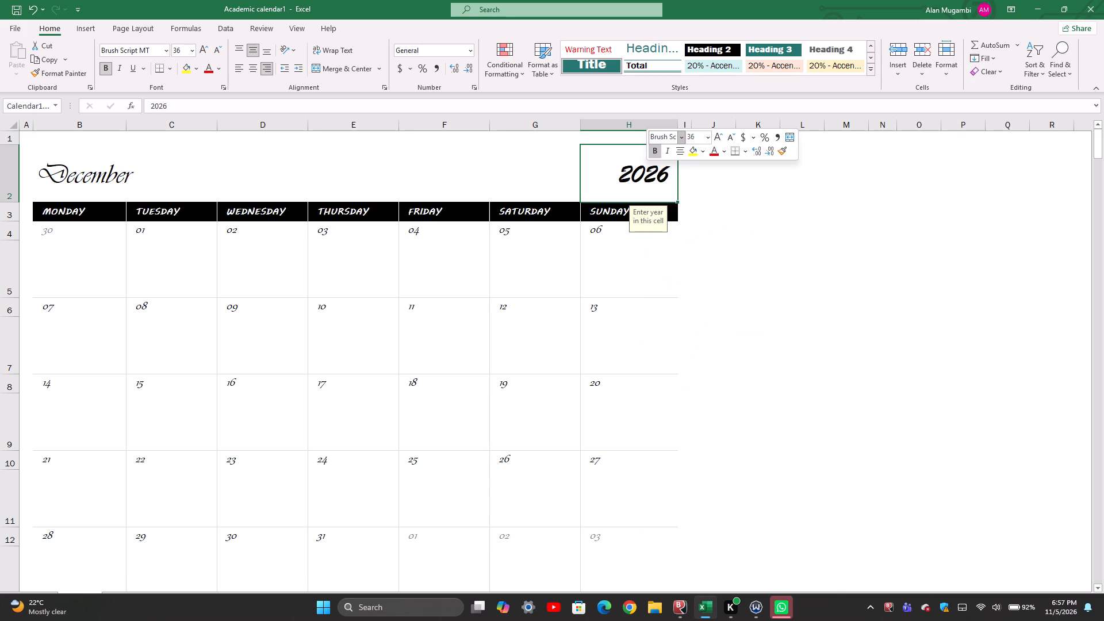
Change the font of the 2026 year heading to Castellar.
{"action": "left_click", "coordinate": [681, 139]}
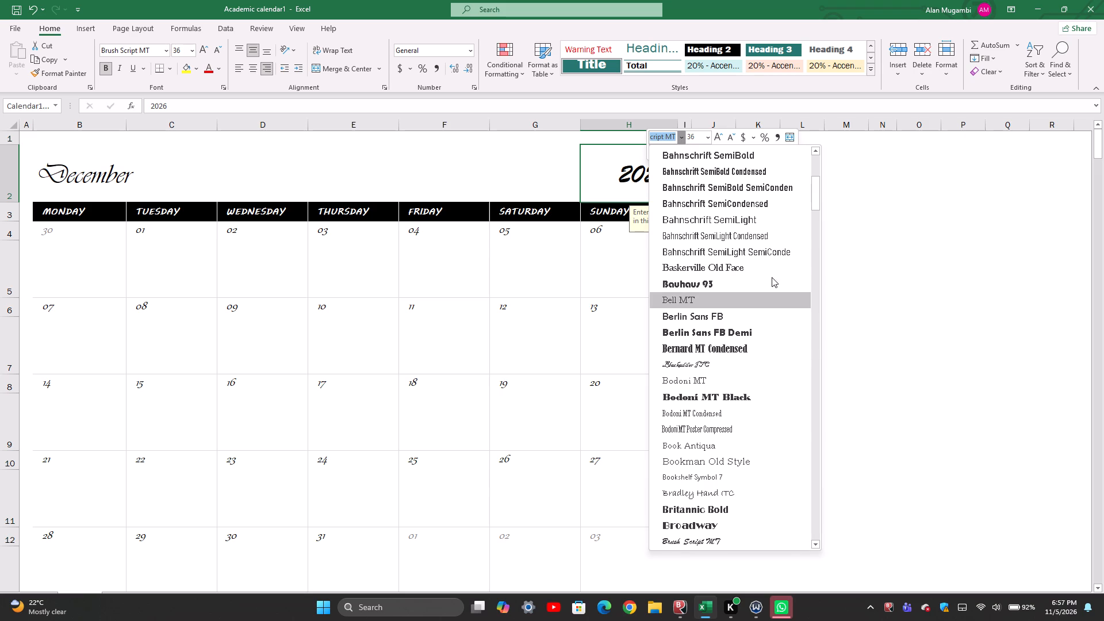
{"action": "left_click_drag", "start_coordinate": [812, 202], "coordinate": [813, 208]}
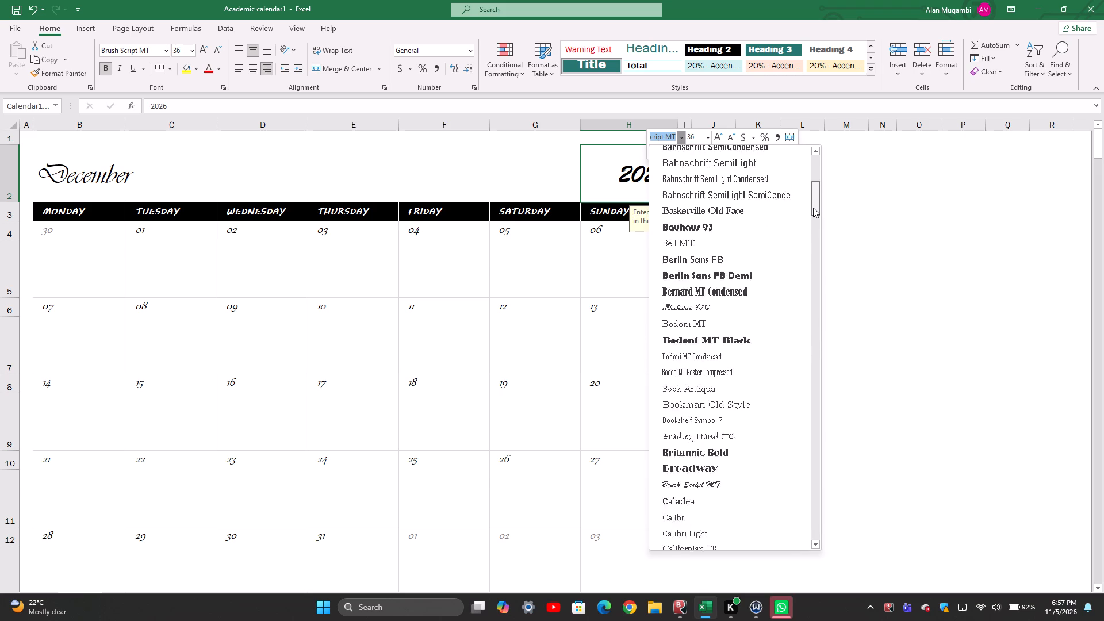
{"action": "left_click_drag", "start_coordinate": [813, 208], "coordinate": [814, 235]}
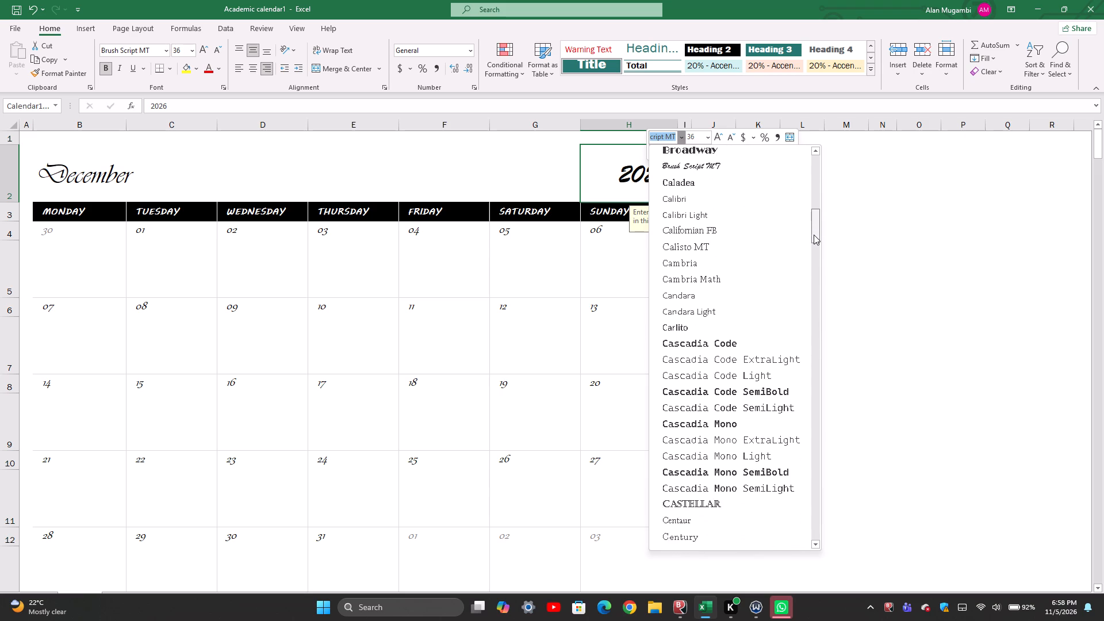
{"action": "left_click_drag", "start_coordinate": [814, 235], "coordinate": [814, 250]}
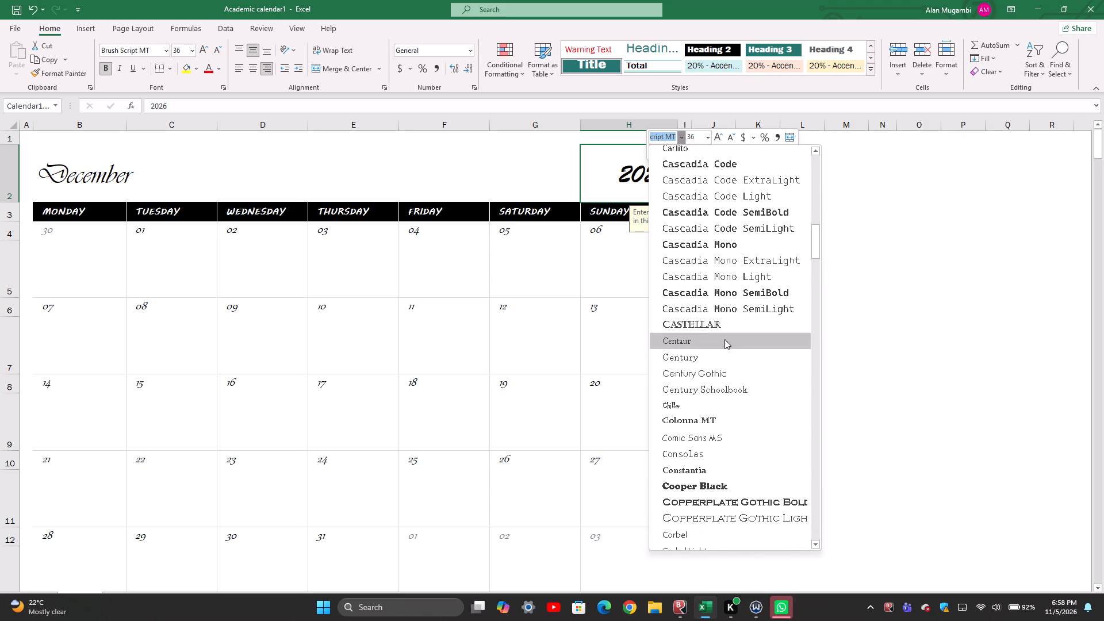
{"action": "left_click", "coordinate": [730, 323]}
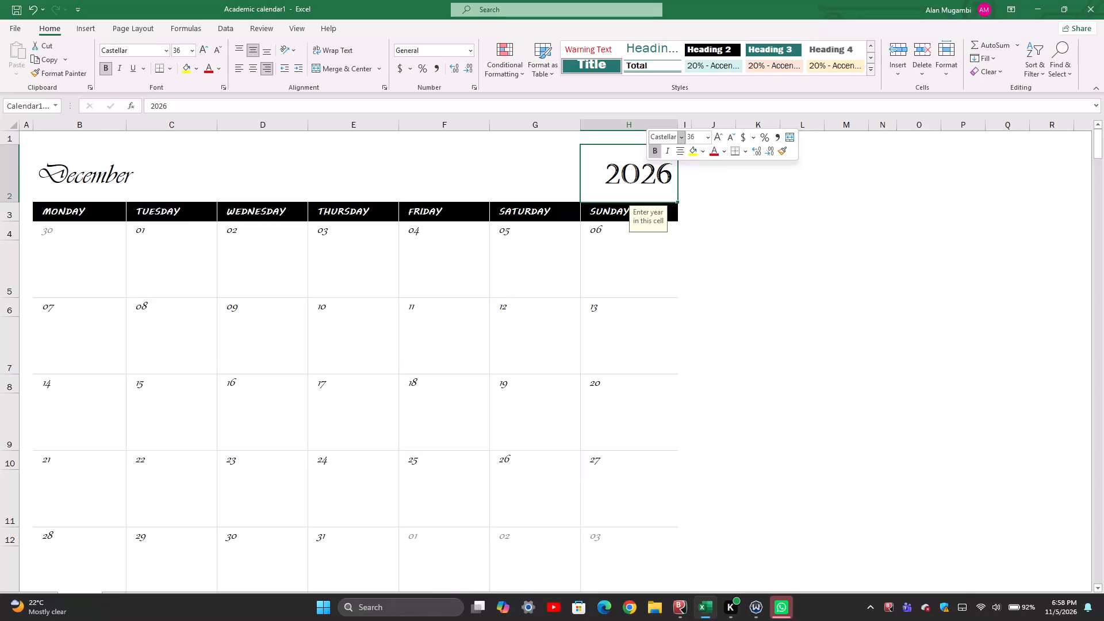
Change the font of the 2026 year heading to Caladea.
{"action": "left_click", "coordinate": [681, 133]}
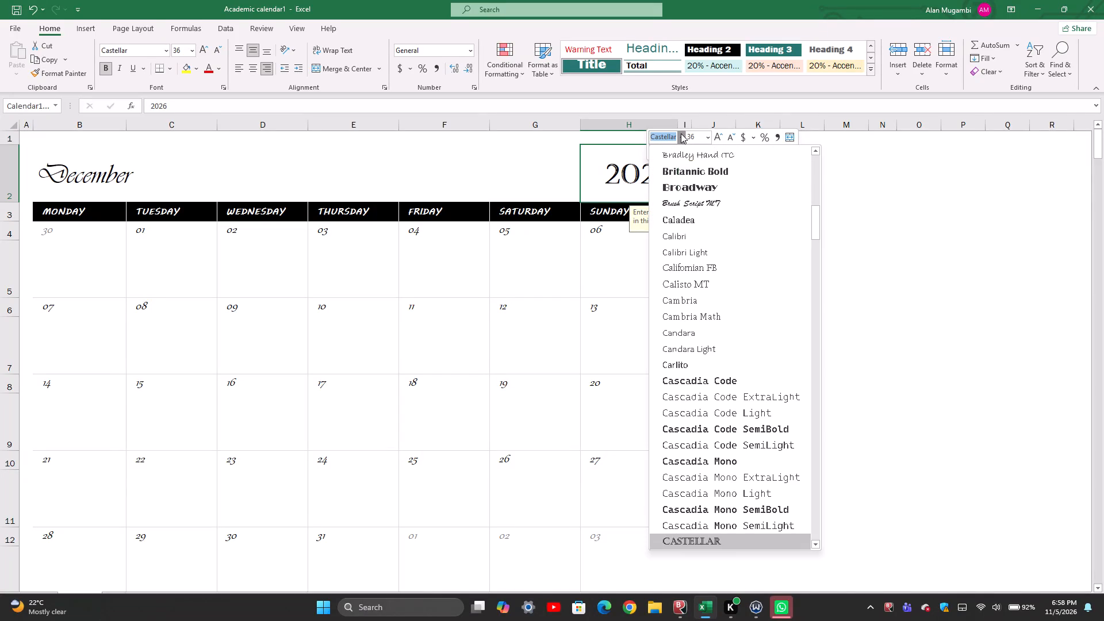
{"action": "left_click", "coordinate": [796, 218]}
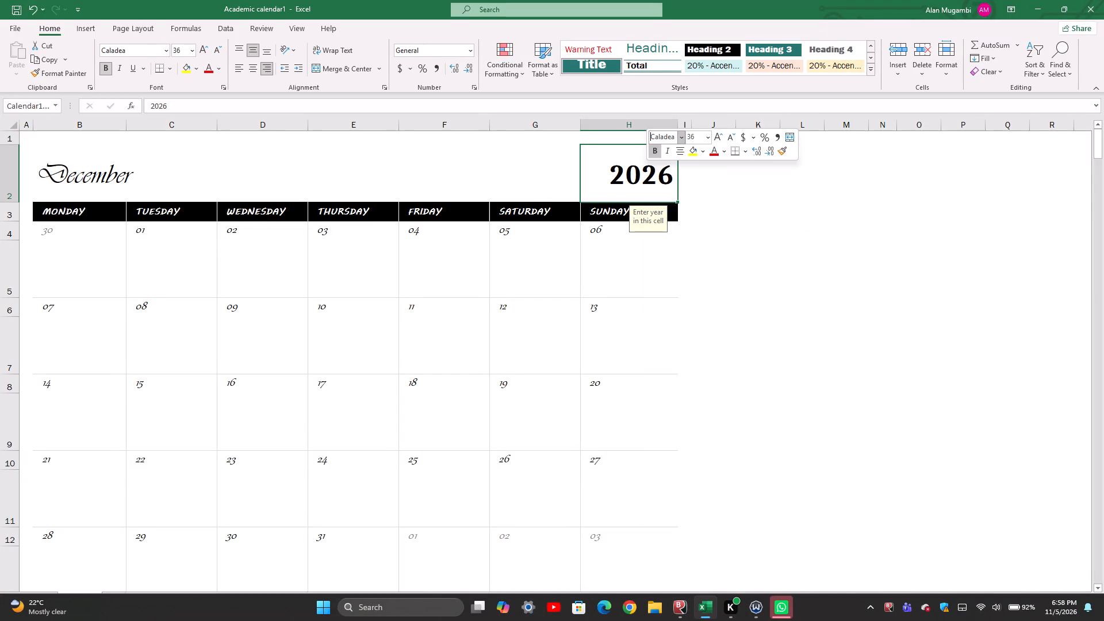
Change the font of the 2026 year heading to Cooper Black.
{"action": "left_click", "coordinate": [678, 133]}
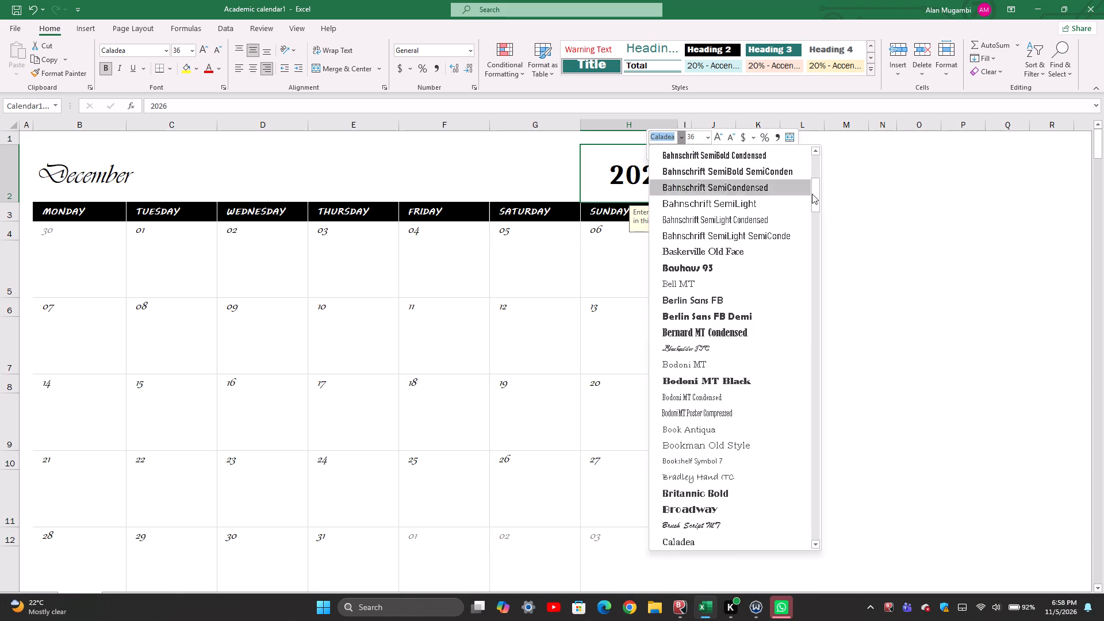
{"action": "left_click_drag", "start_coordinate": [817, 191], "coordinate": [815, 208]}
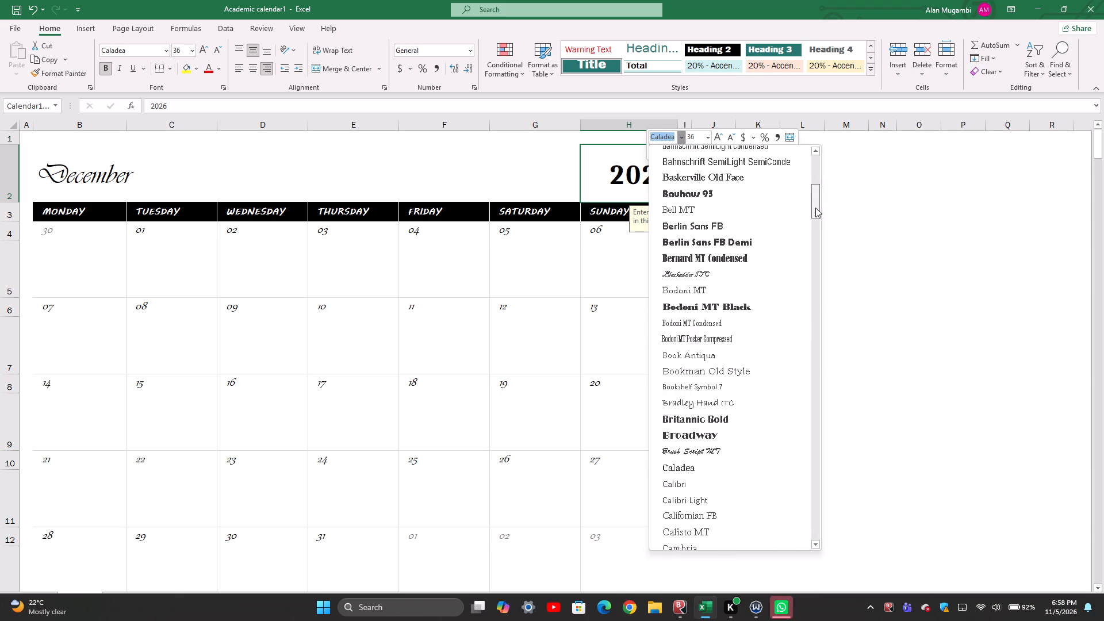
{"action": "left_click_drag", "start_coordinate": [815, 208], "coordinate": [811, 241]}
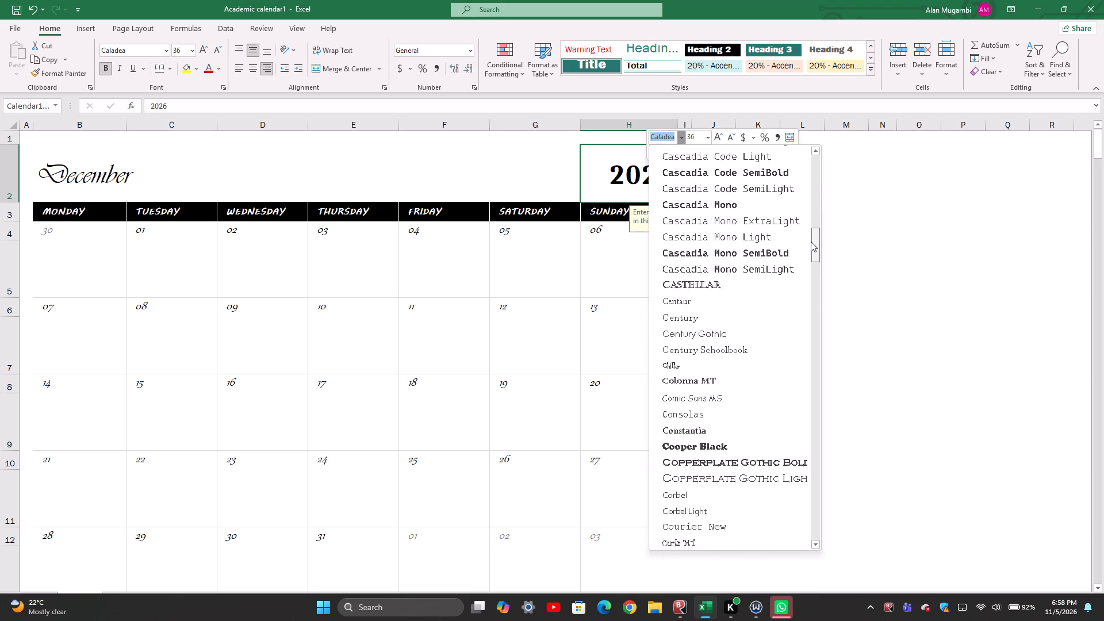
{"action": "left_click_drag", "start_coordinate": [811, 241], "coordinate": [807, 259]}
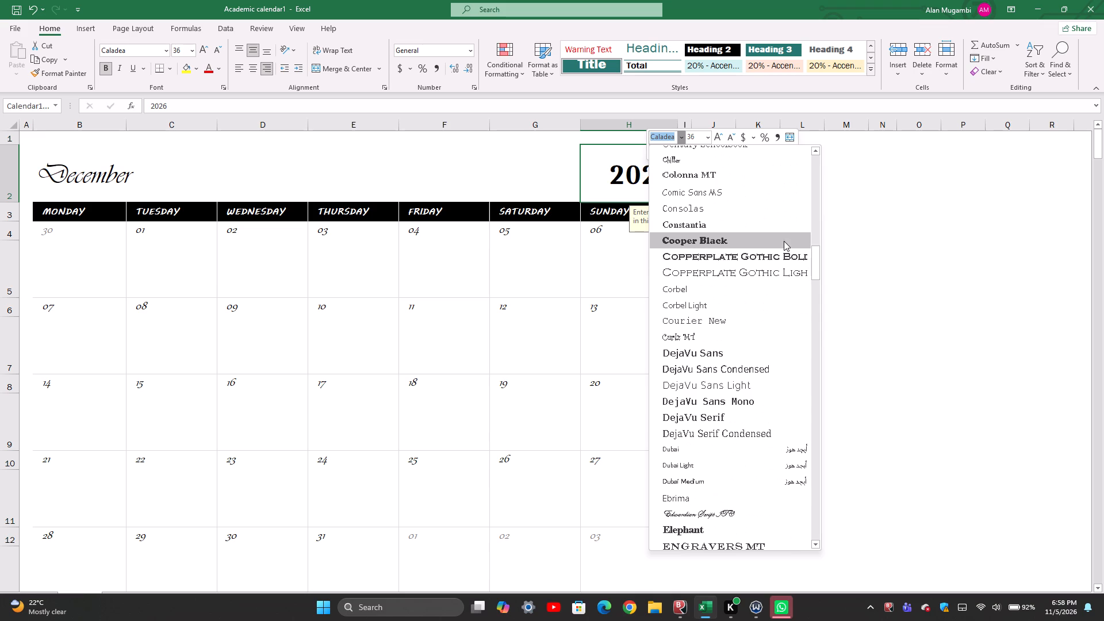
{"action": "left_click", "coordinate": [784, 241]}
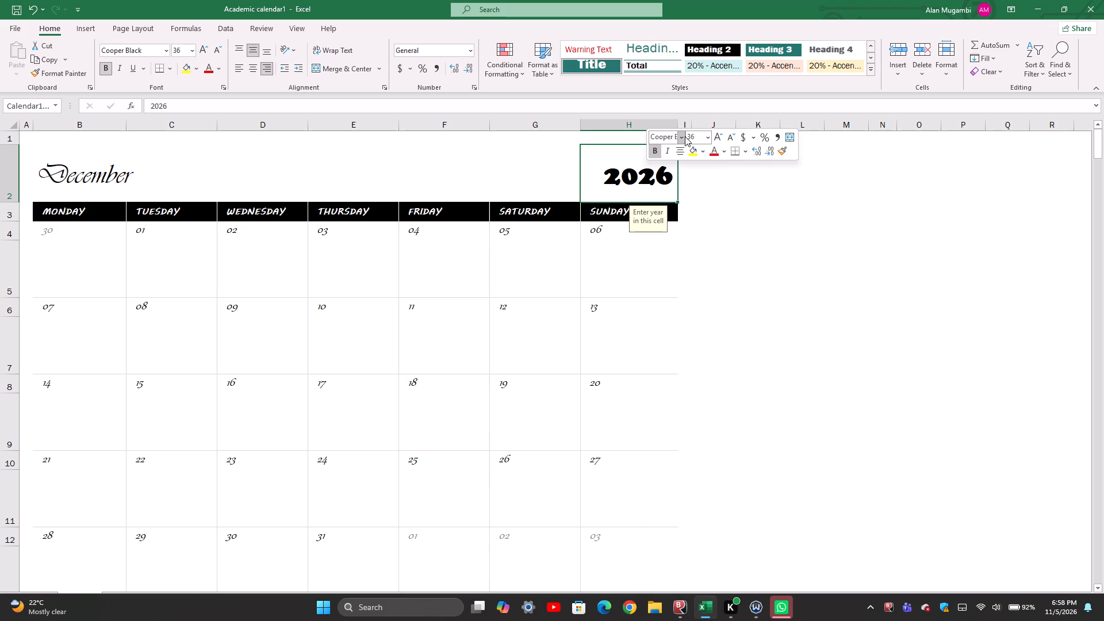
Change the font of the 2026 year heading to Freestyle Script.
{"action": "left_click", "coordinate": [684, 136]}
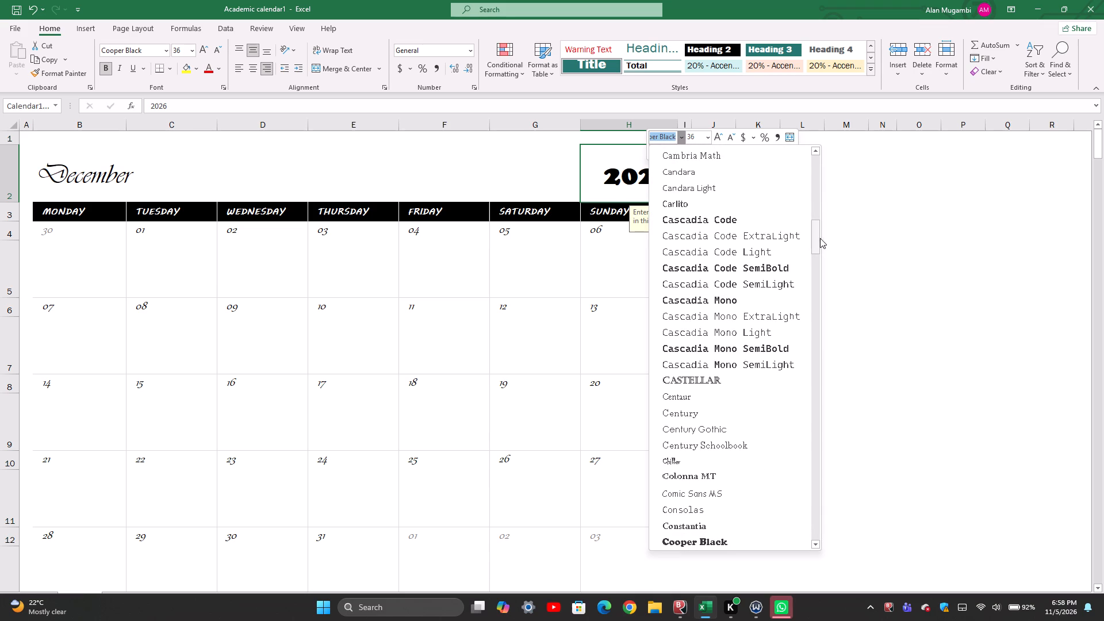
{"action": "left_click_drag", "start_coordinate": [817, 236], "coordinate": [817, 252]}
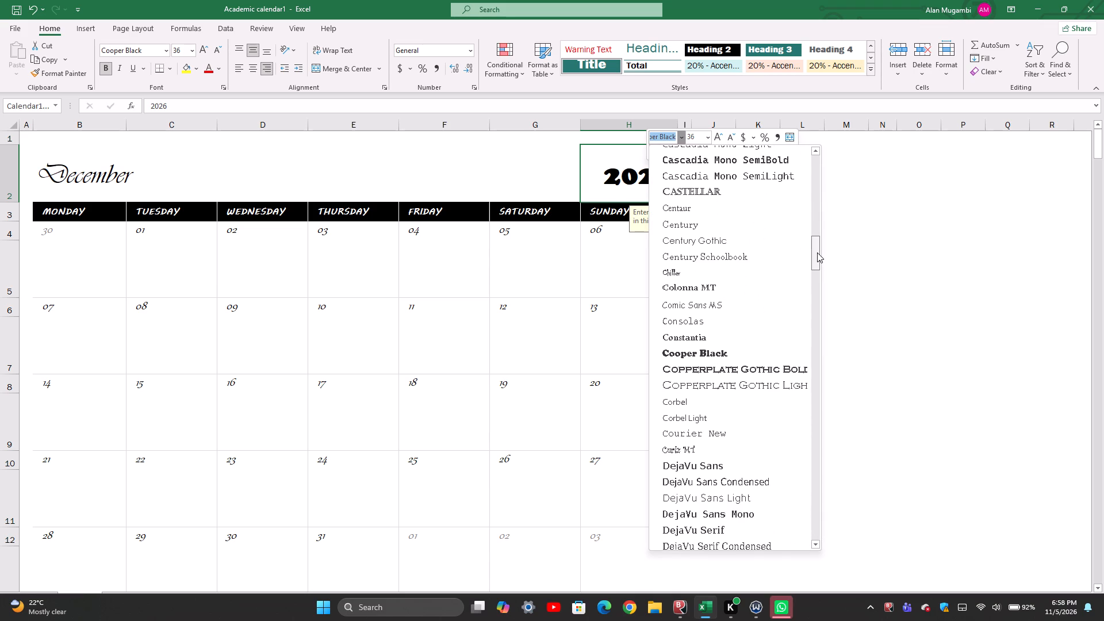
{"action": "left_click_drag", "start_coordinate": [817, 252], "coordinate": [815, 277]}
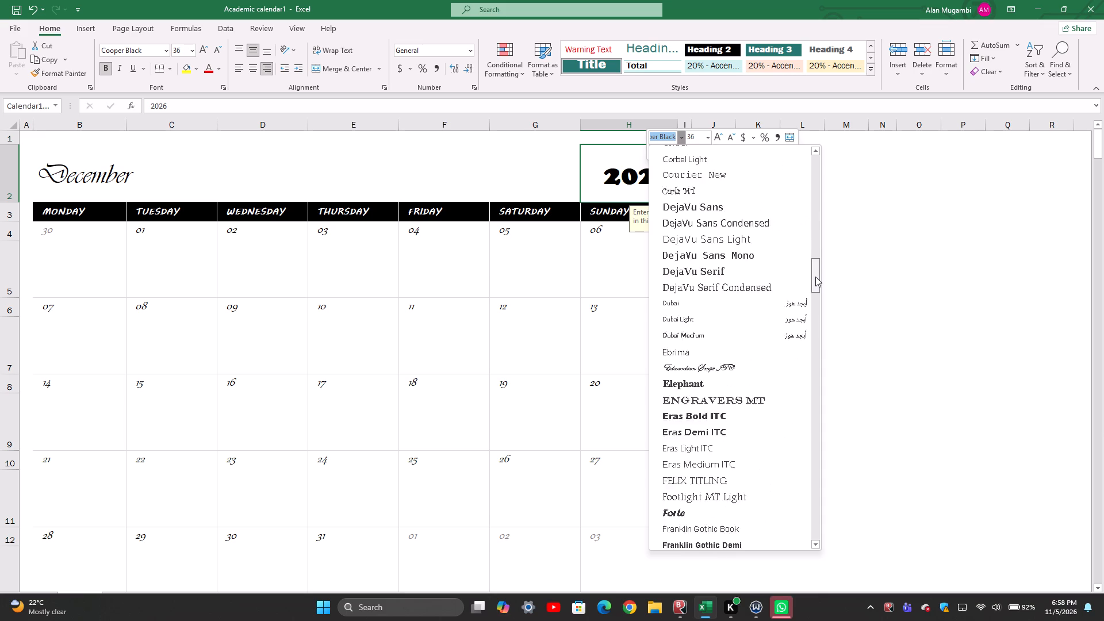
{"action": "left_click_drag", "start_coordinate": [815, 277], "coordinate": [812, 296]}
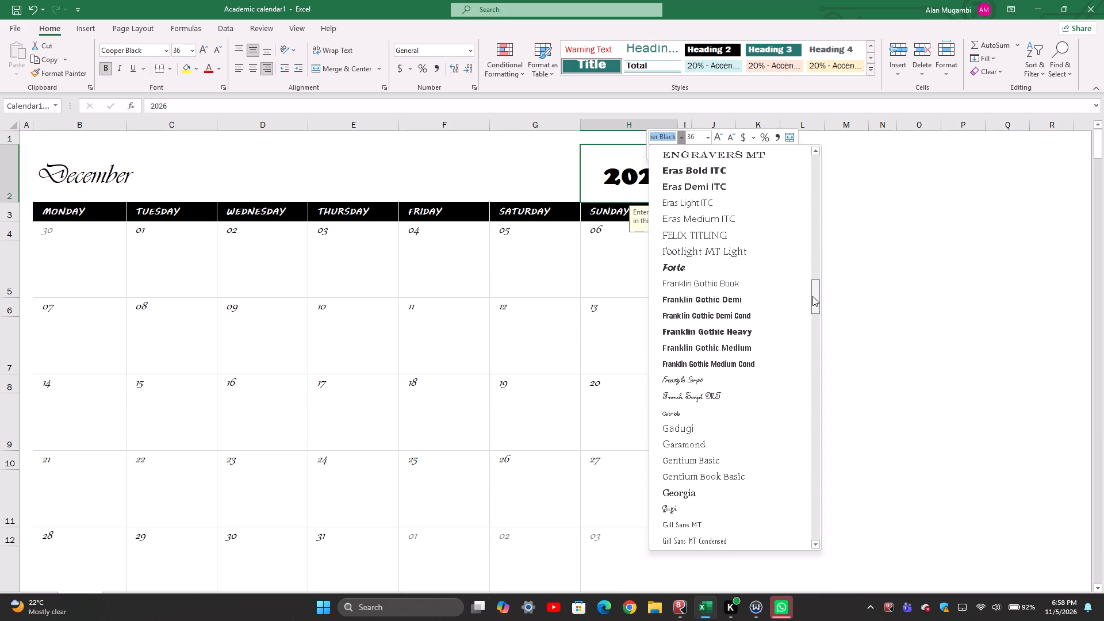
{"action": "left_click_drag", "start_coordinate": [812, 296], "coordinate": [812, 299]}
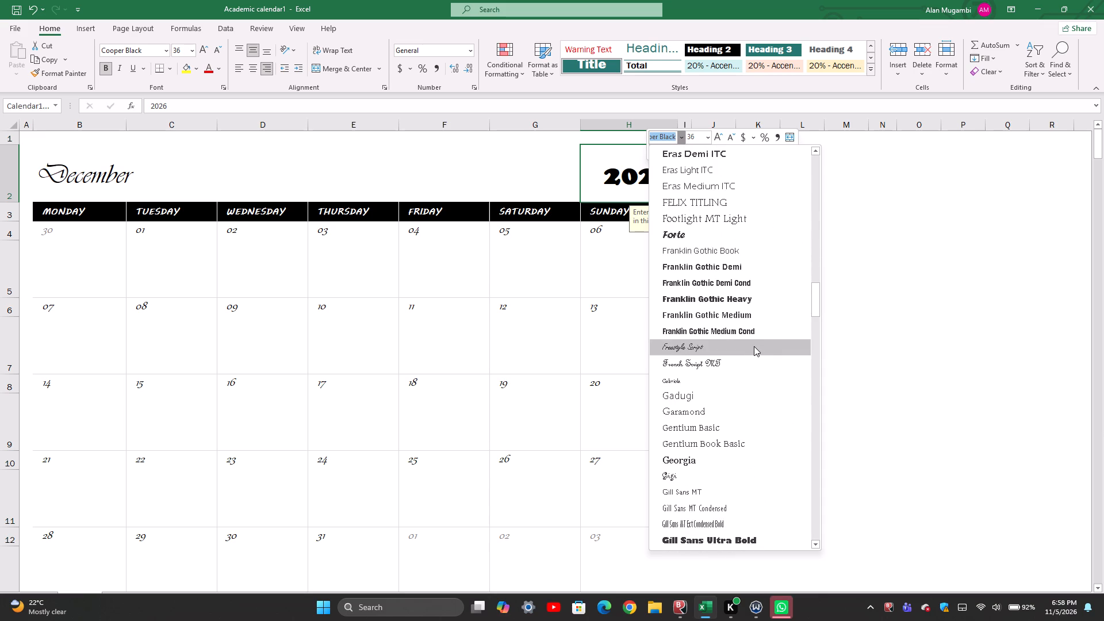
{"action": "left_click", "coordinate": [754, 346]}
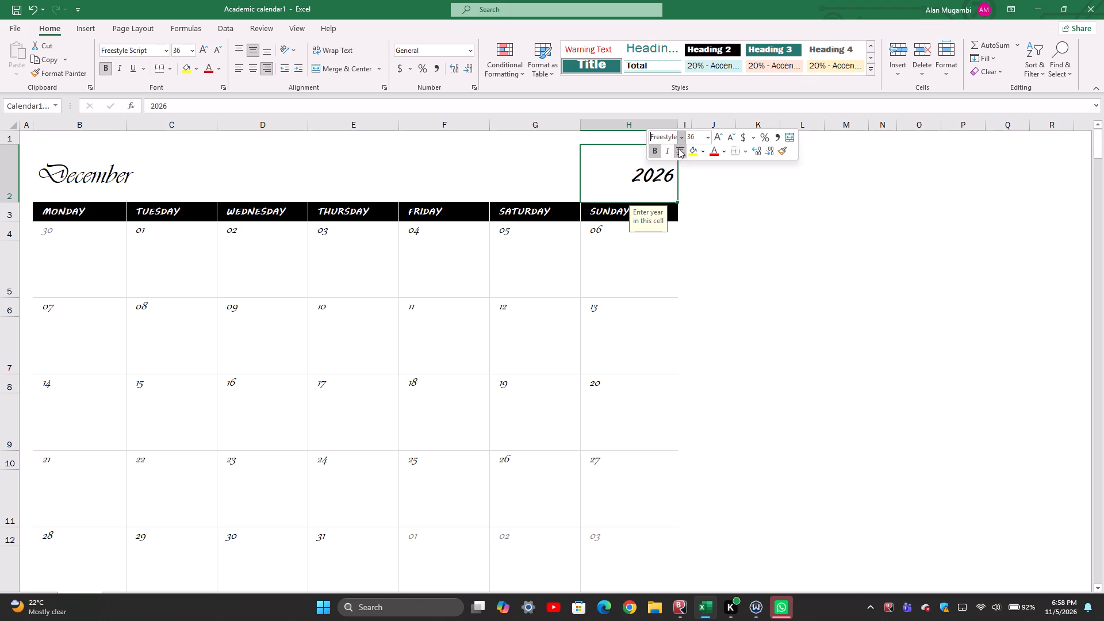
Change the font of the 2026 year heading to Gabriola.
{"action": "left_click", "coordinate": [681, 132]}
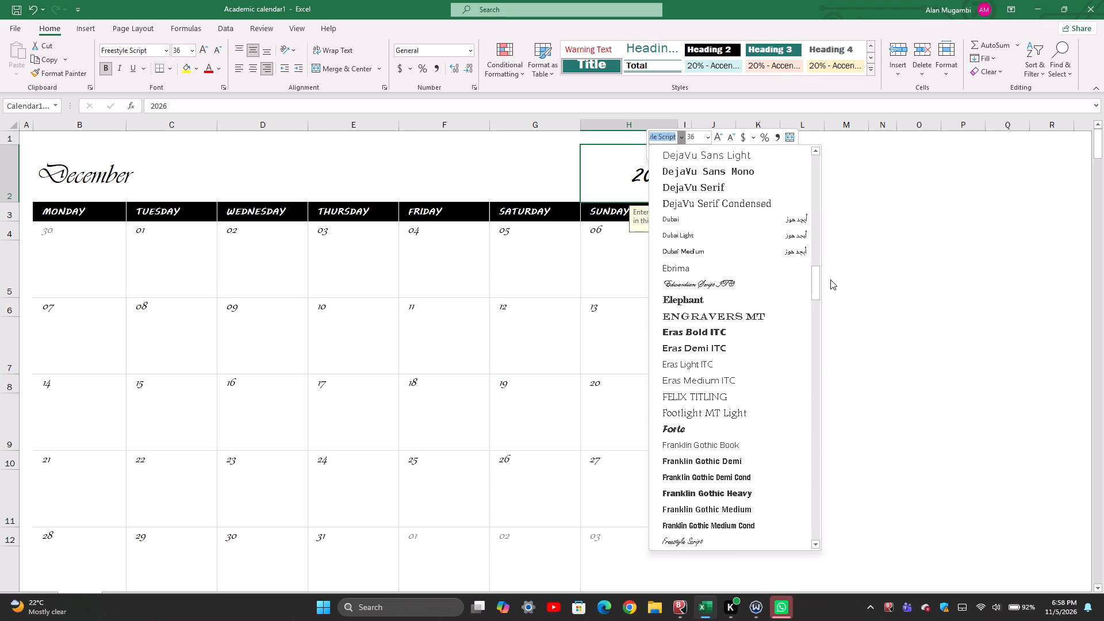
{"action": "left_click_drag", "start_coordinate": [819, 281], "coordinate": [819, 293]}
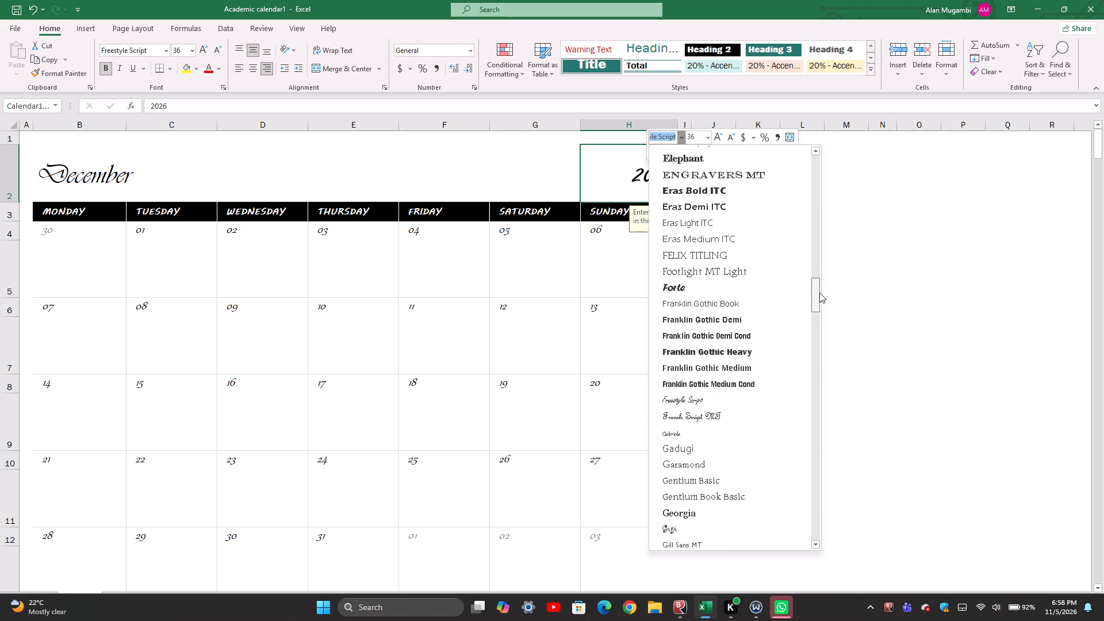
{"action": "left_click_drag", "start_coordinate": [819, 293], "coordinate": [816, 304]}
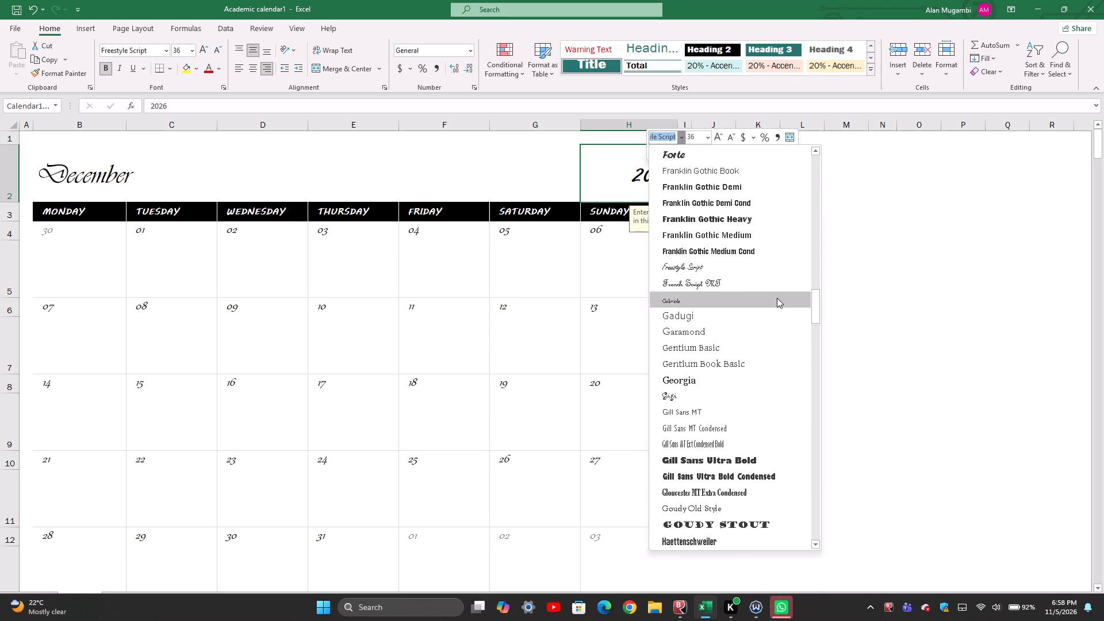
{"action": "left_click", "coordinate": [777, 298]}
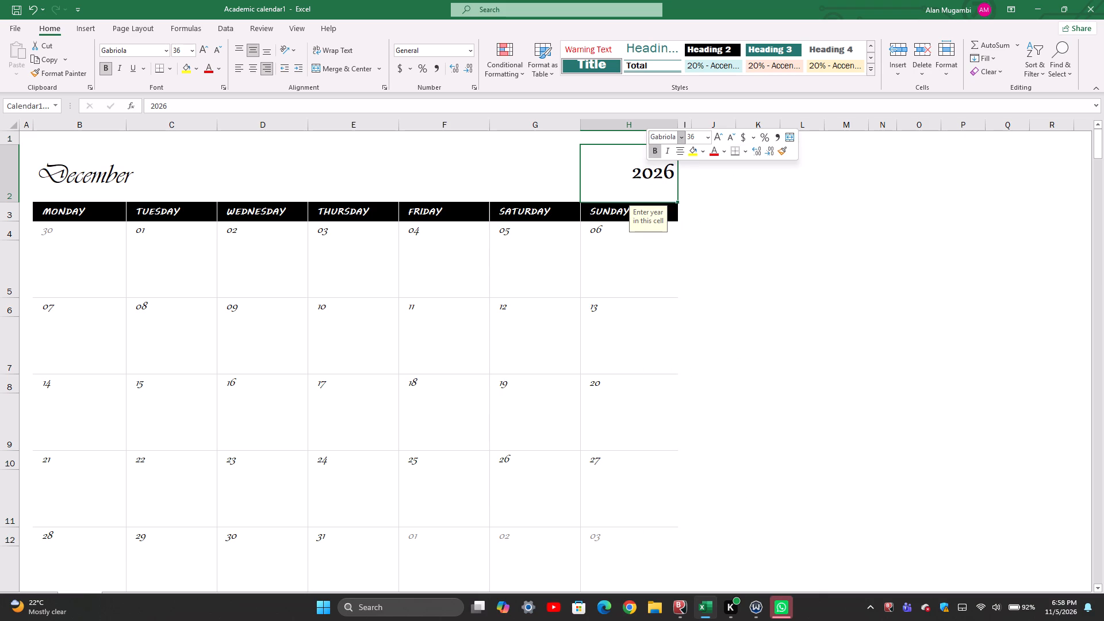
Change the font of the 2026 year heading to Lucida Handwriting.
{"action": "left_click", "coordinate": [677, 139]}
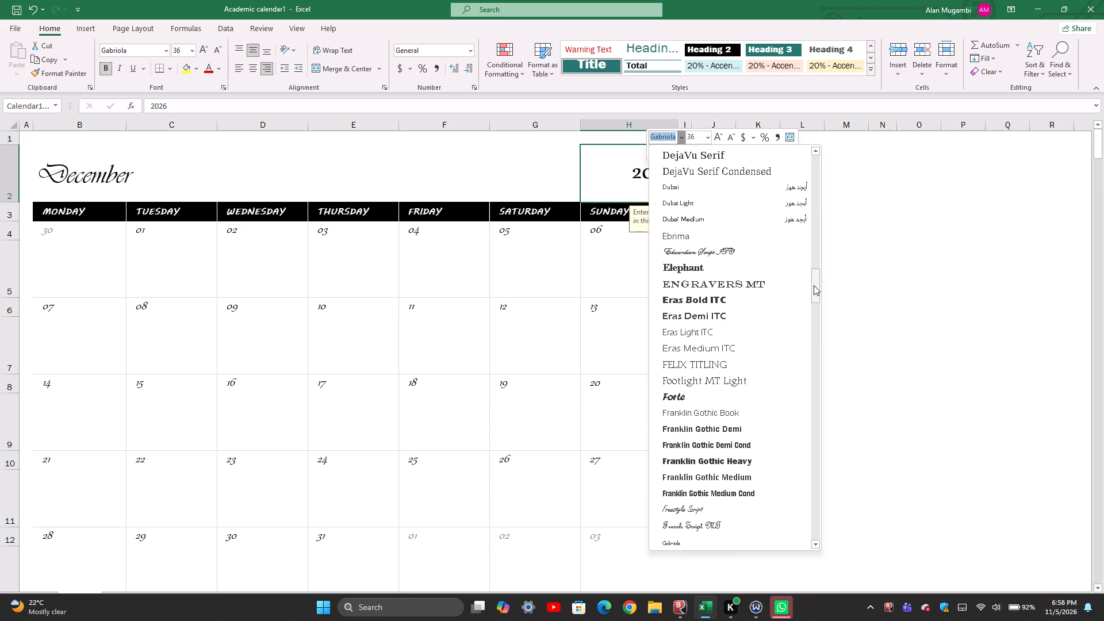
{"action": "left_click_drag", "start_coordinate": [814, 285], "coordinate": [814, 295]}
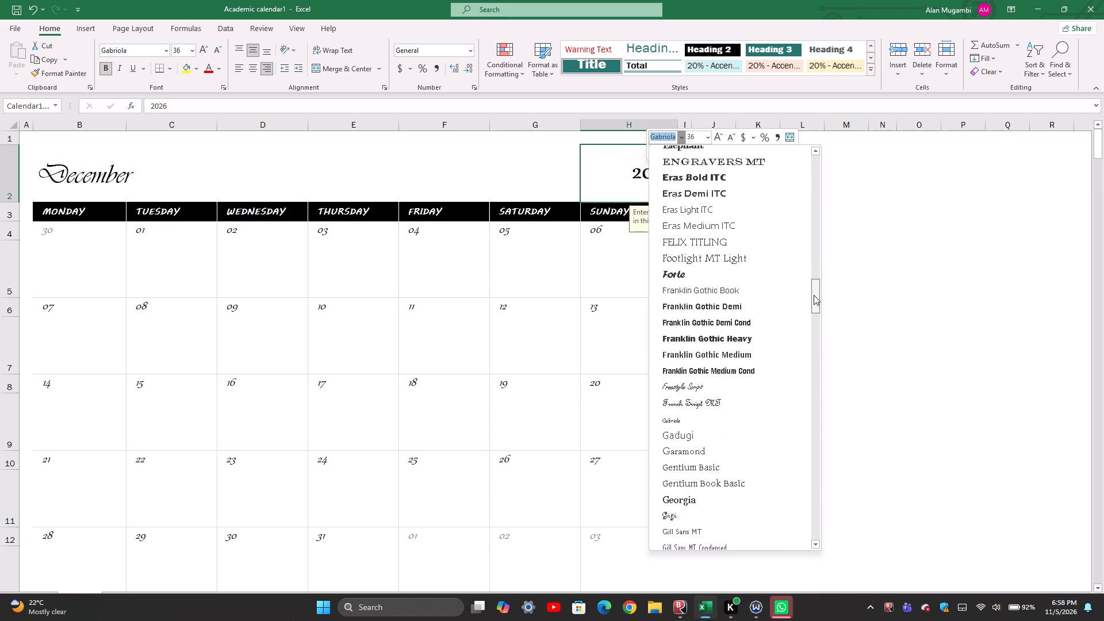
{"action": "left_click_drag", "start_coordinate": [814, 295], "coordinate": [814, 306]}
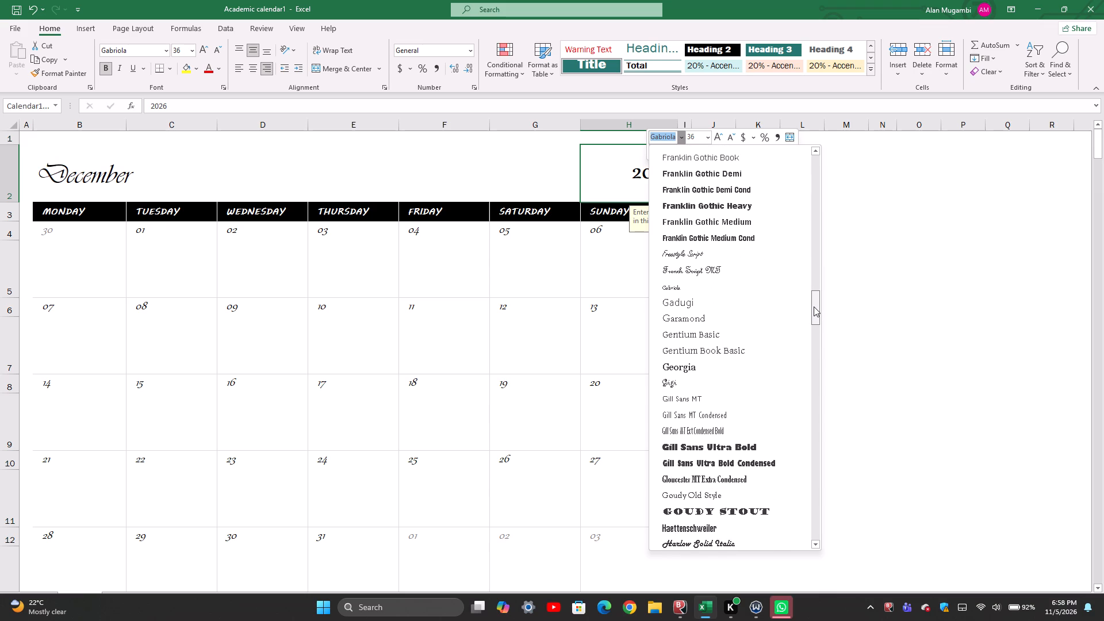
{"action": "left_click_drag", "start_coordinate": [814, 306], "coordinate": [813, 315]}
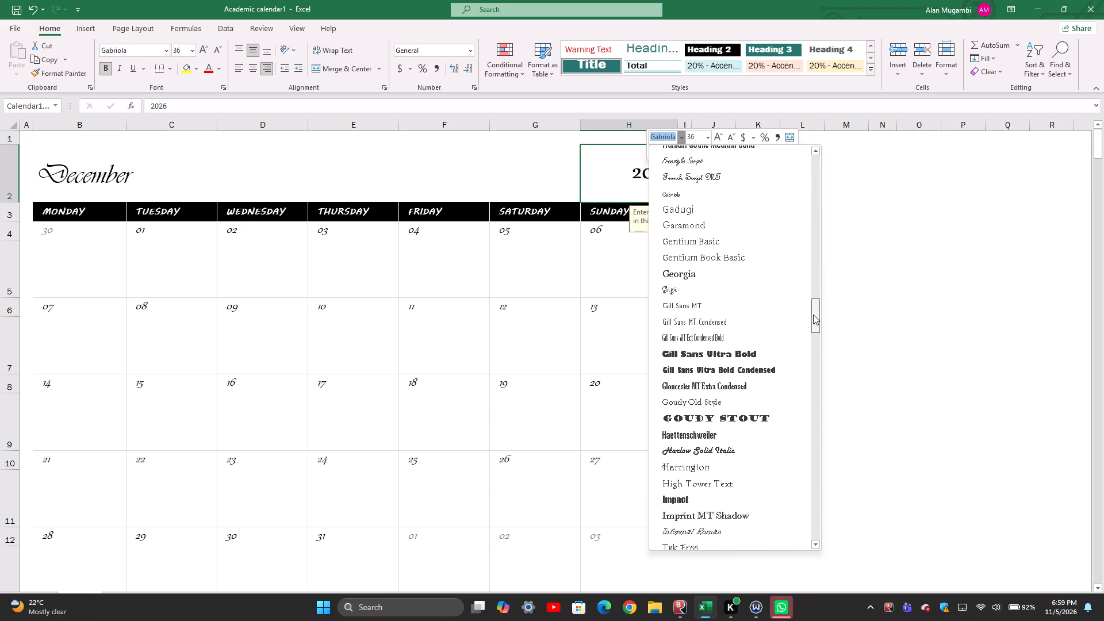
{"action": "left_click_drag", "start_coordinate": [813, 315], "coordinate": [812, 332]}
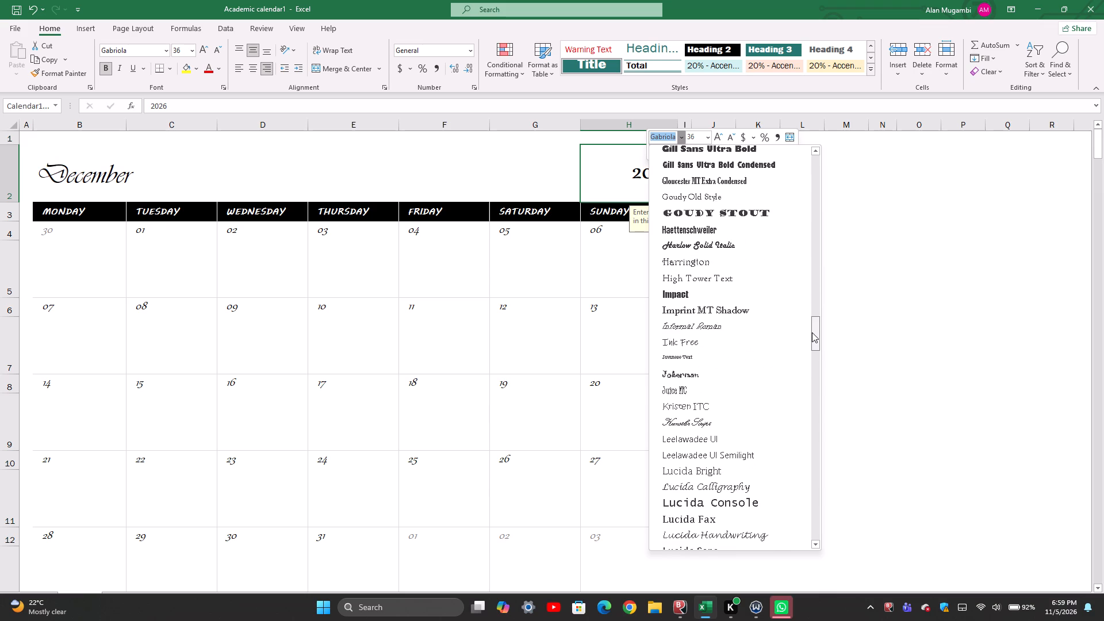
{"action": "left_click_drag", "start_coordinate": [812, 332], "coordinate": [812, 331]}
{"action": "left_click_drag", "start_coordinate": [812, 331], "coordinate": [815, 344]}
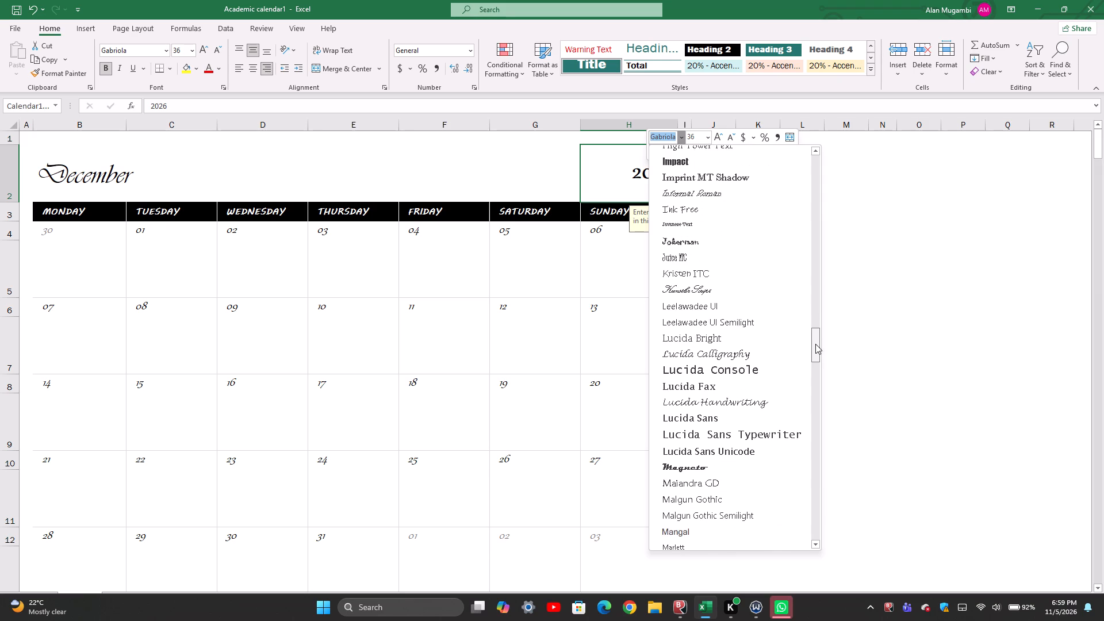
{"action": "left_click_drag", "start_coordinate": [815, 344], "coordinate": [816, 345]}
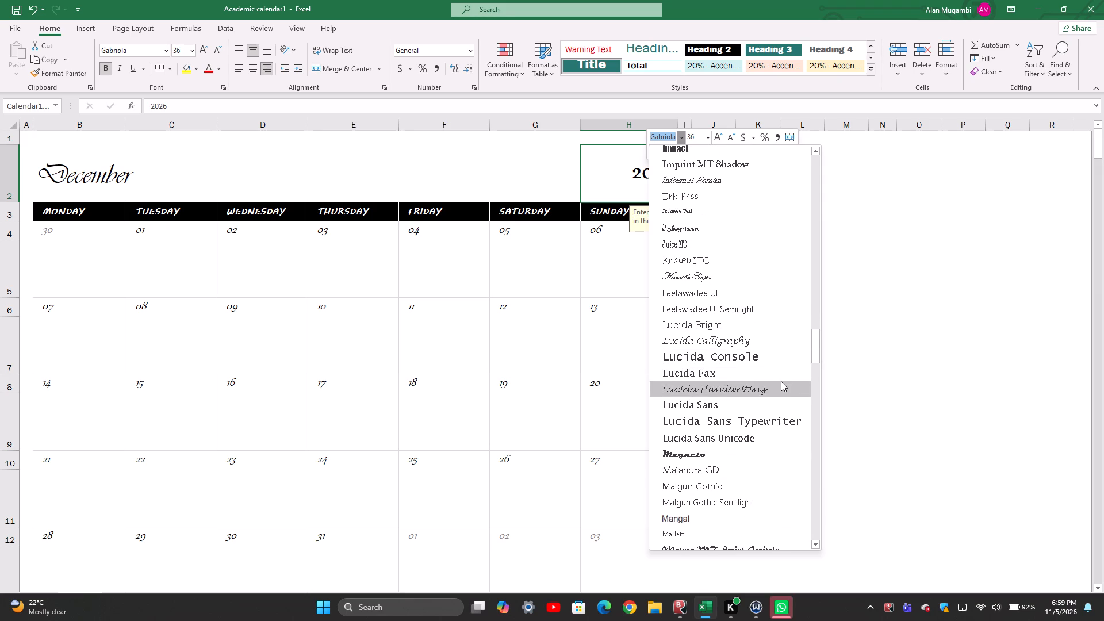
{"action": "left_click", "coordinate": [776, 388]}
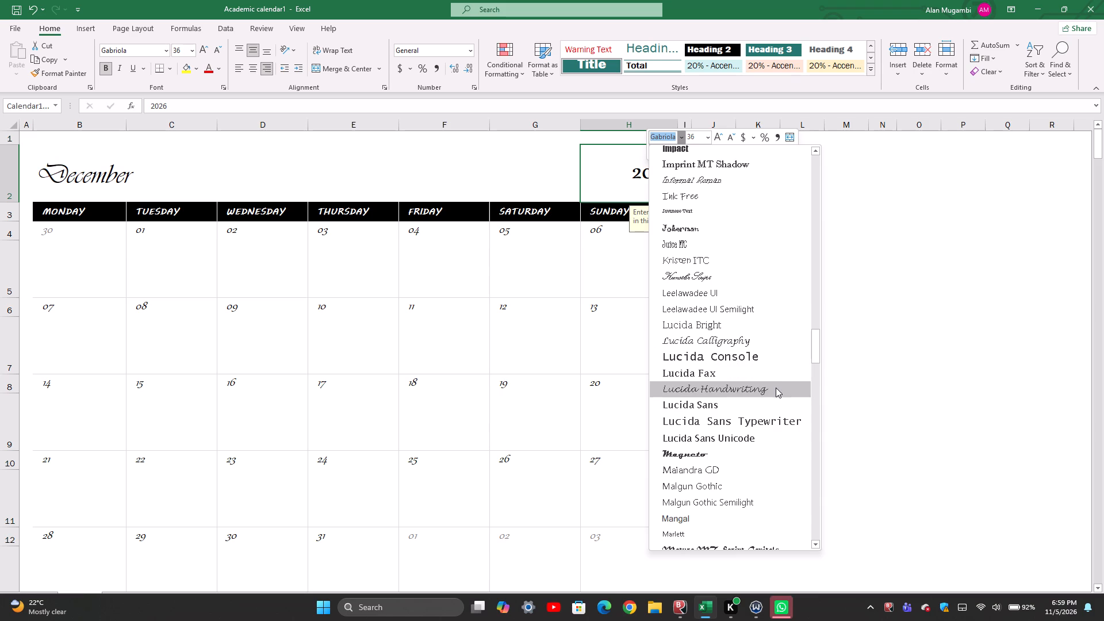
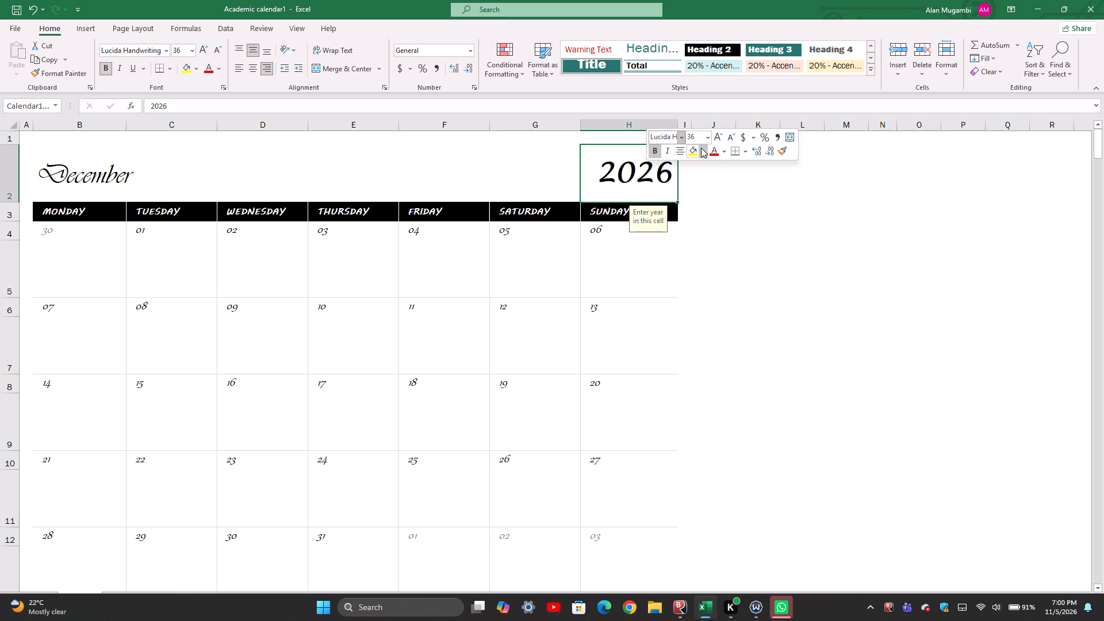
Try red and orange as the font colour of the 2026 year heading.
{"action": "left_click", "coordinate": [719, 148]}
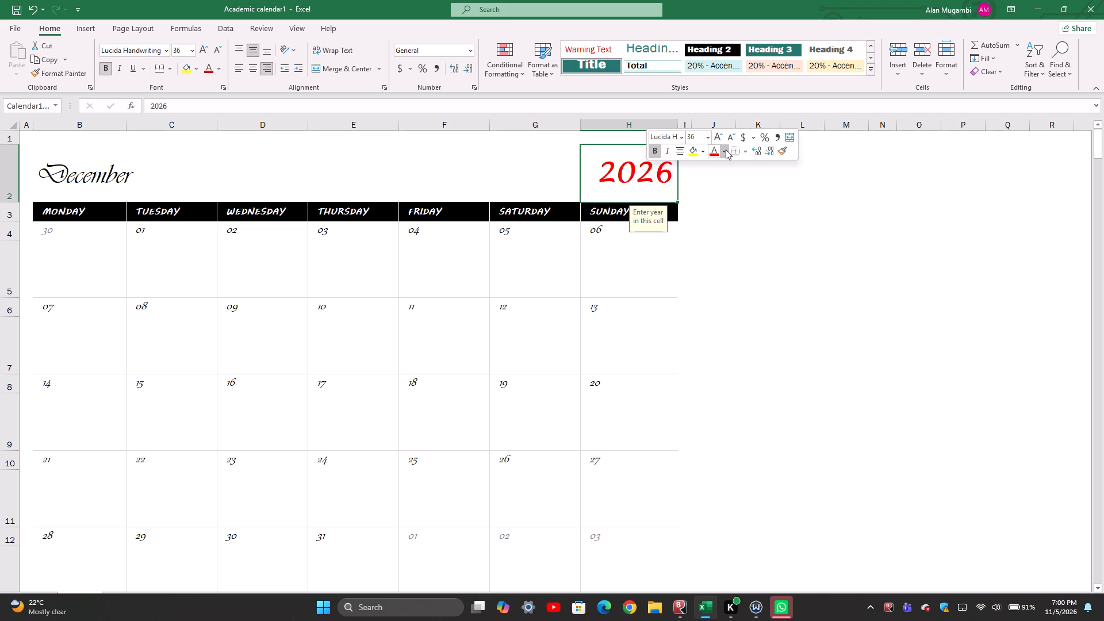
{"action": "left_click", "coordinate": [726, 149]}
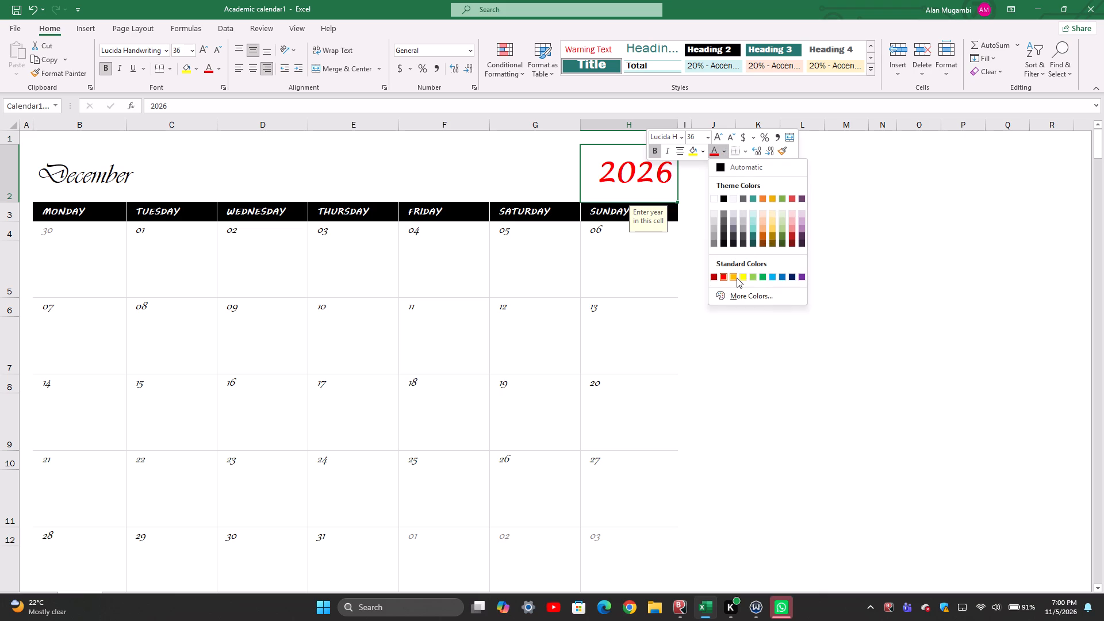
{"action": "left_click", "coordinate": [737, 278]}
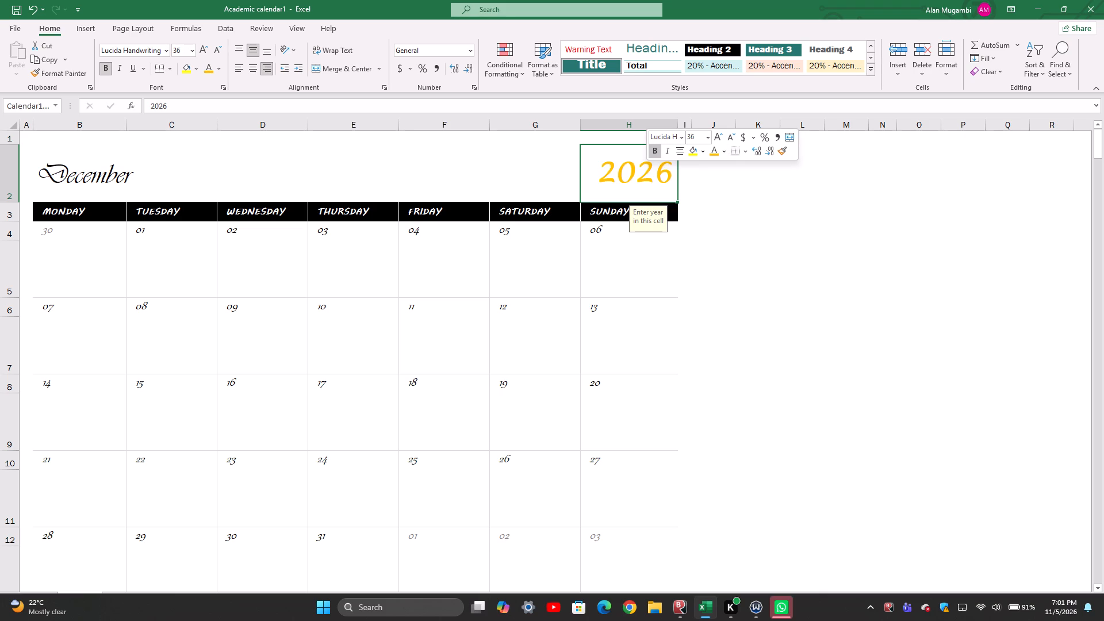
Set the font colour of the 2026 year heading to the standard purple.
{"action": "left_click", "coordinate": [723, 152]}
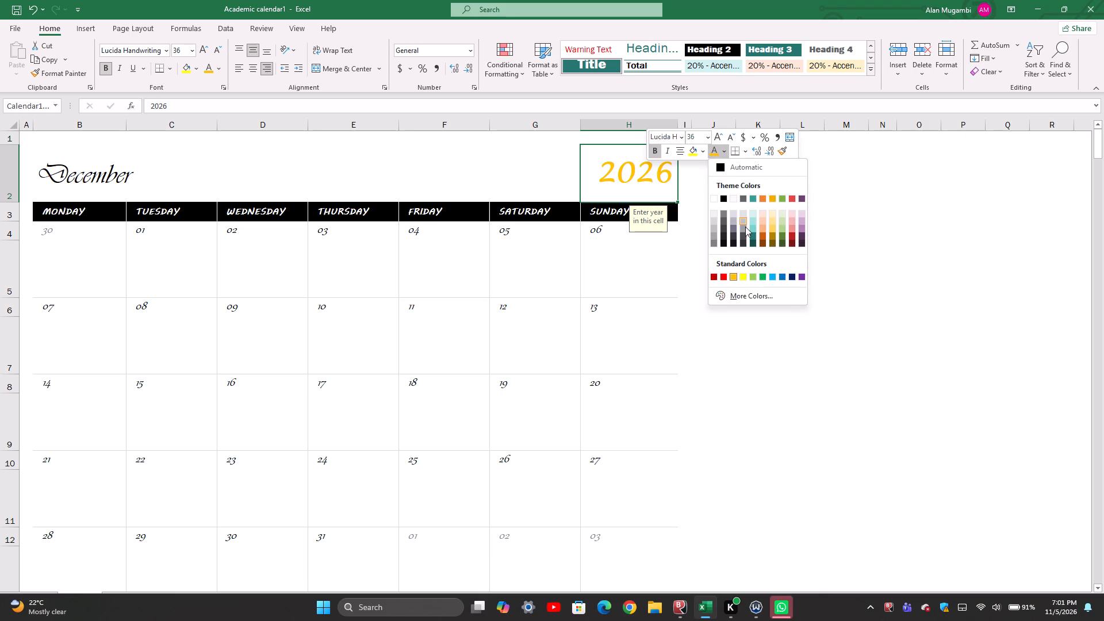
{"action": "left_click", "coordinate": [802, 276]}
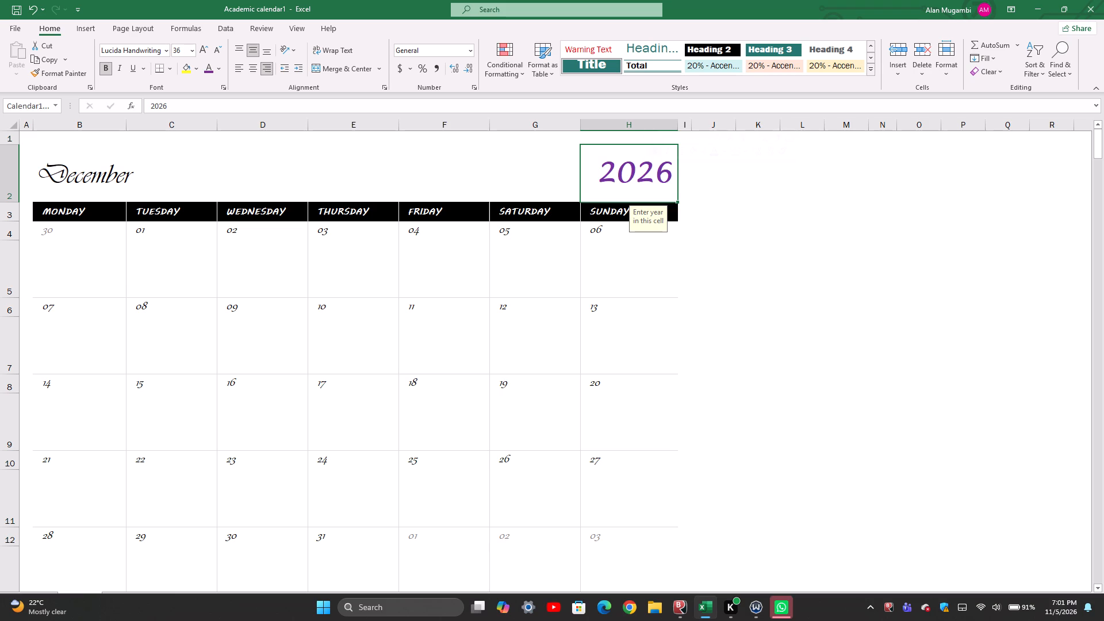
Set the font colour of the December month heading to the standard dark blue.
{"action": "right_click", "coordinate": [103, 178]}
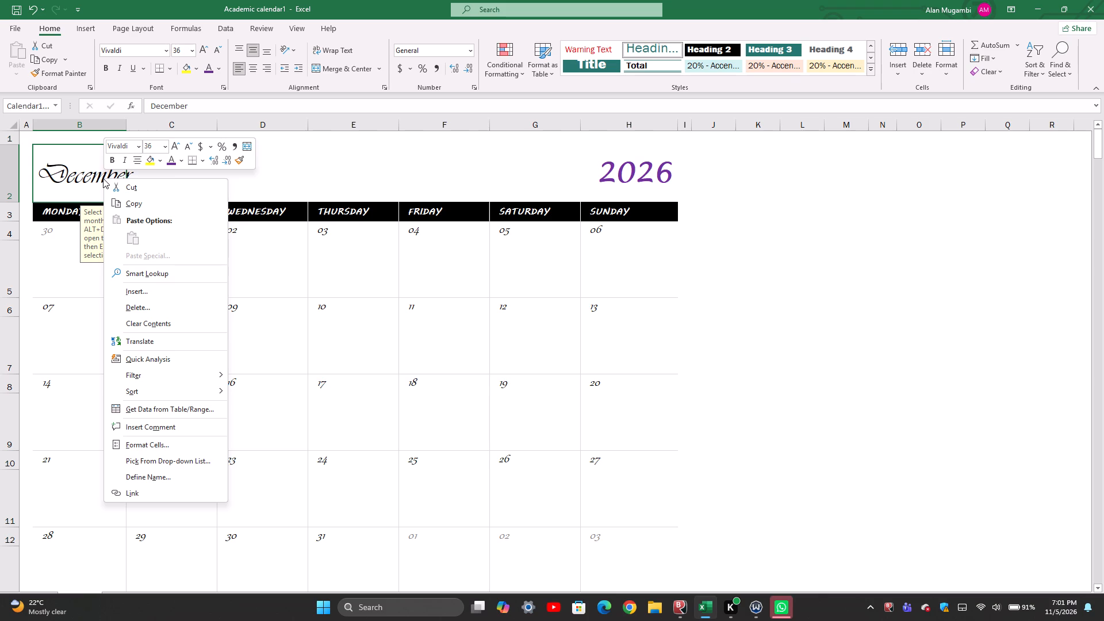
{"action": "left_click", "coordinate": [171, 158]}
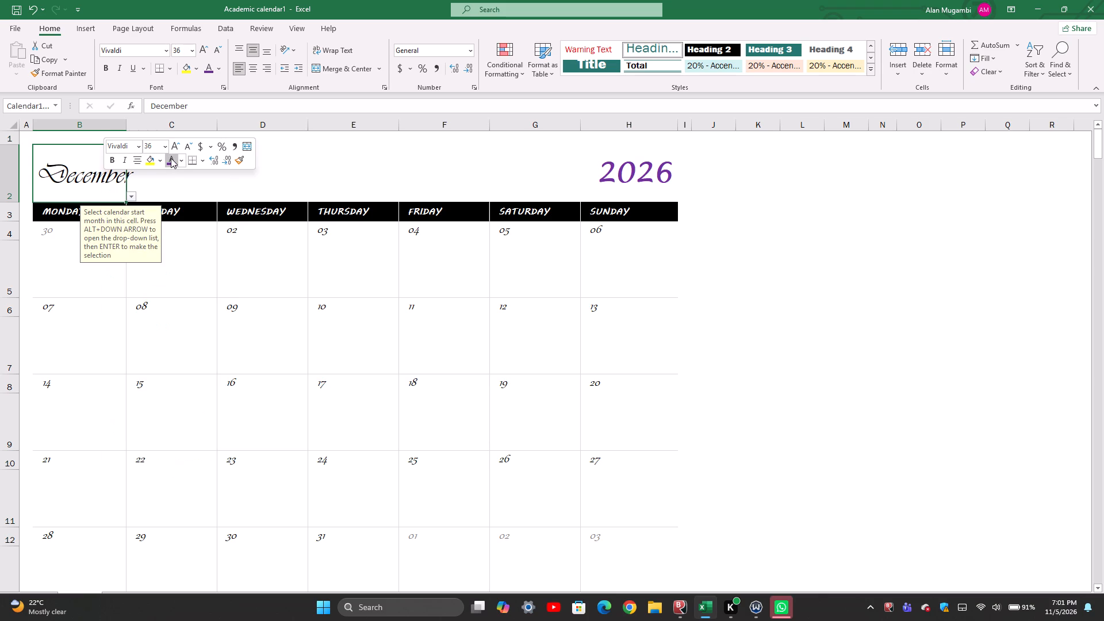
{"action": "left_click", "coordinate": [181, 157]}
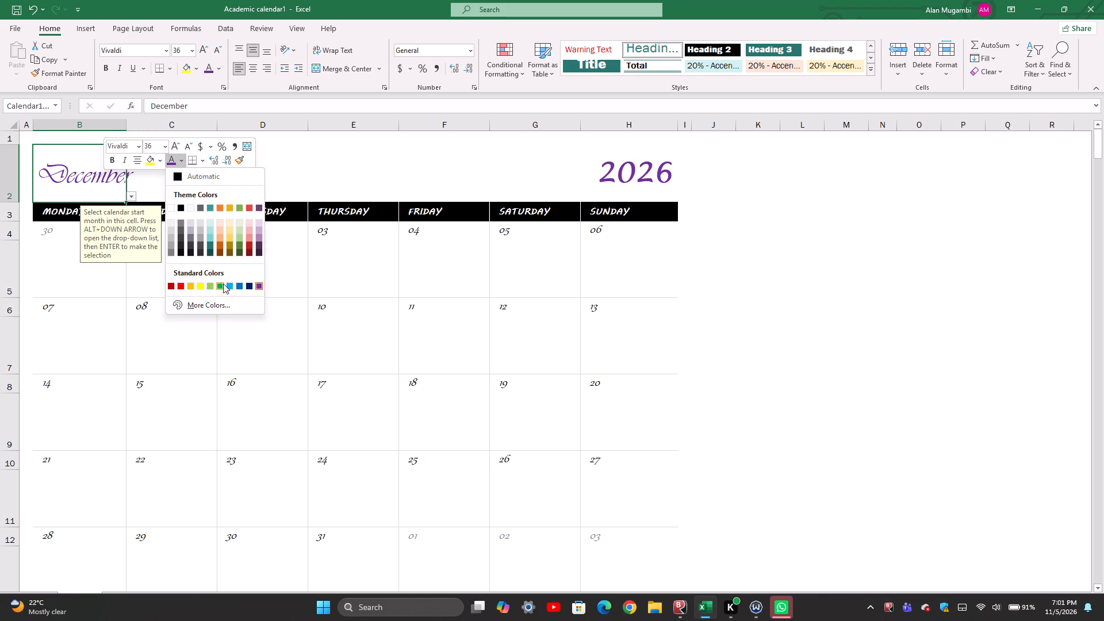
{"action": "left_click", "coordinate": [250, 286]}
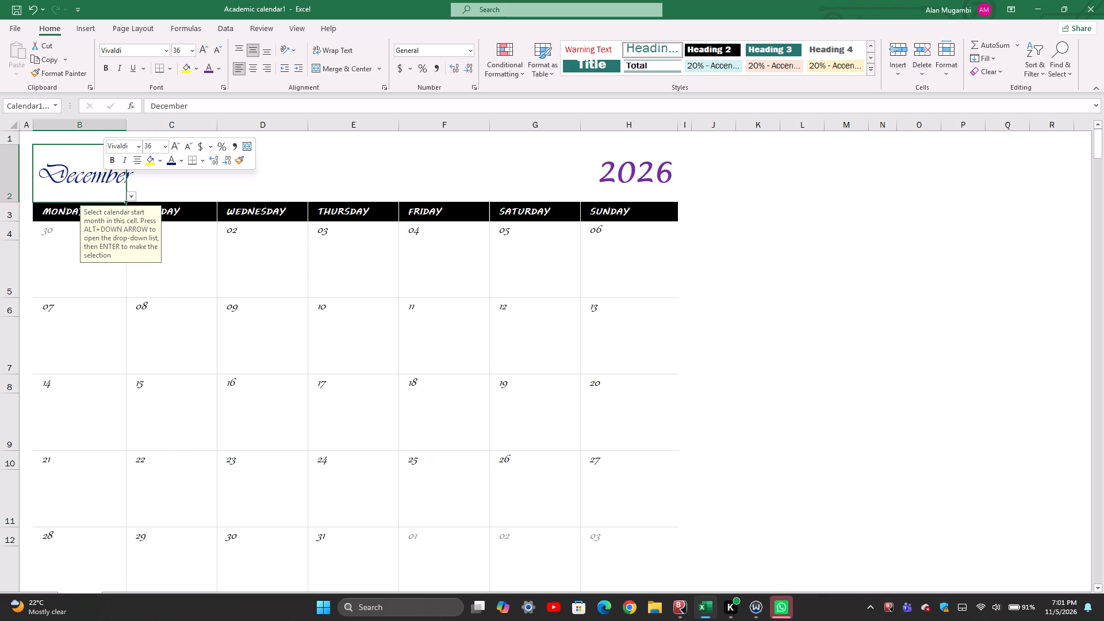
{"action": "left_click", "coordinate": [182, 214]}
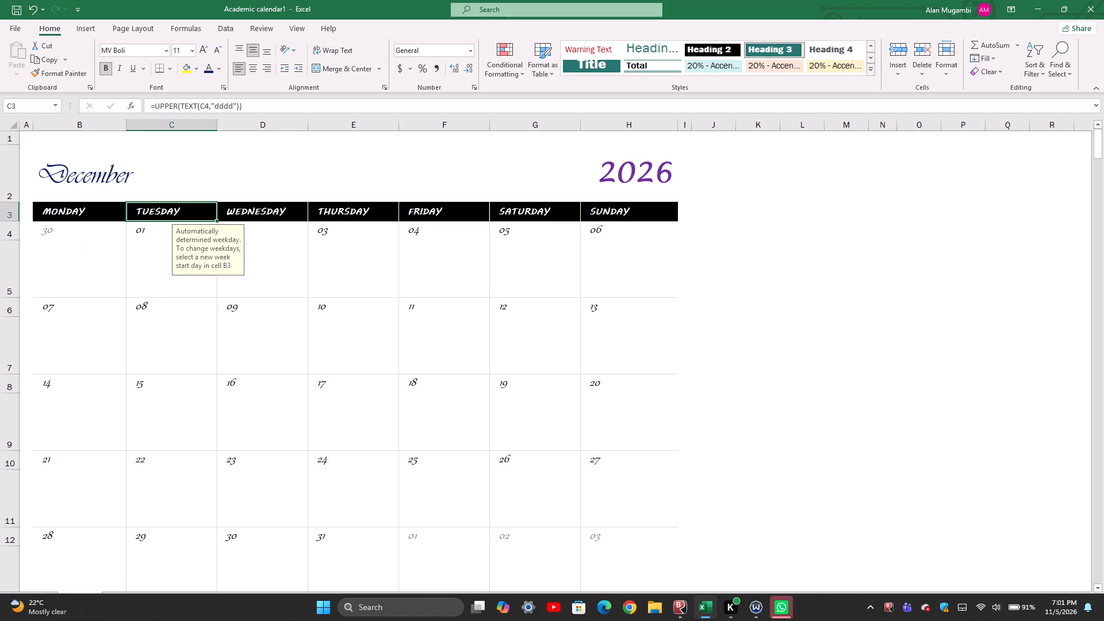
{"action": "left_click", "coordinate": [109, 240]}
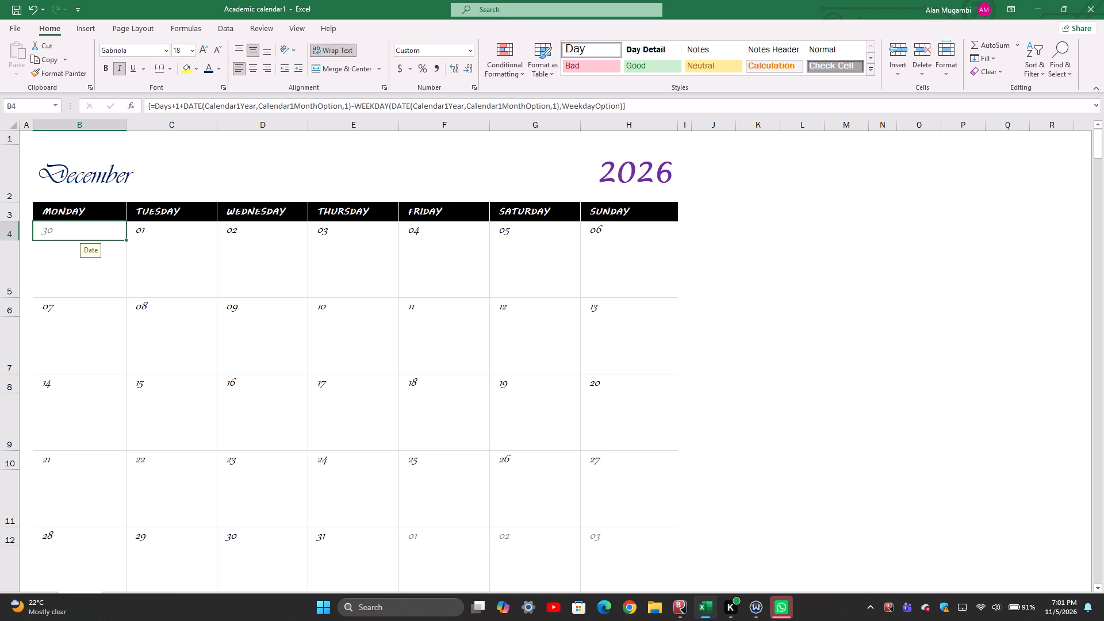
Enter the note "Jamhuri Day" in the cell under Saturday the 12th.
{"action": "left_click", "coordinate": [509, 336]}
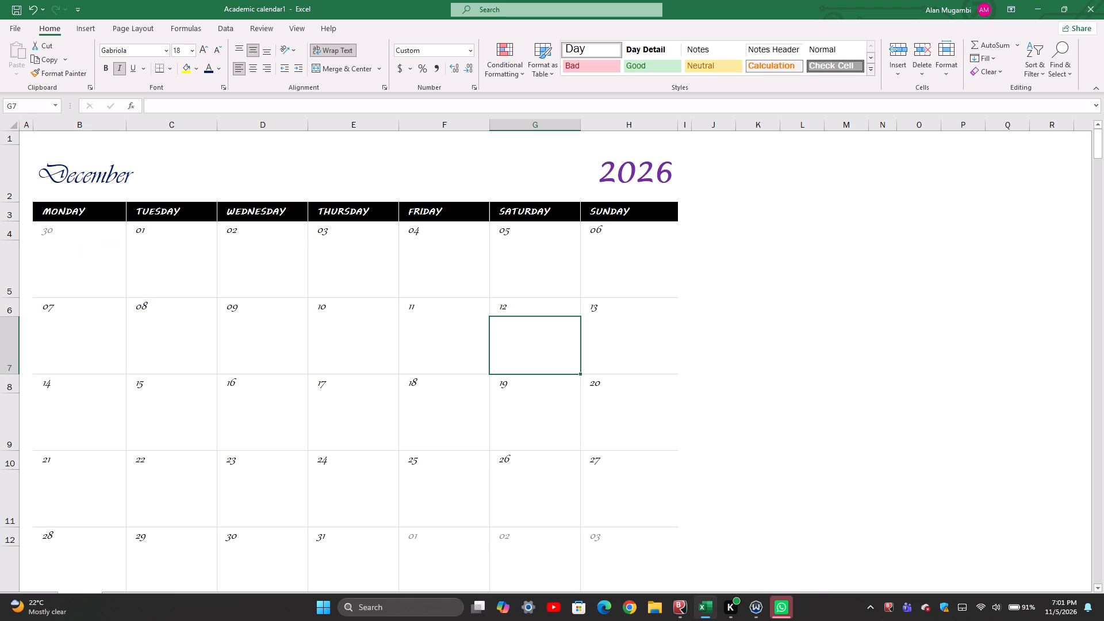
{"action": "key", "text": "shift+j"}
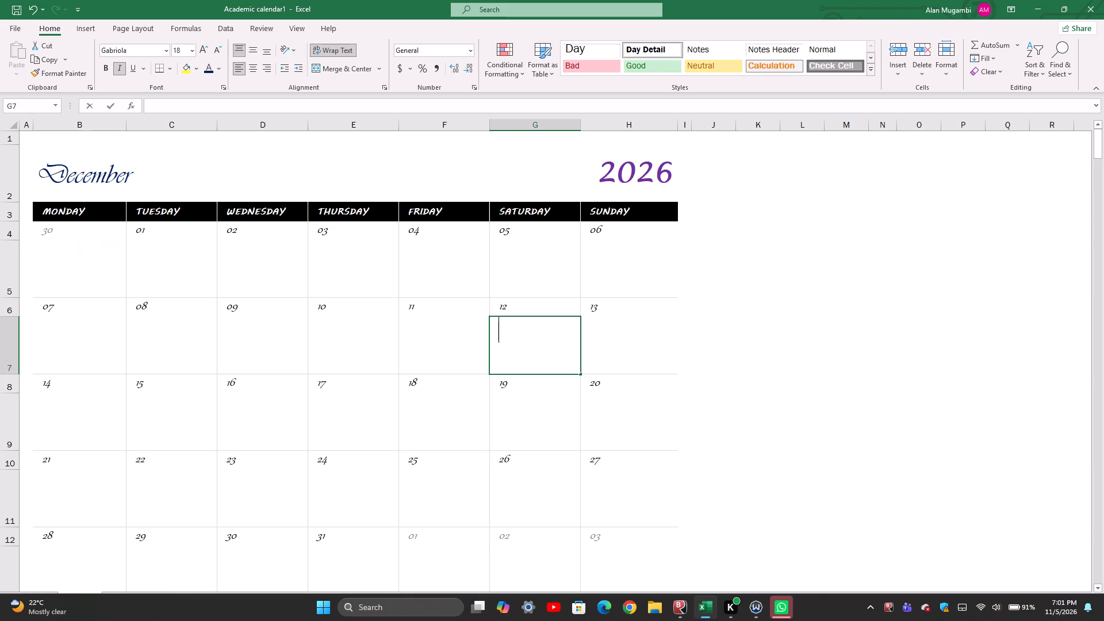
{"action": "type", "text": "am"}
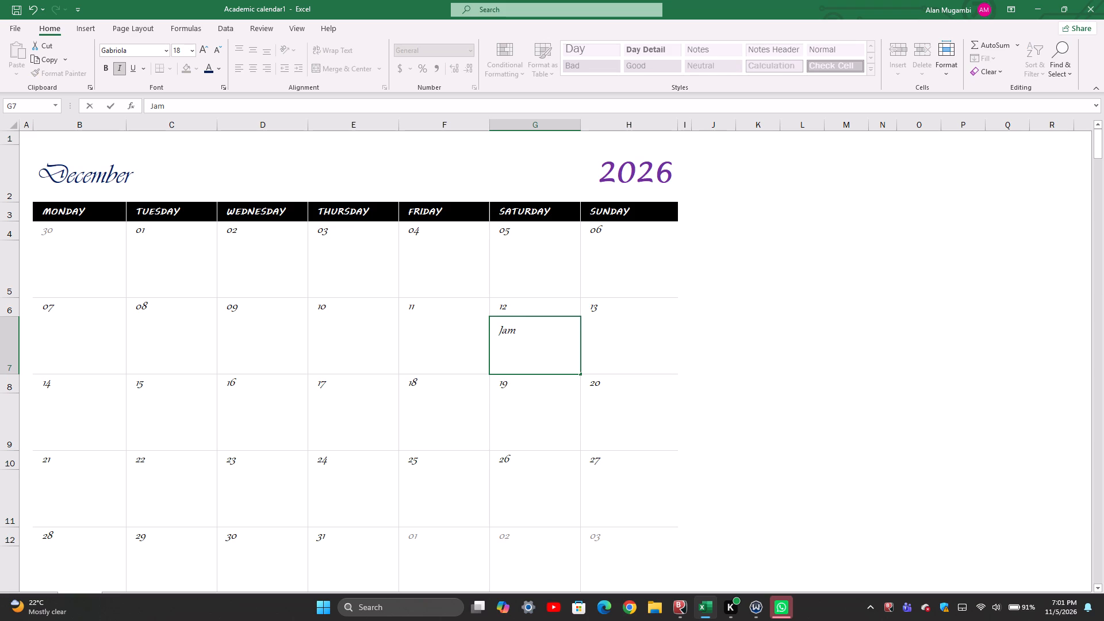
{"action": "type", "text": "hu"}
{"action": "type", "text": "ri"}
{"action": "key", "text": "space"}
{"action": "key", "text": "shift+d"}
{"action": "key", "text": "a"}
{"action": "key", "text": "y"}
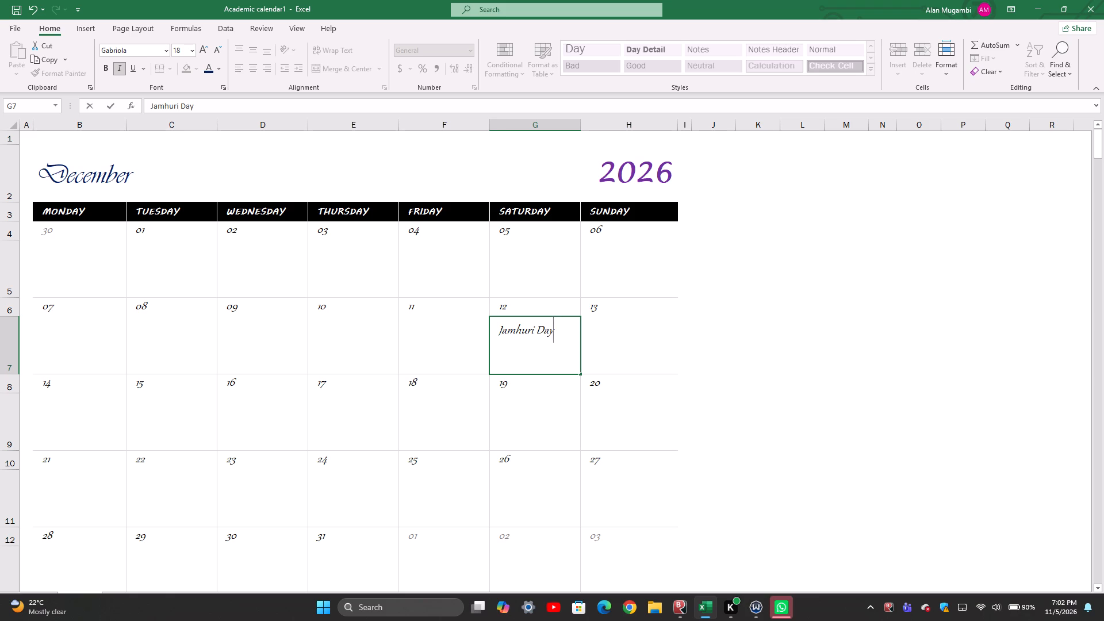
{"action": "left_click", "coordinate": [428, 469]}
Enter the note "Christmas" in the cell under Friday the 25th.
{"action": "left_click", "coordinate": [426, 499]}
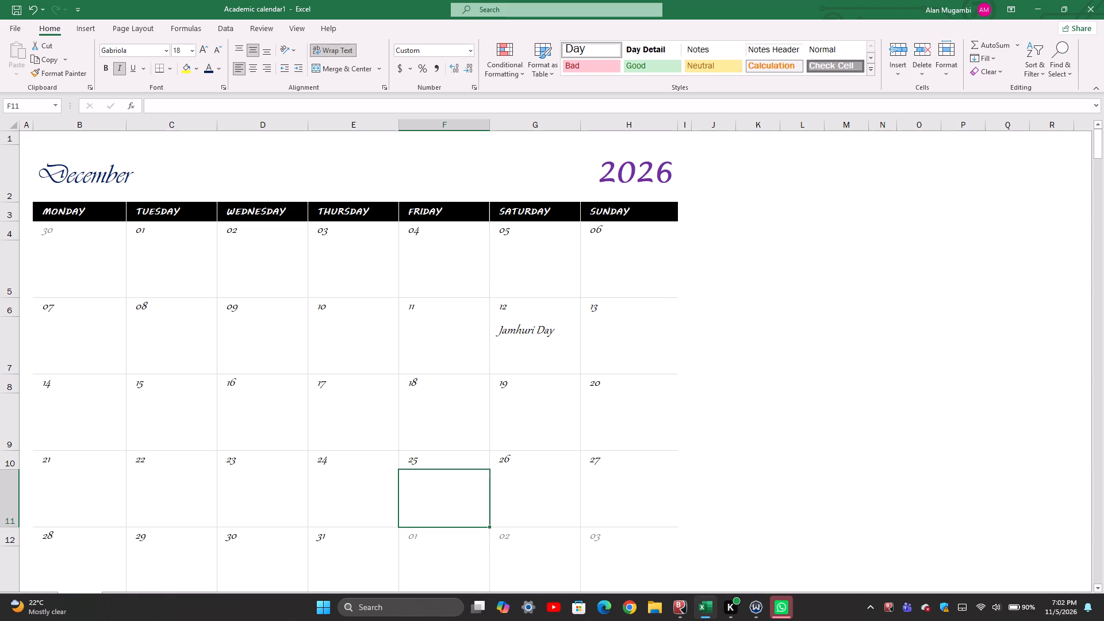
{"action": "key", "text": "shift+c"}
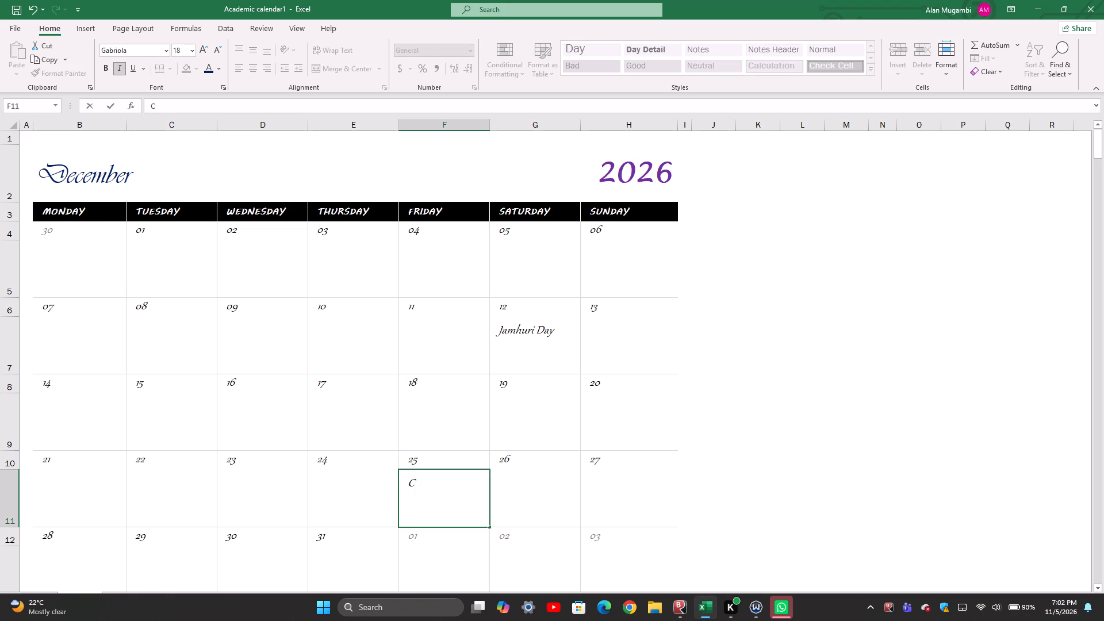
{"action": "type", "text": "hr"}
{"action": "key", "text": "i"}
{"action": "type", "text": "st"}
{"action": "type", "text": "mas"}
Enter the note "Boxing Day" in the cell under Saturday the 26th.
{"action": "left_click", "coordinate": [520, 487]}
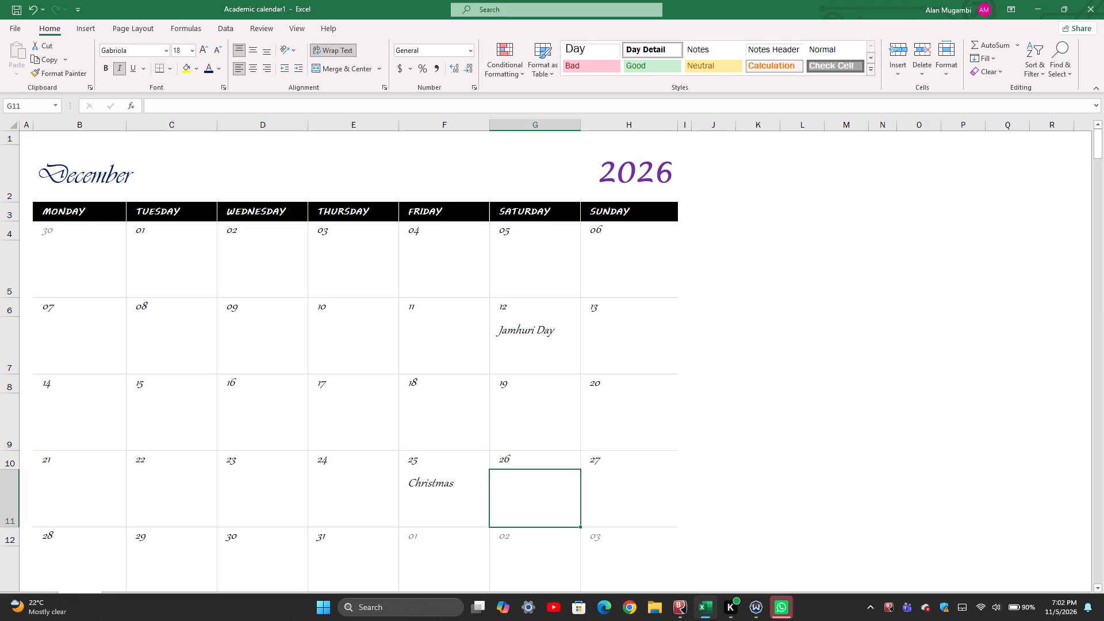
{"action": "type", "text": "Bo"}
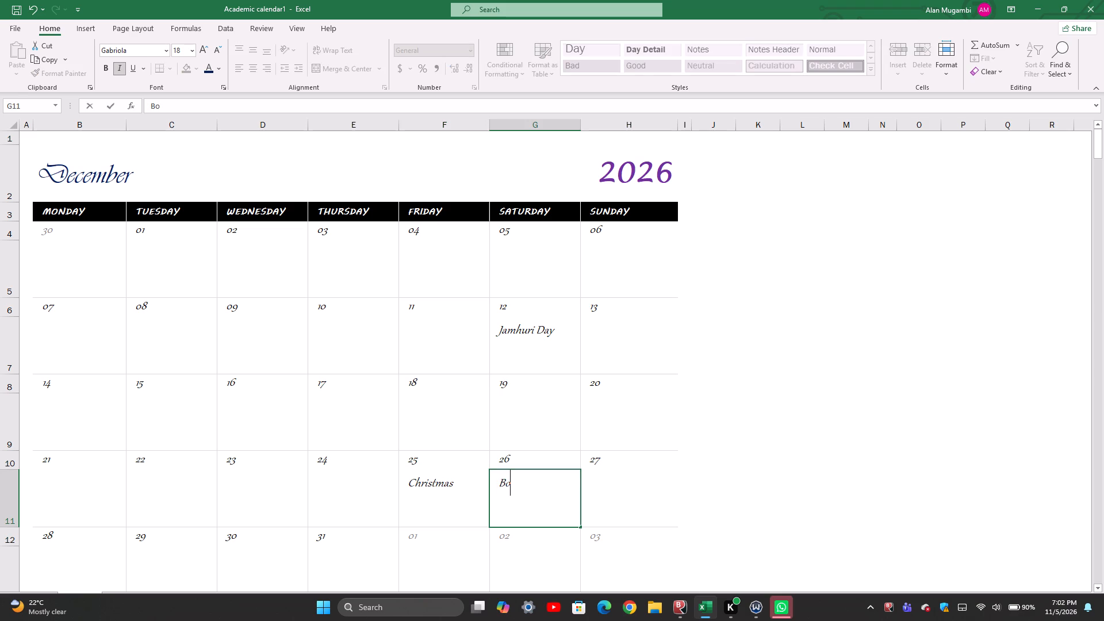
{"action": "type", "text": "xi"}
{"action": "type", "text": "ng"}
{"action": "key", "text": "space"}
{"action": "type", "text": "Da"}
{"action": "key", "text": "y"}
Enter the note "Chritmas Eve" in the cell under Thursday the 24th.
{"action": "left_click", "coordinate": [347, 494]}
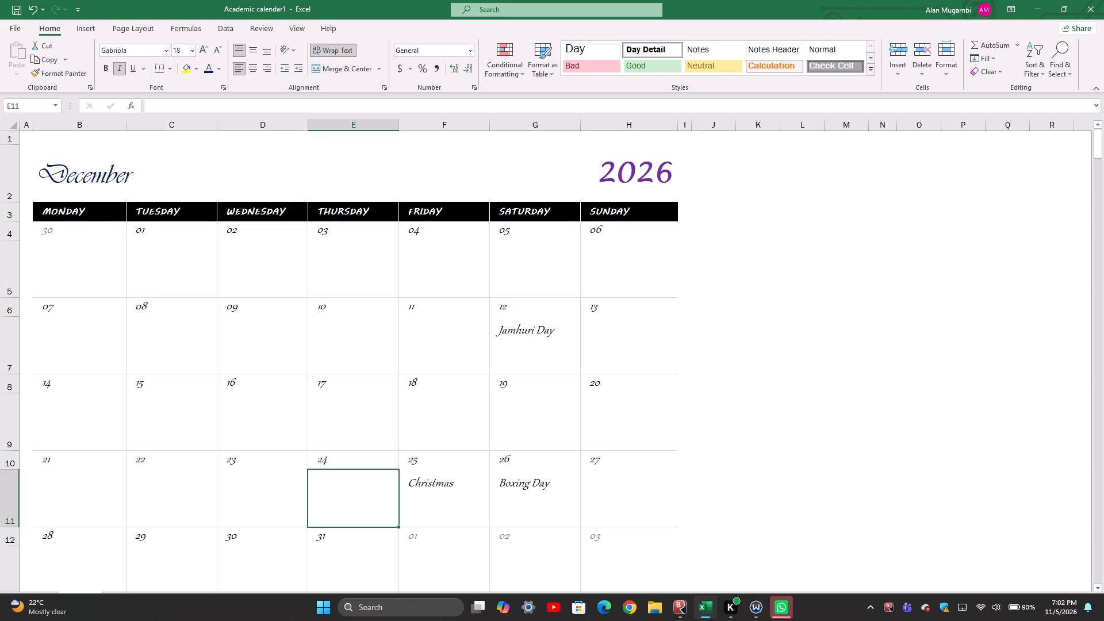
{"action": "key", "text": "shift+c"}
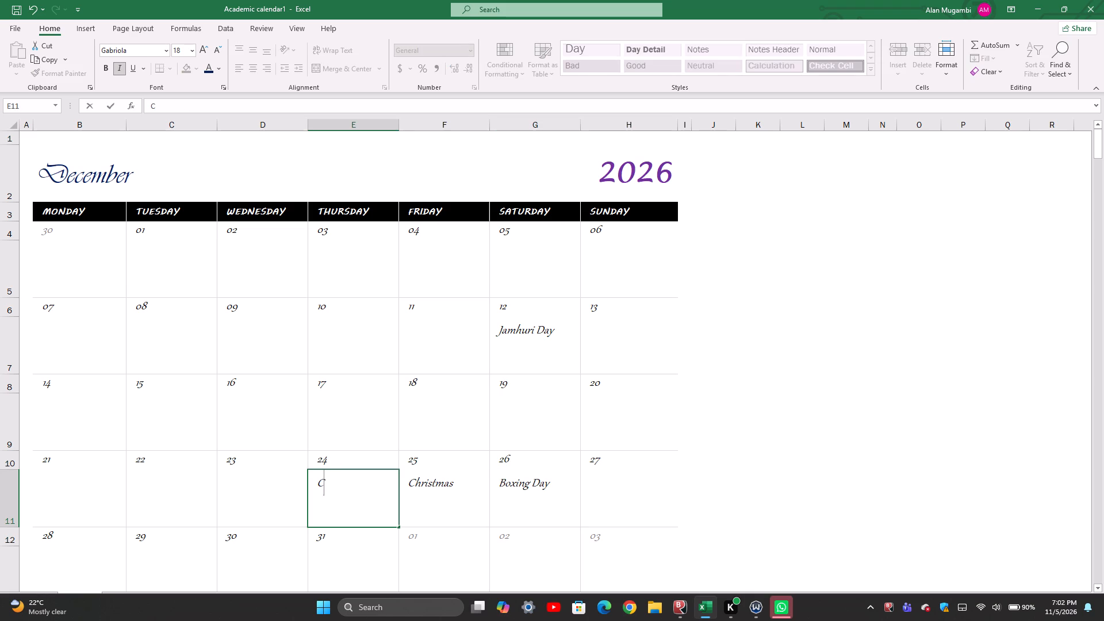
{"action": "key", "text": "h"}
{"action": "type", "text": "rit"}
{"action": "type", "text": "mas"}
{"action": "key", "text": "space"}
{"action": "key", "text": "shift+e"}
{"action": "type", "text": "ve"}
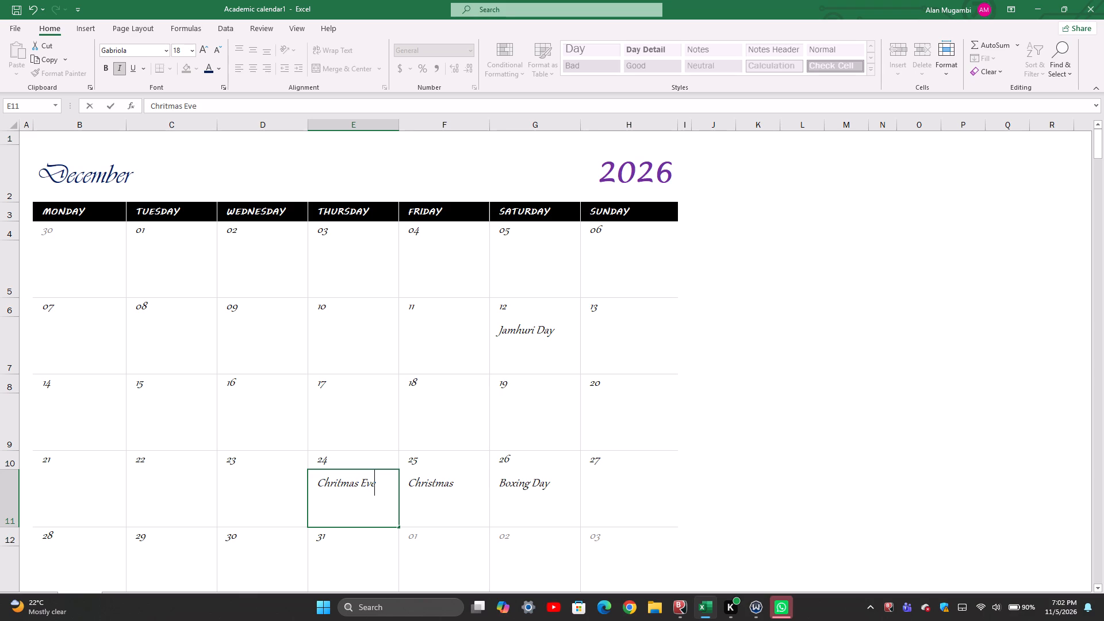
Enter the note "New Year's Eve" in the cell under Thursday the 31st.
{"action": "left_click", "coordinate": [335, 558]}
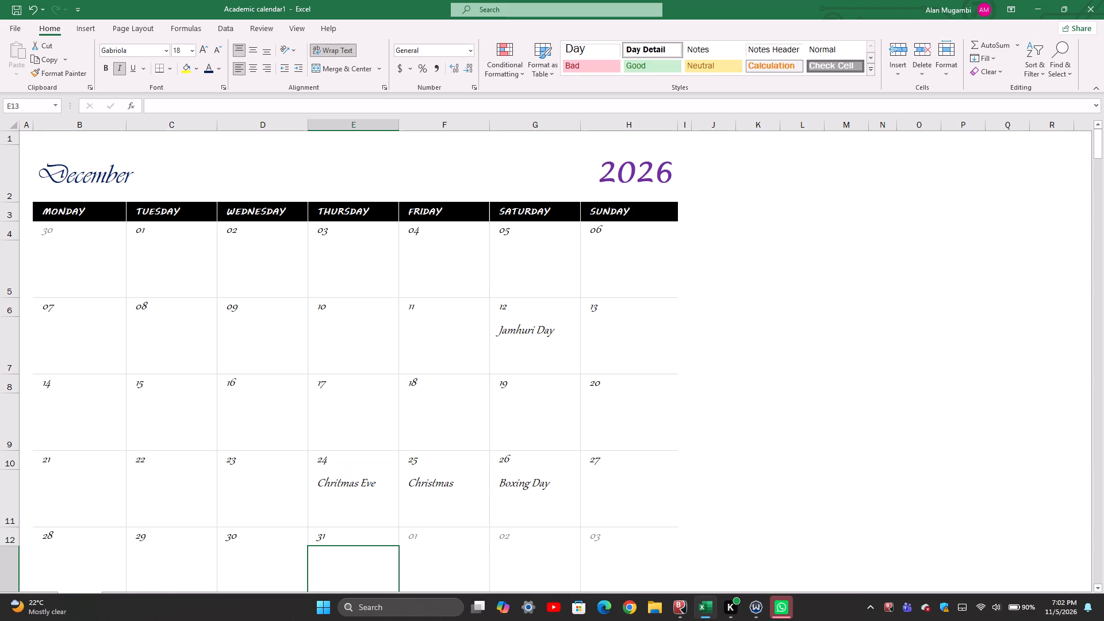
{"action": "key", "text": "shift+n"}
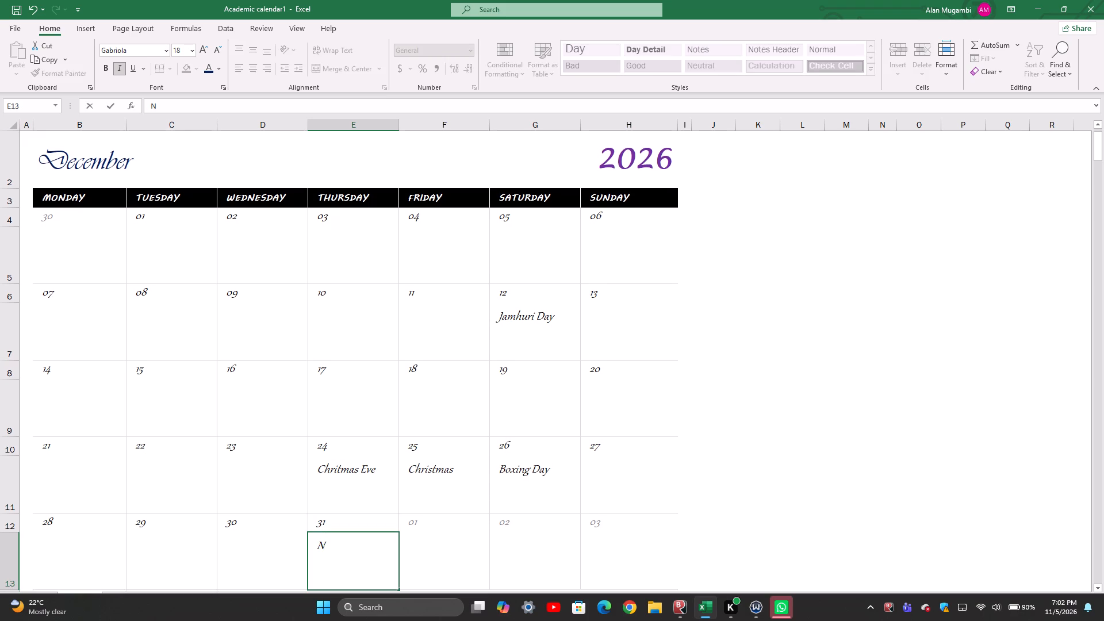
{"action": "type", "text": "ew"}
{"action": "key", "text": "space"}
{"action": "key", "text": "shift+y"}
{"action": "type", "text": "ea"}
{"action": "key", "text": "r"}
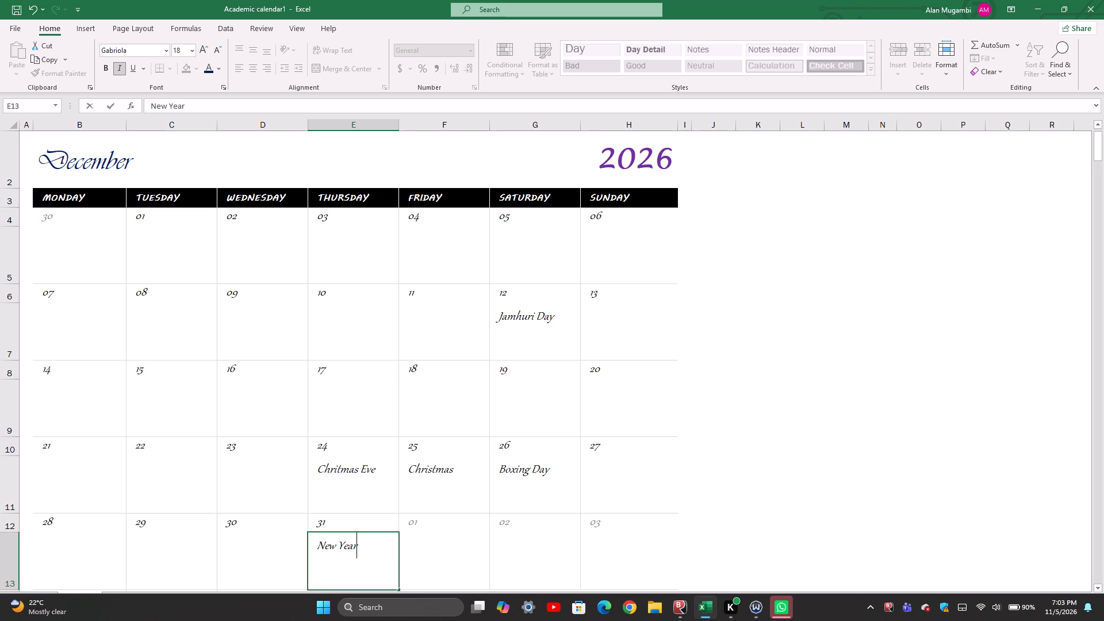
{"action": "type", "text": "'s"}
{"action": "key", "text": "space"}
{"action": "key", "text": "shift+e"}
{"action": "type", "text": "ve"}
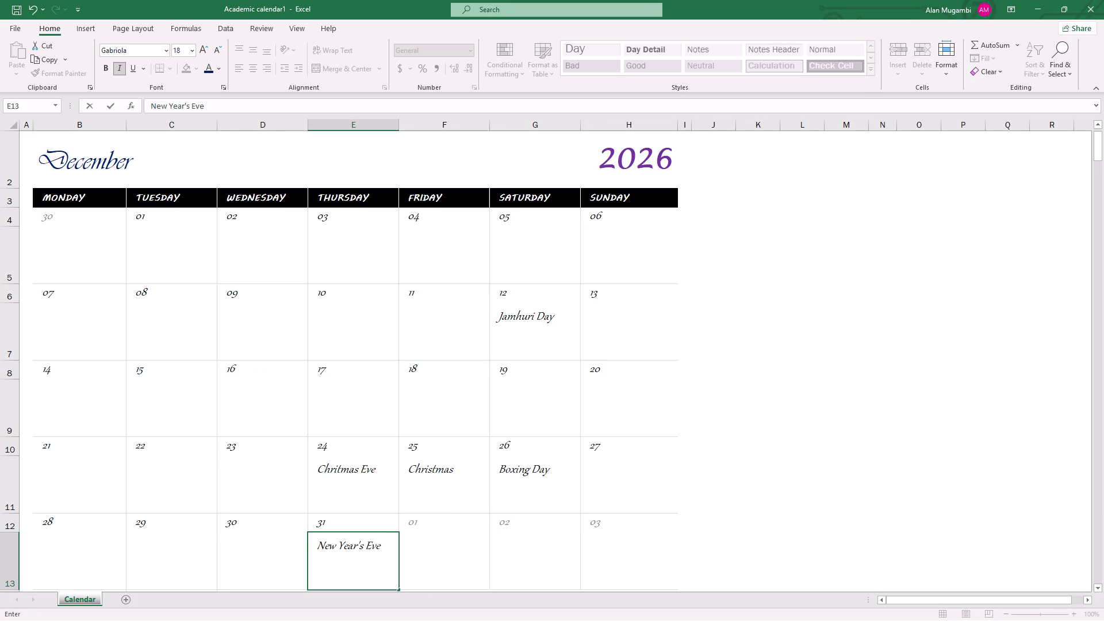
Enter the note "New Year's Day" in the cell under Friday the 01st, in the calendar's last visible week.
{"action": "left_click", "coordinate": [450, 534]}
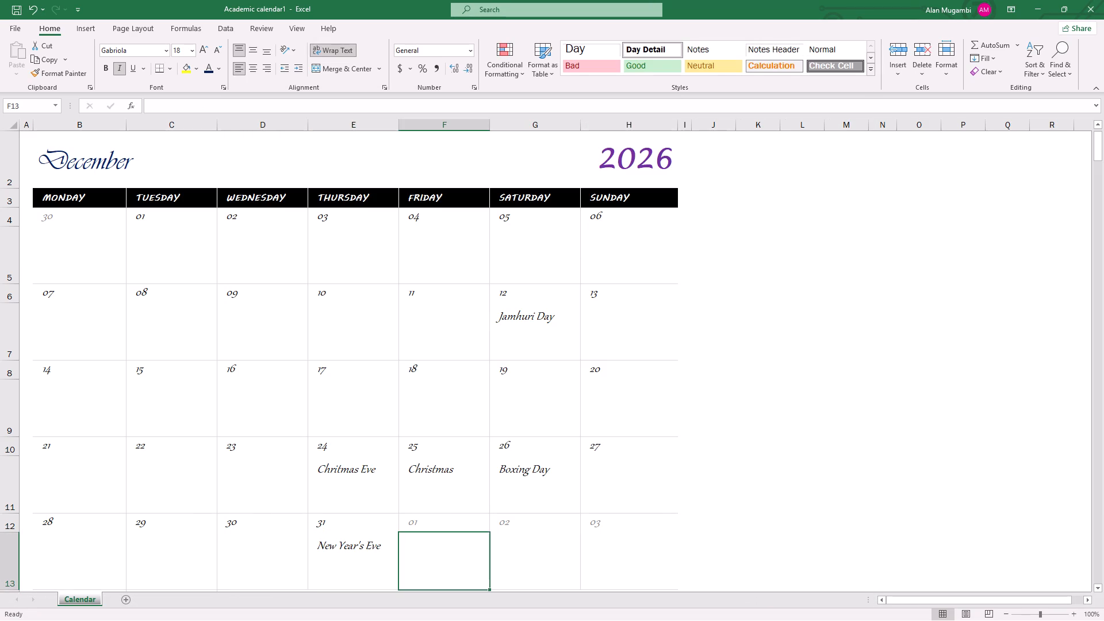
{"action": "key", "text": "shift+n"}
{"action": "type", "text": "ew"}
{"action": "key", "text": "space"}
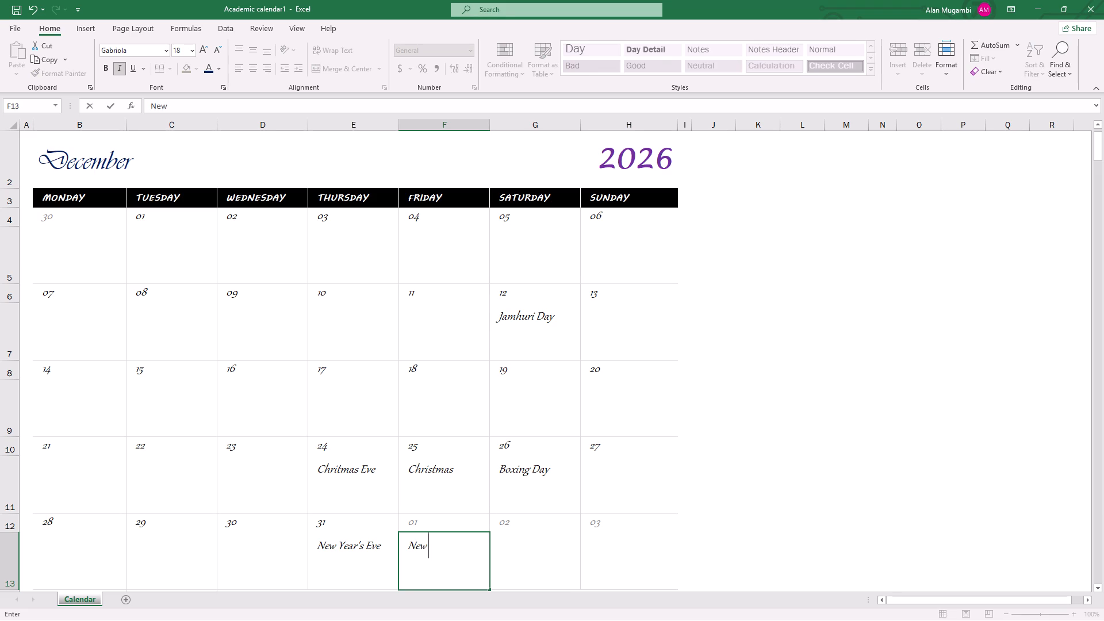
{"action": "key", "text": "shift+y"}
{"action": "type", "text": "ear"}
{"action": "type", "text": "'s"}
{"action": "key", "text": "space"}
{"action": "key", "text": "shift+d"}
{"action": "type", "text": "ay"}
Set the font colour of the date 12, above the Jamhuri Day note, to standard red.
{"action": "left_click", "coordinate": [507, 296]}
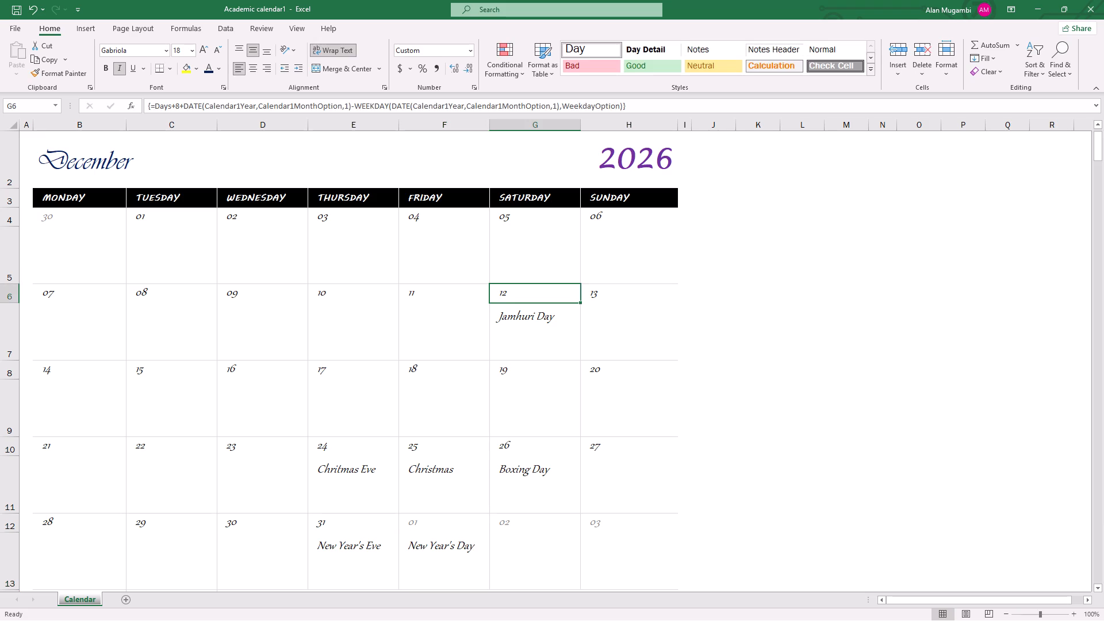
{"action": "right_click", "coordinate": [507, 296]}
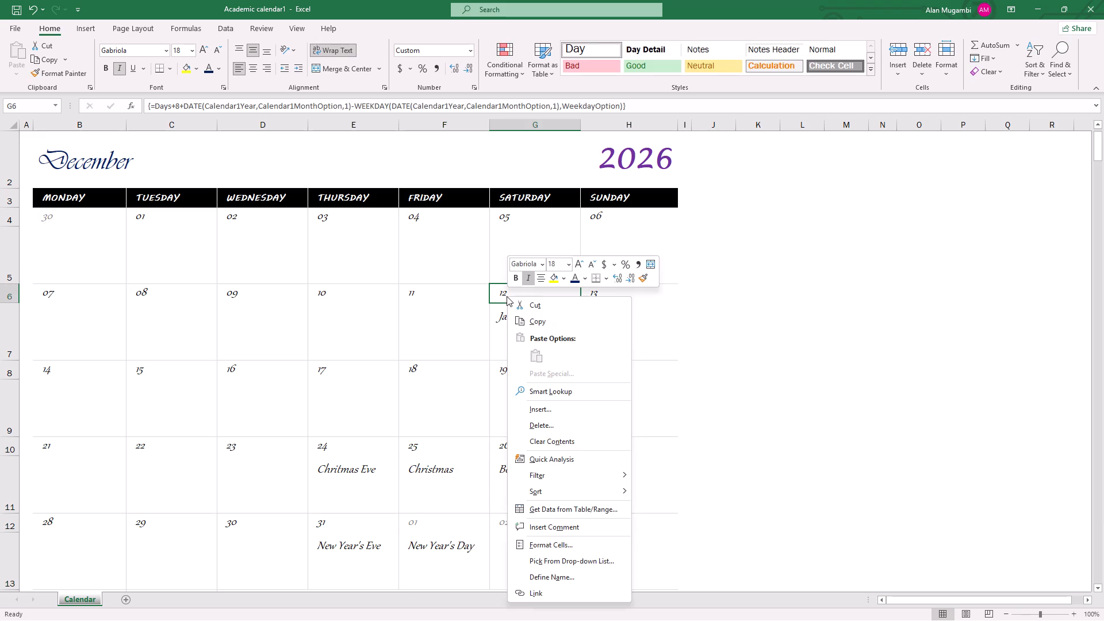
{"action": "left_click", "coordinate": [582, 277]}
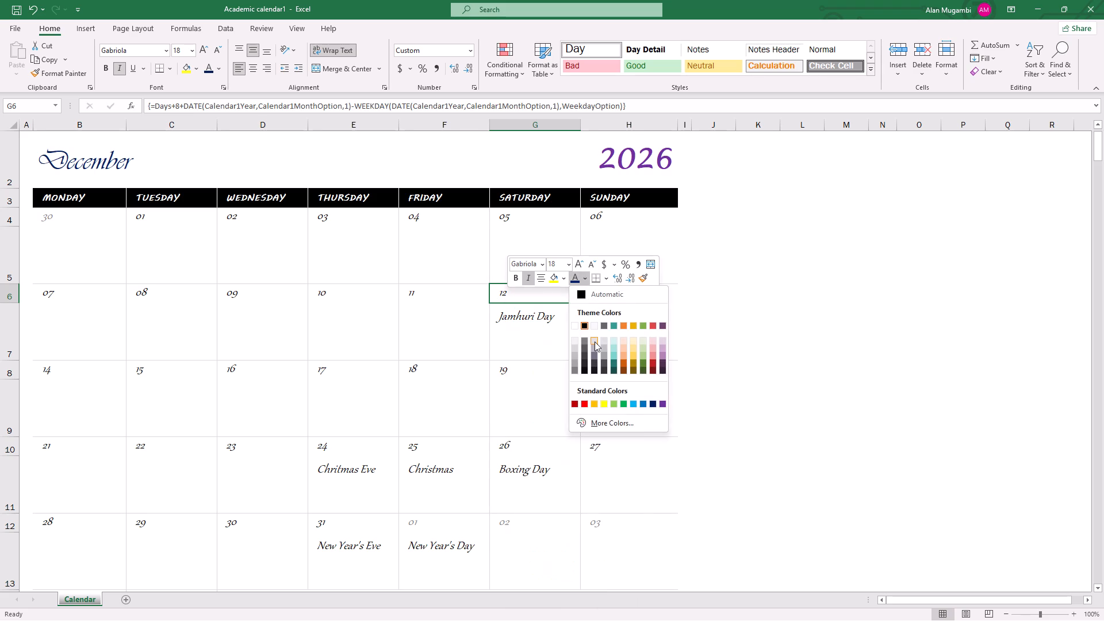
{"action": "left_click", "coordinate": [584, 402]}
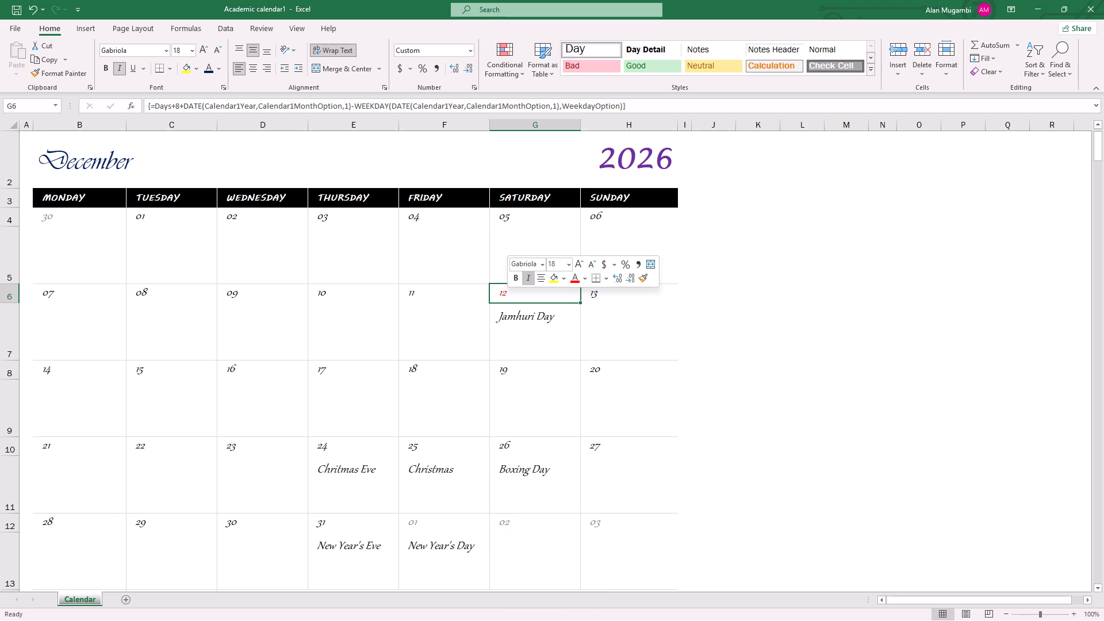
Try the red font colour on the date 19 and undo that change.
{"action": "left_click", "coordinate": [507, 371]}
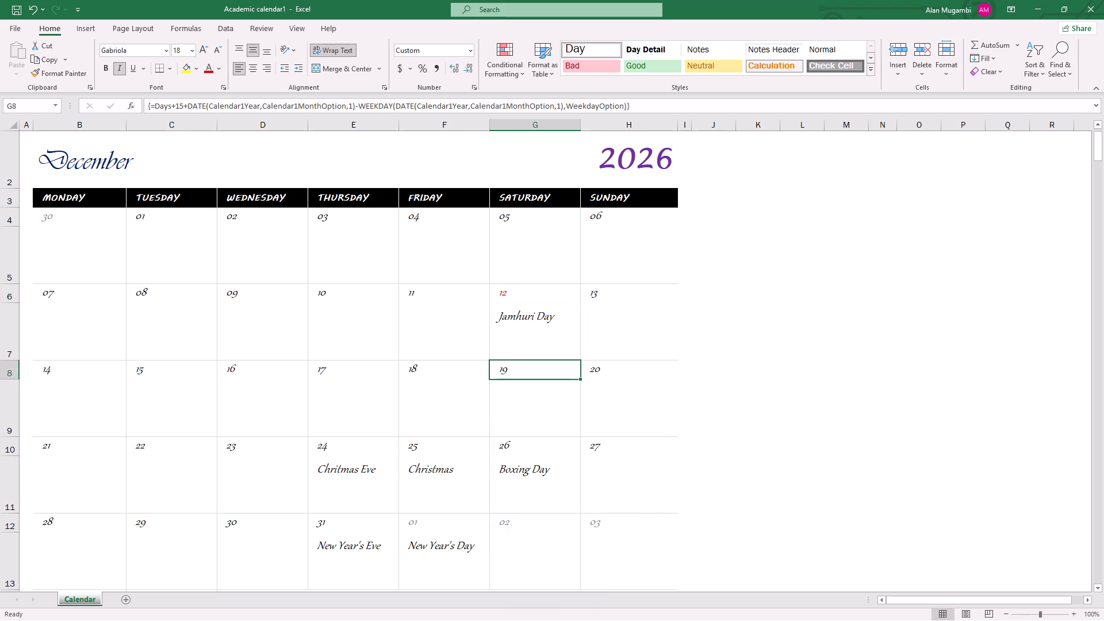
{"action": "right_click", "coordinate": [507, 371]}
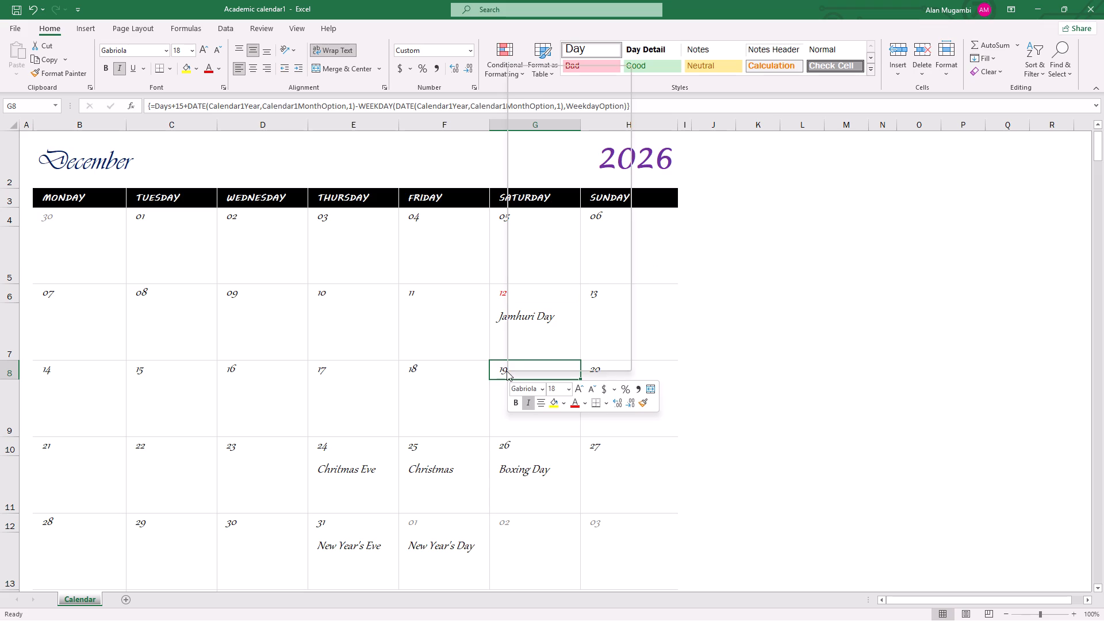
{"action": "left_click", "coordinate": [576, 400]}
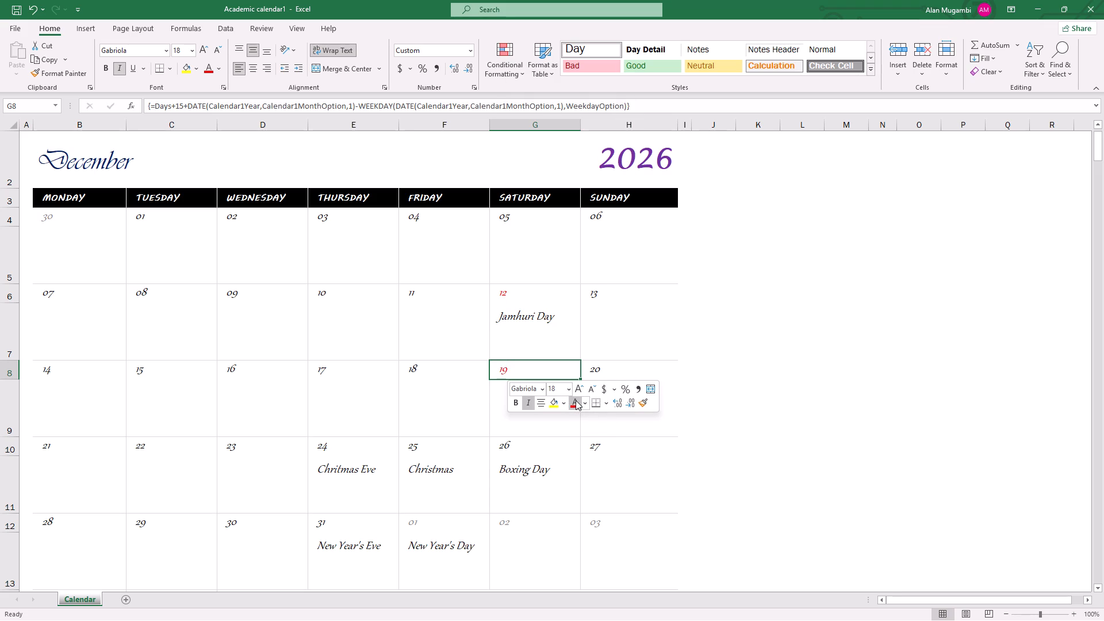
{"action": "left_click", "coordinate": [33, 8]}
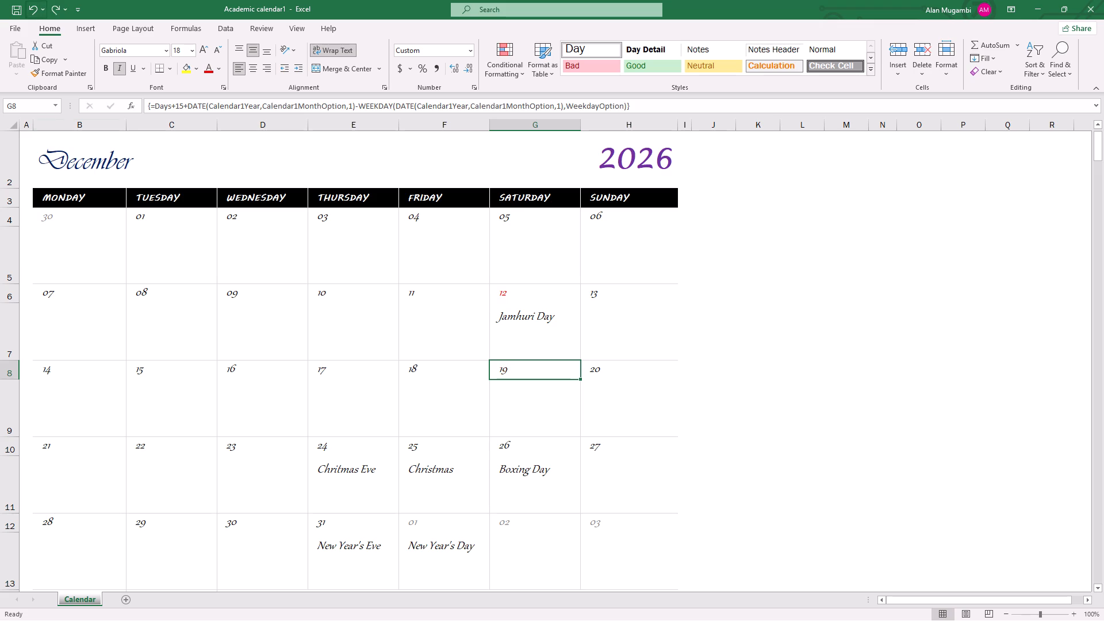
Apply the red font colour to the dates 24, 26 and 25 above the Christmas and Boxing Day notes.
{"action": "left_click", "coordinate": [323, 446]}
{"action": "right_click", "coordinate": [323, 446]}
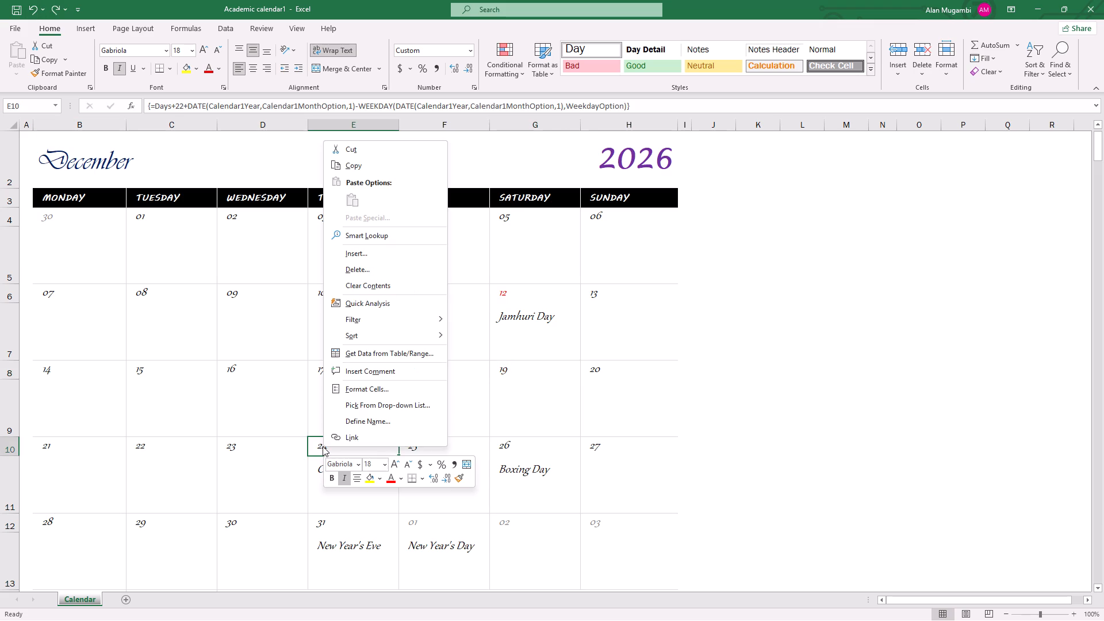
{"action": "left_click", "coordinate": [389, 477]}
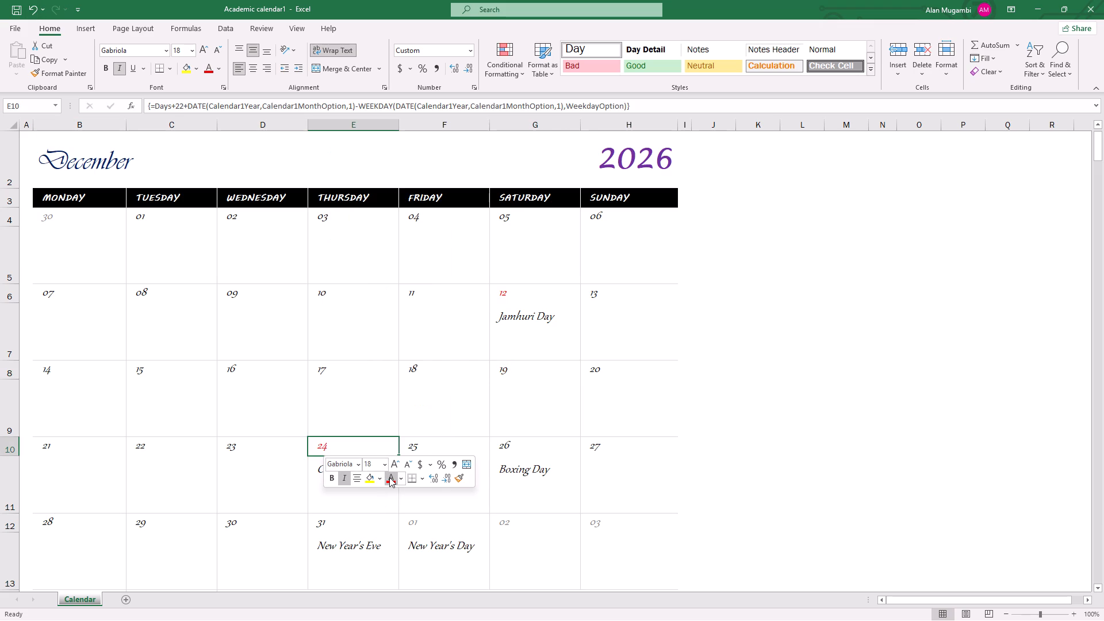
{"action": "left_click", "coordinate": [505, 447]}
{"action": "right_click", "coordinate": [505, 447]}
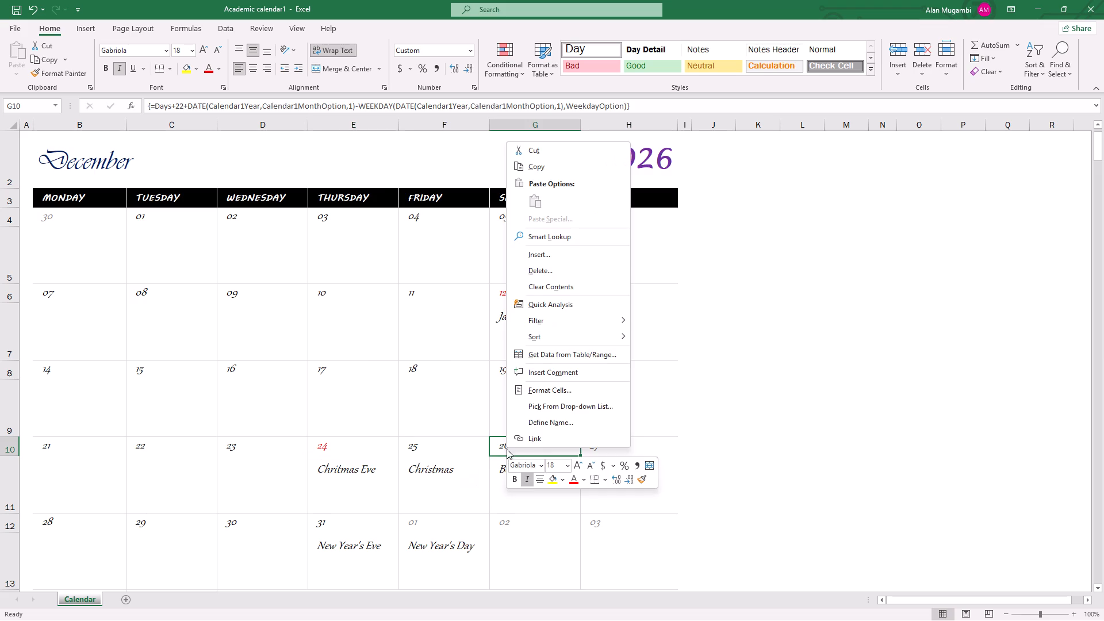
{"action": "left_click", "coordinate": [572, 479]}
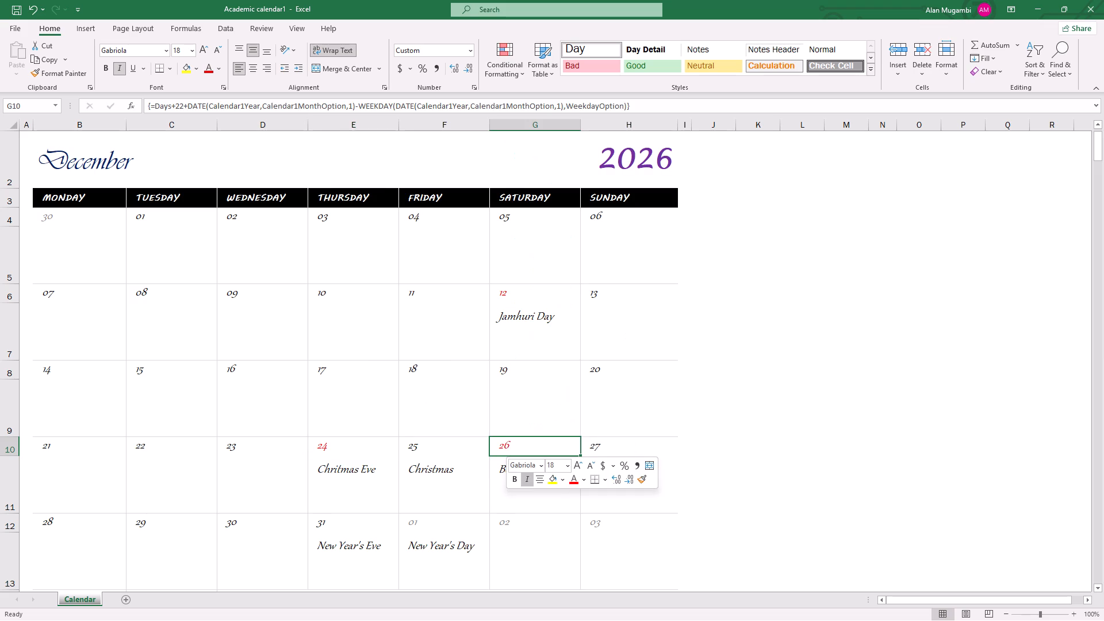
{"action": "left_click", "coordinate": [408, 447]}
{"action": "right_click", "coordinate": [408, 447]}
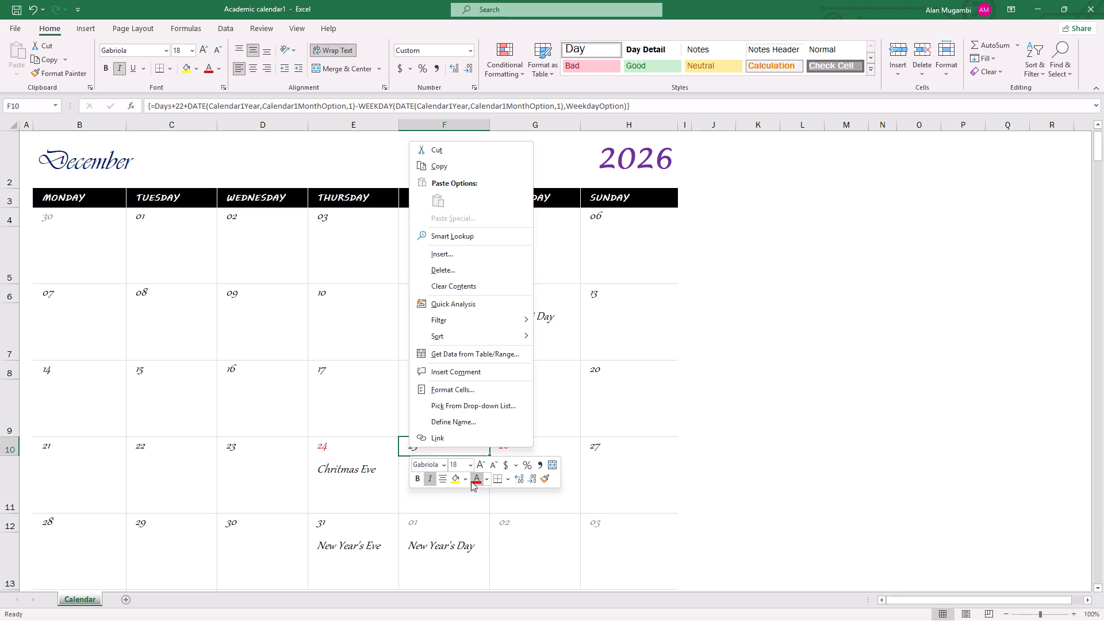
{"action": "left_click", "coordinate": [471, 481]}
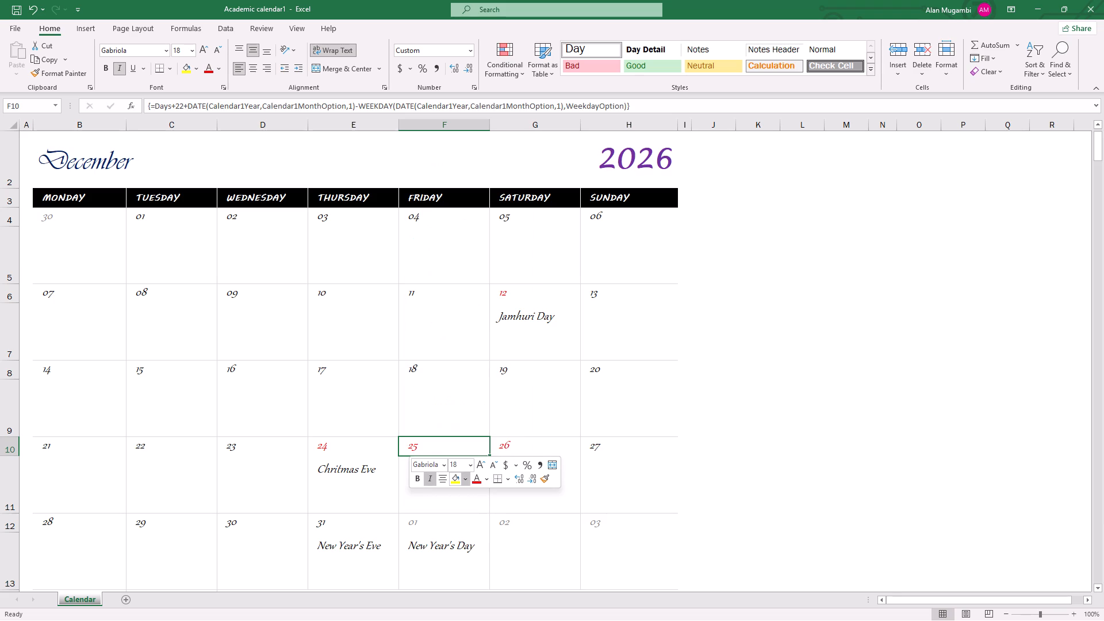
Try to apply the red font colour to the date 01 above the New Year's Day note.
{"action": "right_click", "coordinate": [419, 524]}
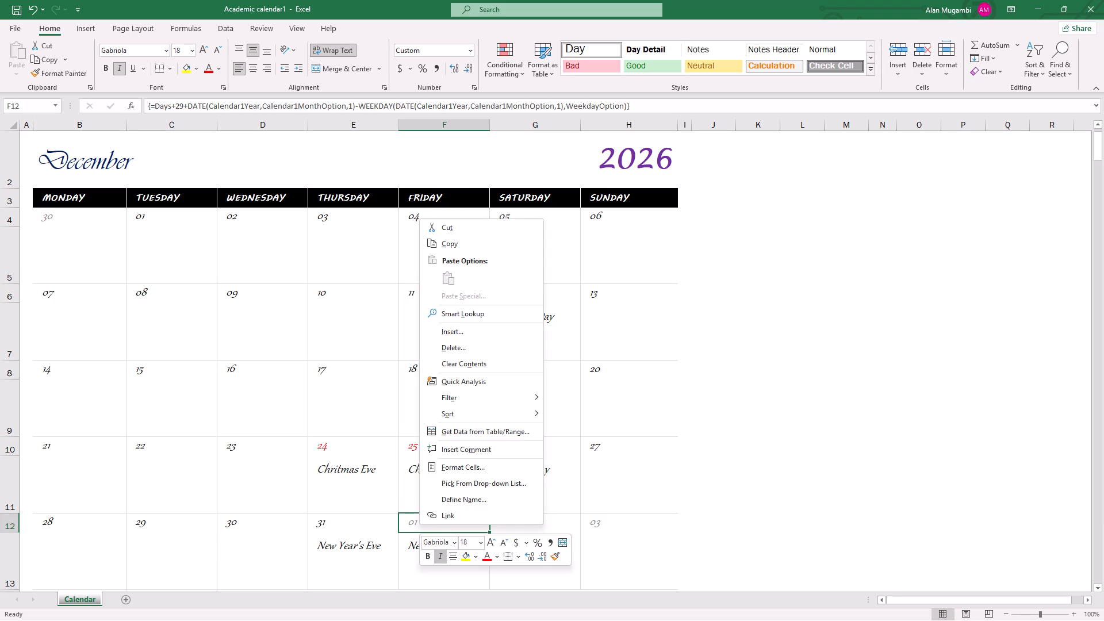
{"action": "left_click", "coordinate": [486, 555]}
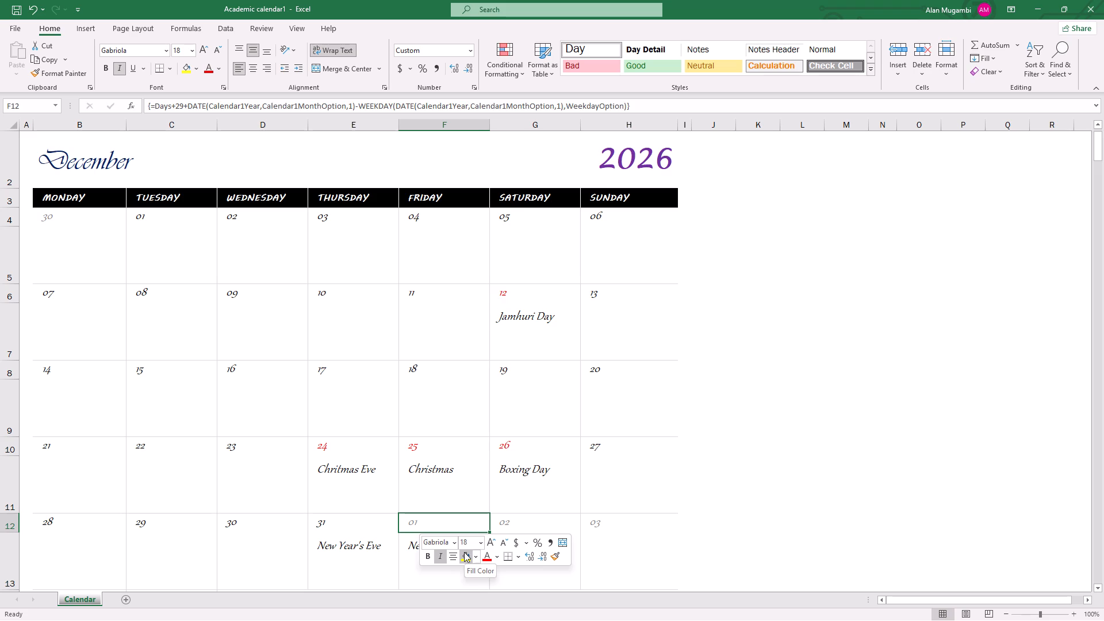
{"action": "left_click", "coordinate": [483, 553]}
Apply the red font colour to the date 31 above the New Year's Eve note.
{"action": "right_click", "coordinate": [323, 523]}
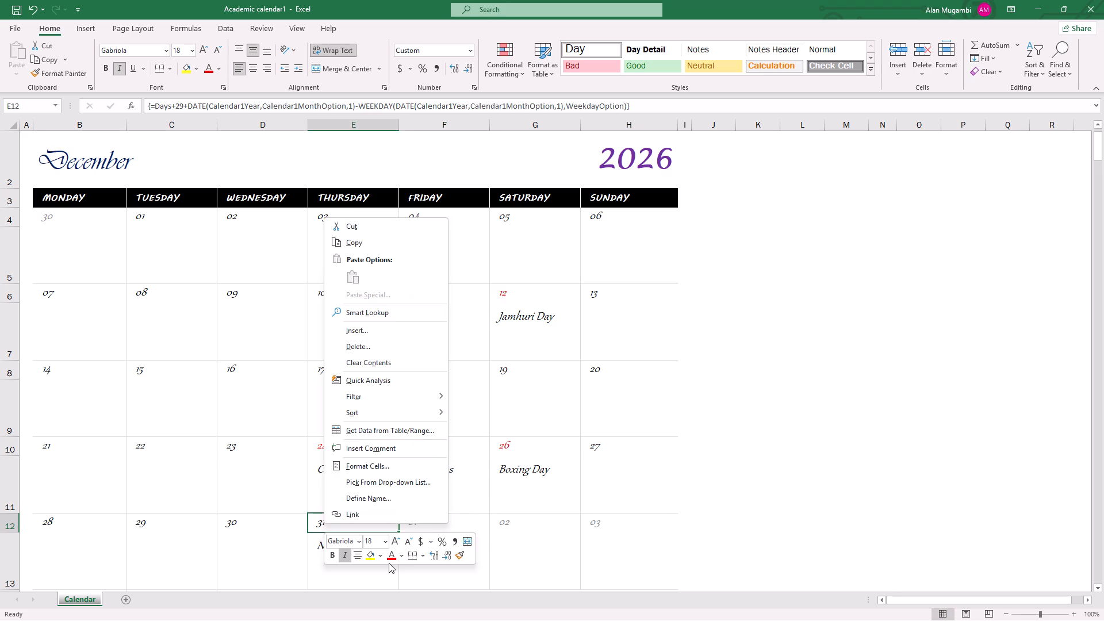
{"action": "left_click", "coordinate": [389, 556]}
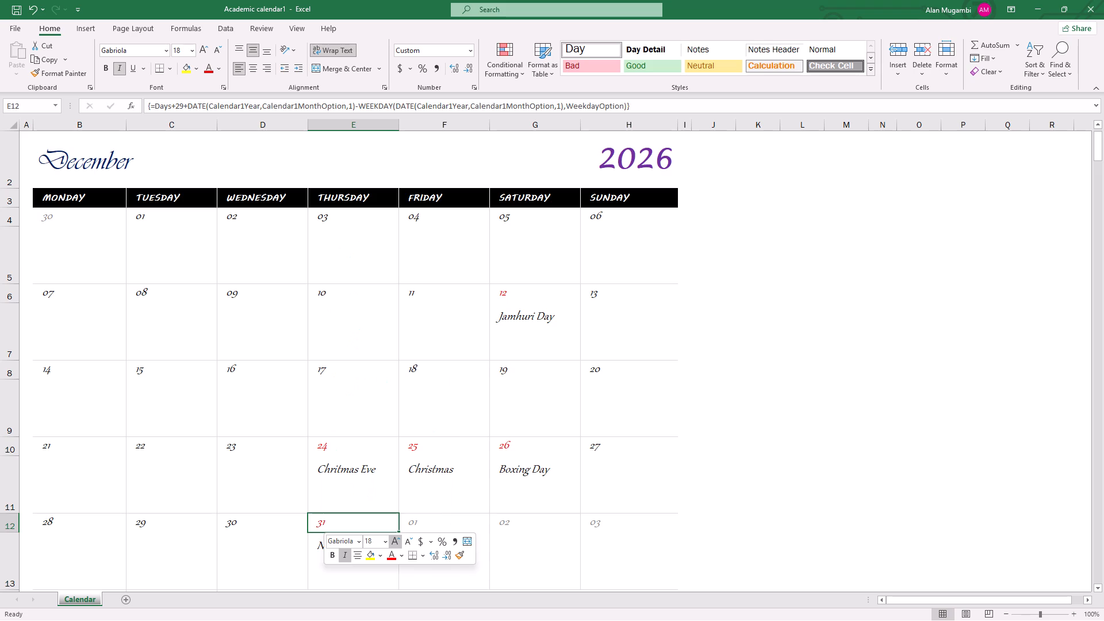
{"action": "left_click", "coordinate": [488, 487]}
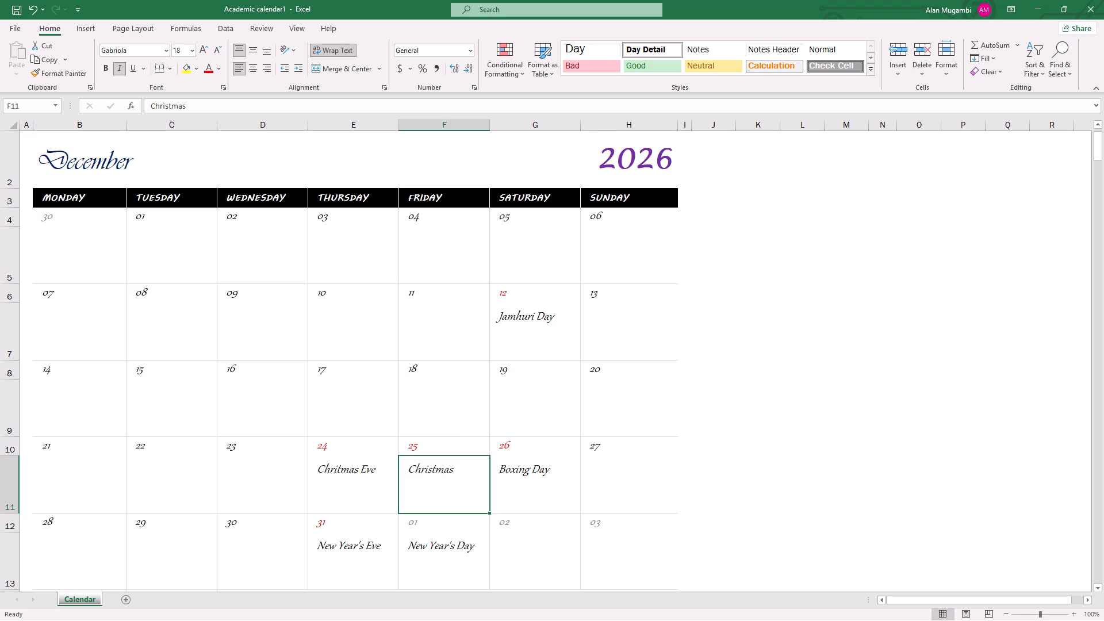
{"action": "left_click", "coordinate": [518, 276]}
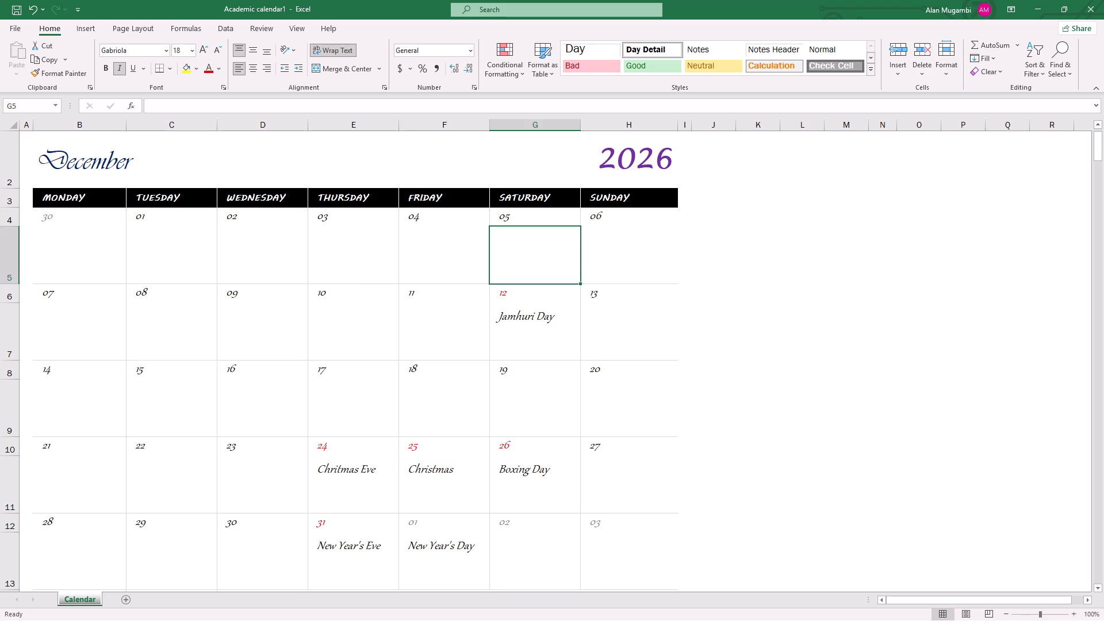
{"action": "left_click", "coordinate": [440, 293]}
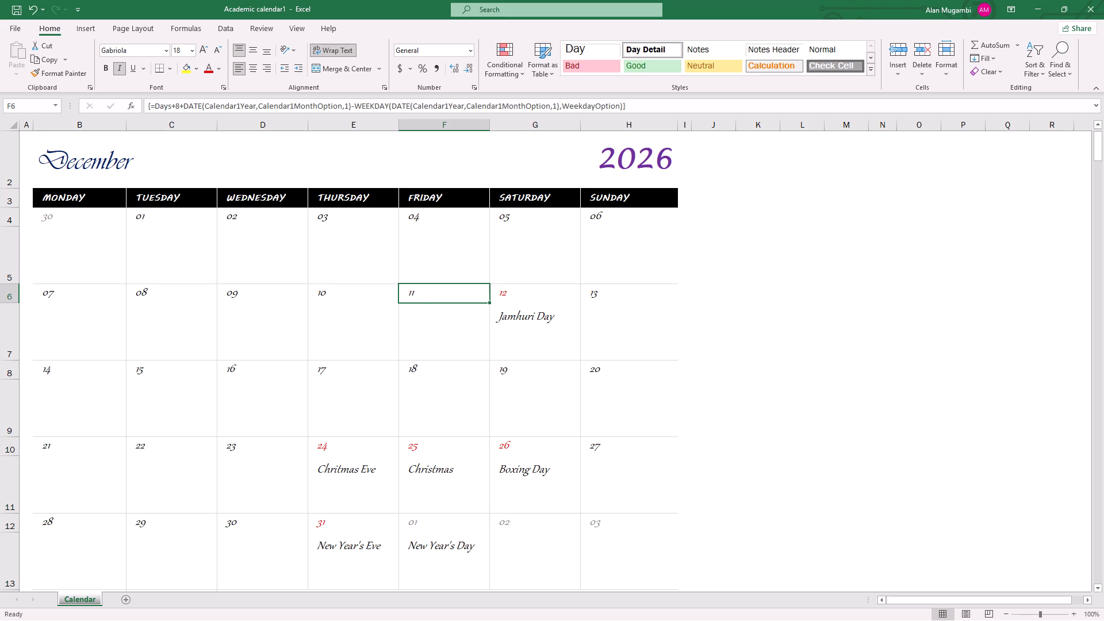
Open the font colour choices for the "Jamhuri Day" note under the 12th.
{"action": "left_click", "coordinate": [532, 322]}
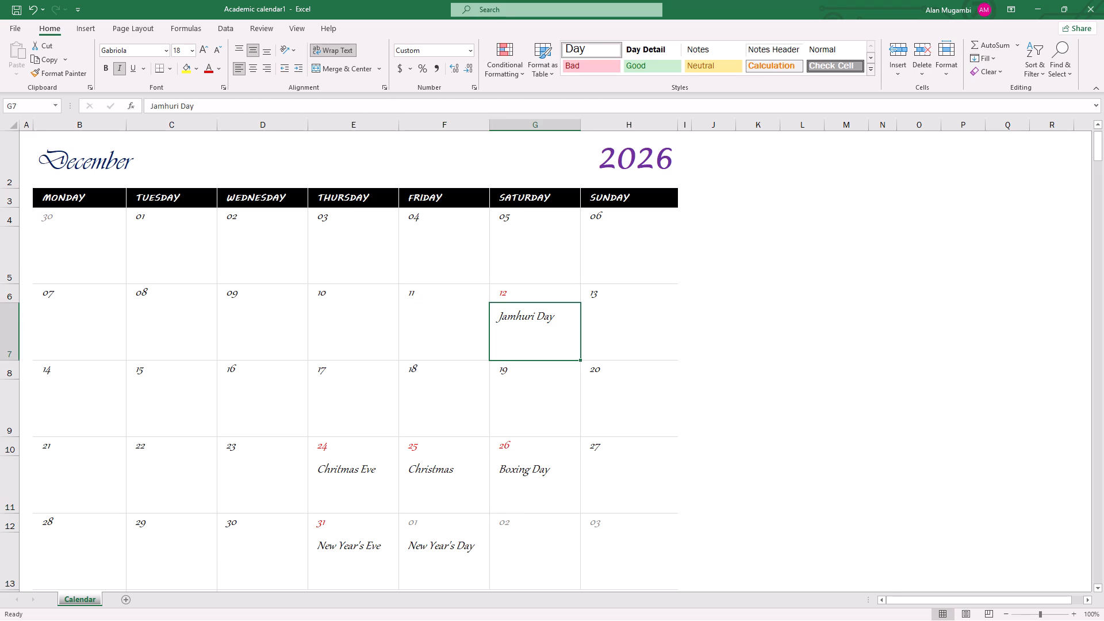
{"action": "right_click", "coordinate": [532, 322]}
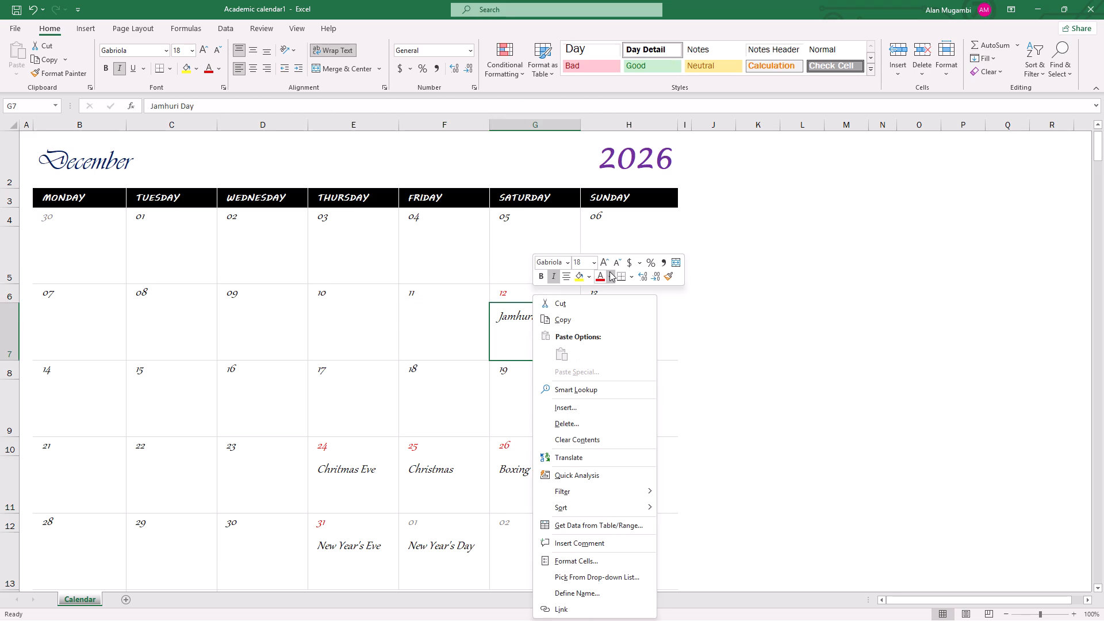
{"action": "left_click", "coordinate": [609, 272]}
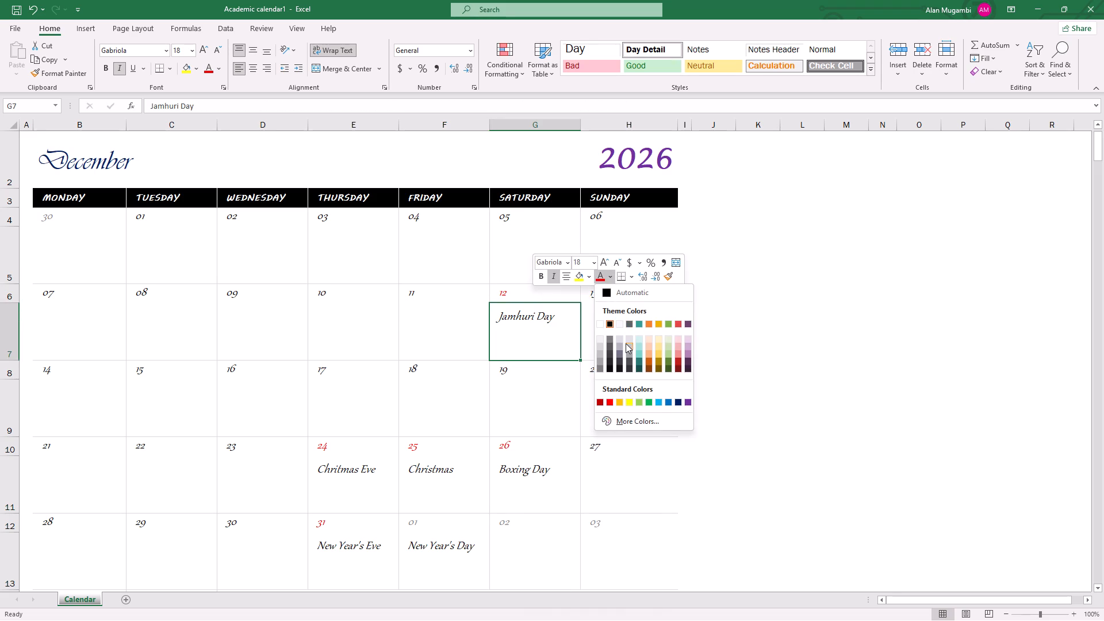
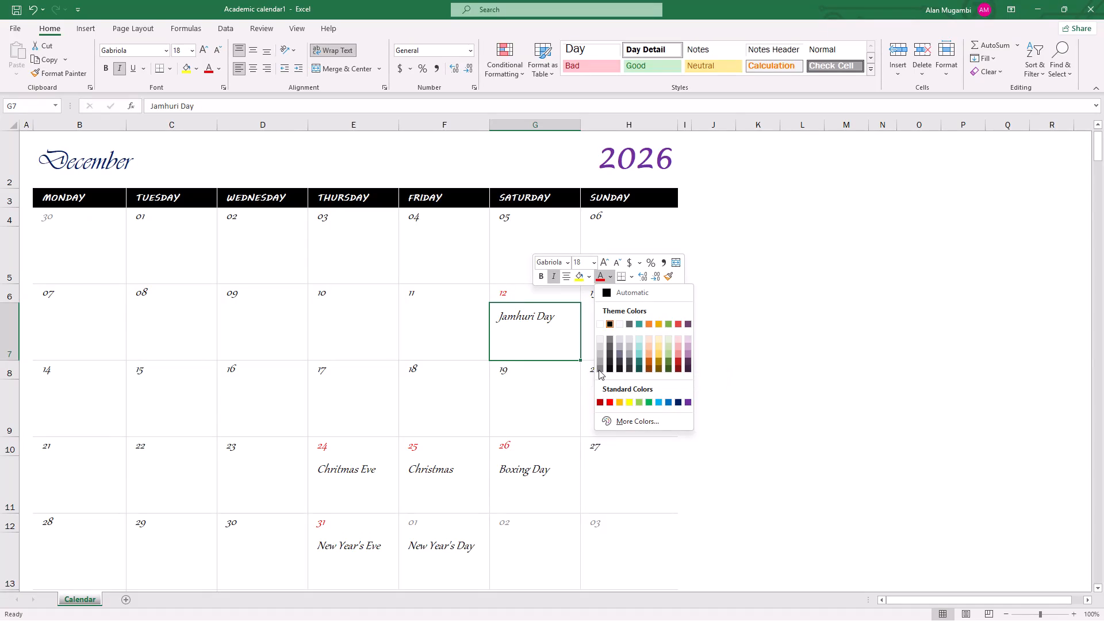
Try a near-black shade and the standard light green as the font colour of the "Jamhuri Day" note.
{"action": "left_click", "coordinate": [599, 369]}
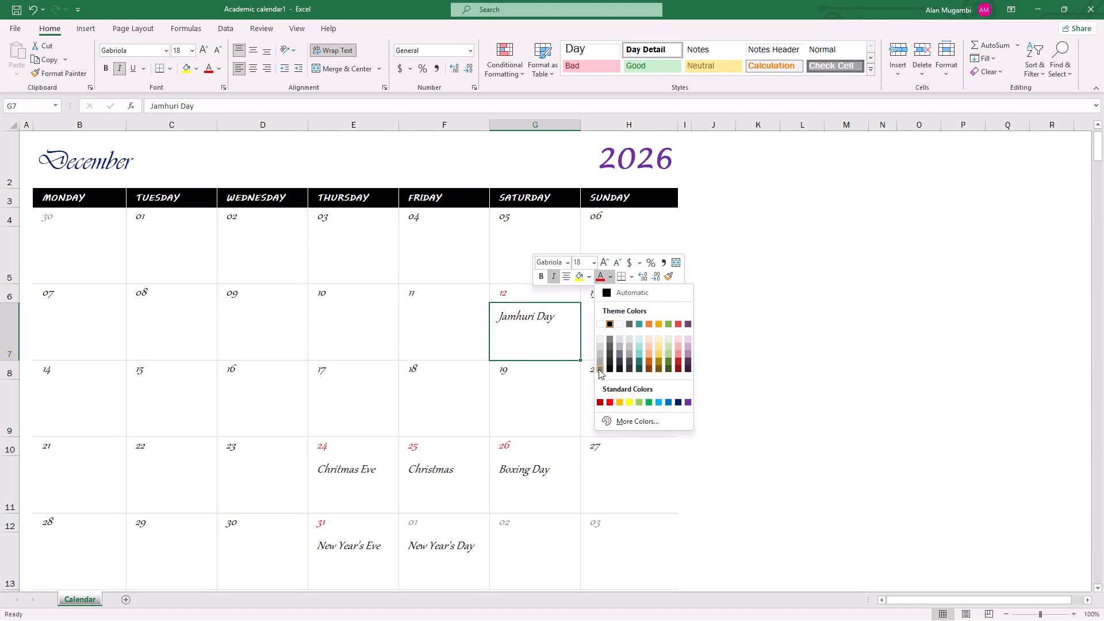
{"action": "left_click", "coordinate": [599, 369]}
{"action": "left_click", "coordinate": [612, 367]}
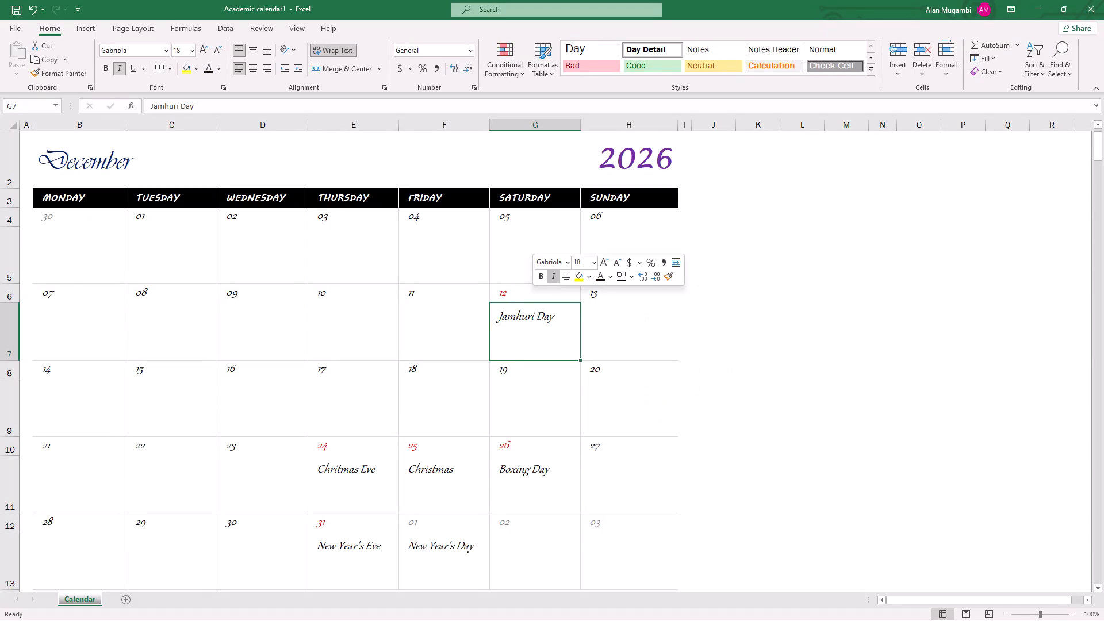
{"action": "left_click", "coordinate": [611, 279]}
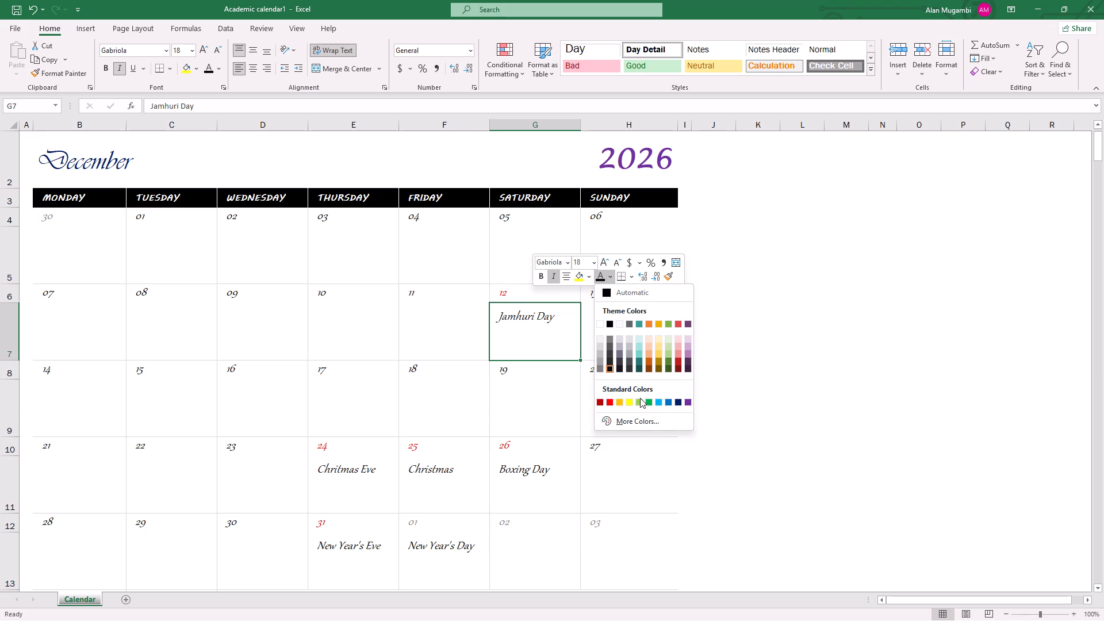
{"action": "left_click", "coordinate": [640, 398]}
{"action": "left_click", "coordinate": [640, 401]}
Set the font colour of the "Jamhuri Day" note under the 12th to a dark teal theme shade.
{"action": "left_click", "coordinate": [611, 279]}
{"action": "left_click", "coordinate": [640, 360]}
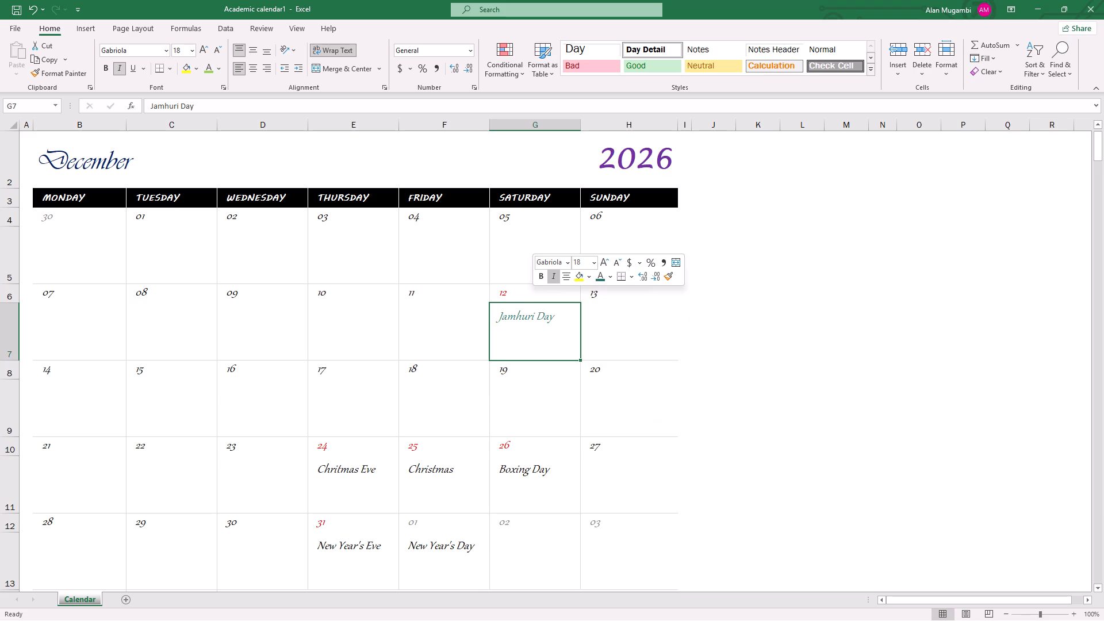
Apply the same dark teal font colour to the Boxing Day, New Year's Day, New Year's Eve, Christmas Eve and Christmas notes.
{"action": "left_click", "coordinate": [517, 470]}
{"action": "right_click", "coordinate": [517, 470]}
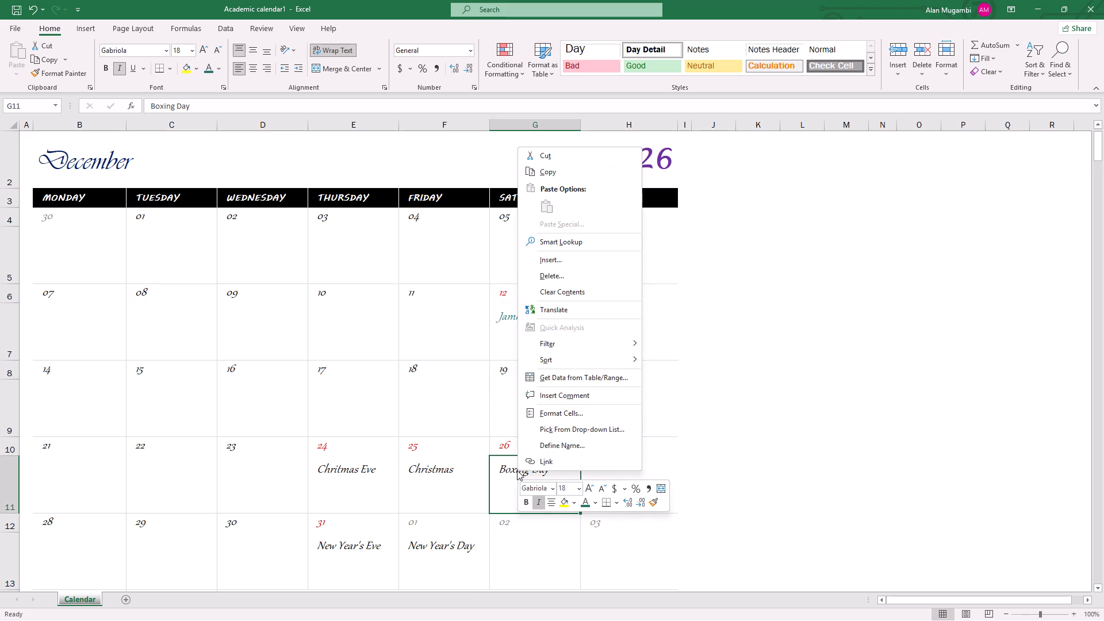
{"action": "left_click", "coordinate": [581, 503]}
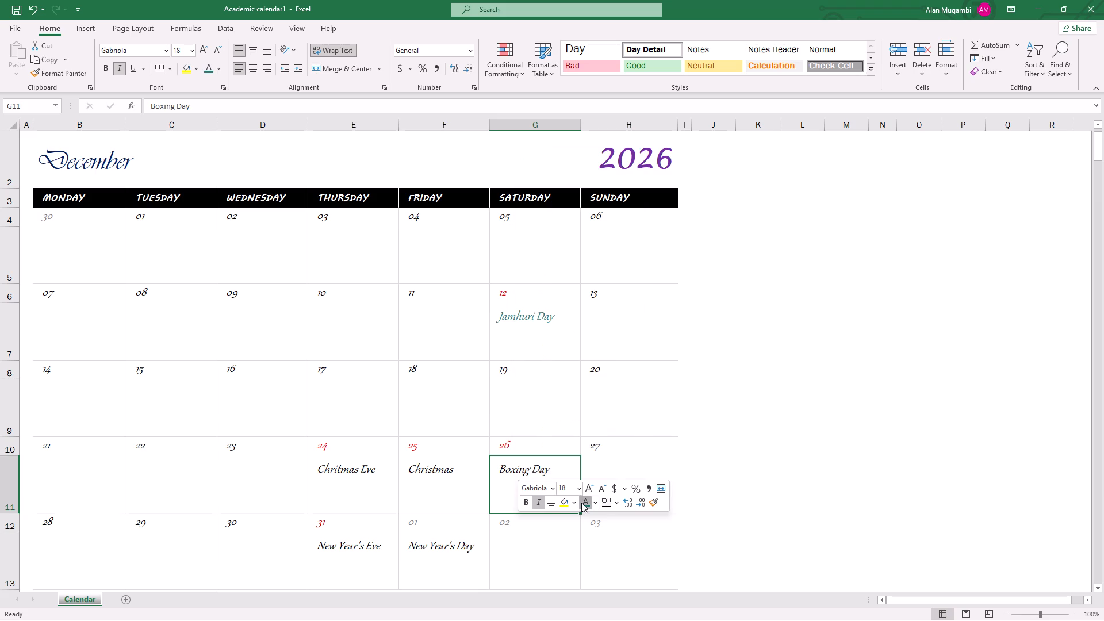
{"action": "right_click", "coordinate": [430, 549]}
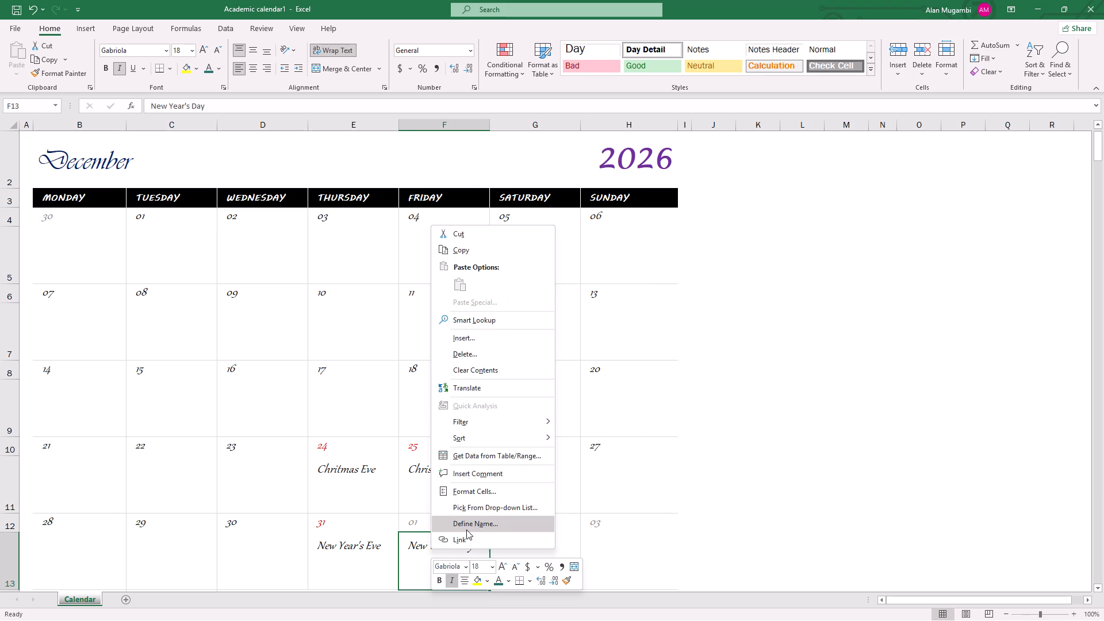
{"action": "left_click", "coordinate": [497, 580]}
{"action": "right_click", "coordinate": [366, 547]}
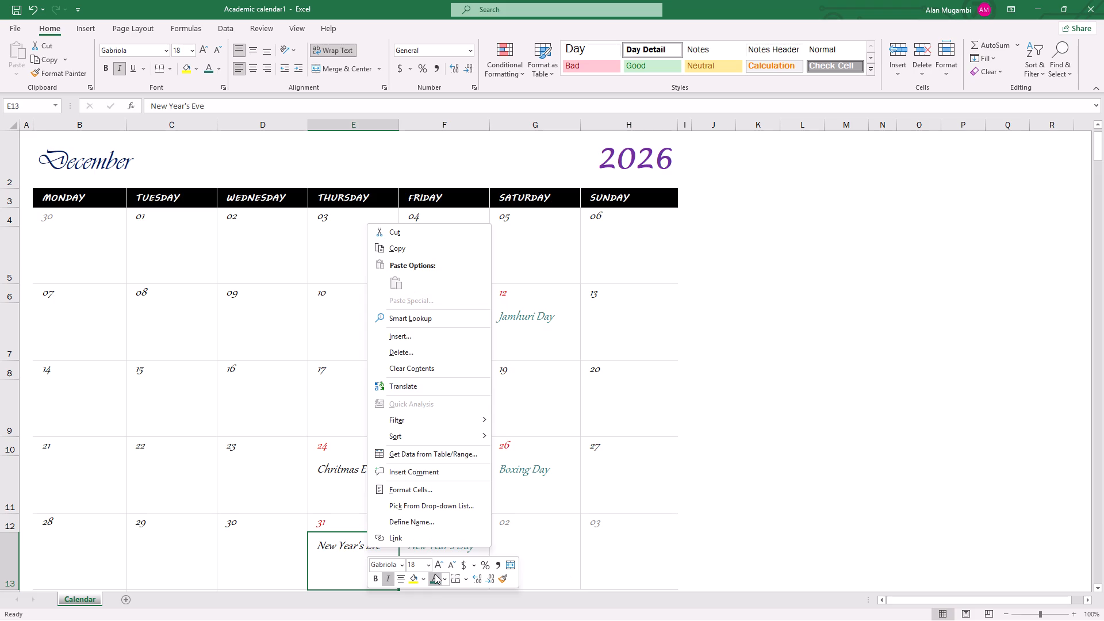
{"action": "left_click", "coordinate": [435, 574]}
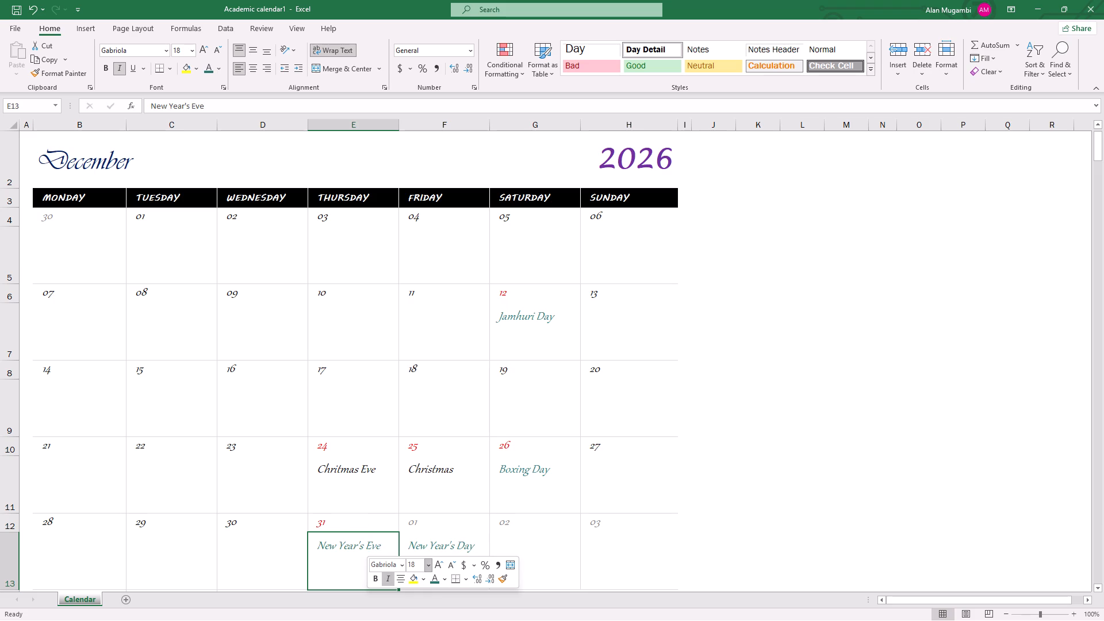
{"action": "right_click", "coordinate": [367, 467]}
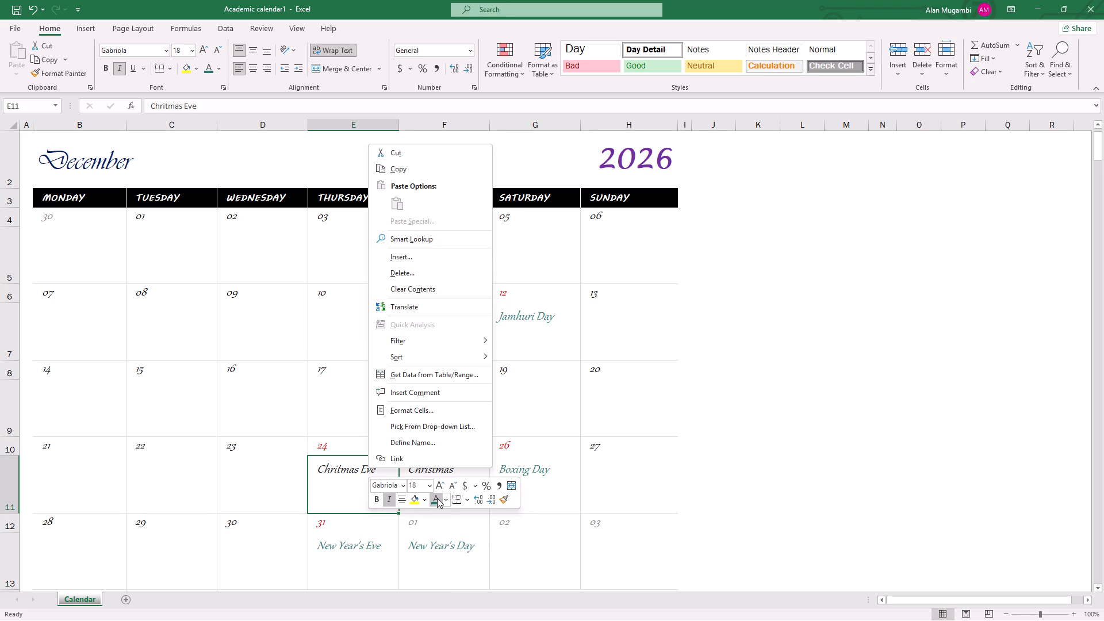
{"action": "left_click", "coordinate": [437, 498]}
{"action": "left_click", "coordinate": [438, 470]}
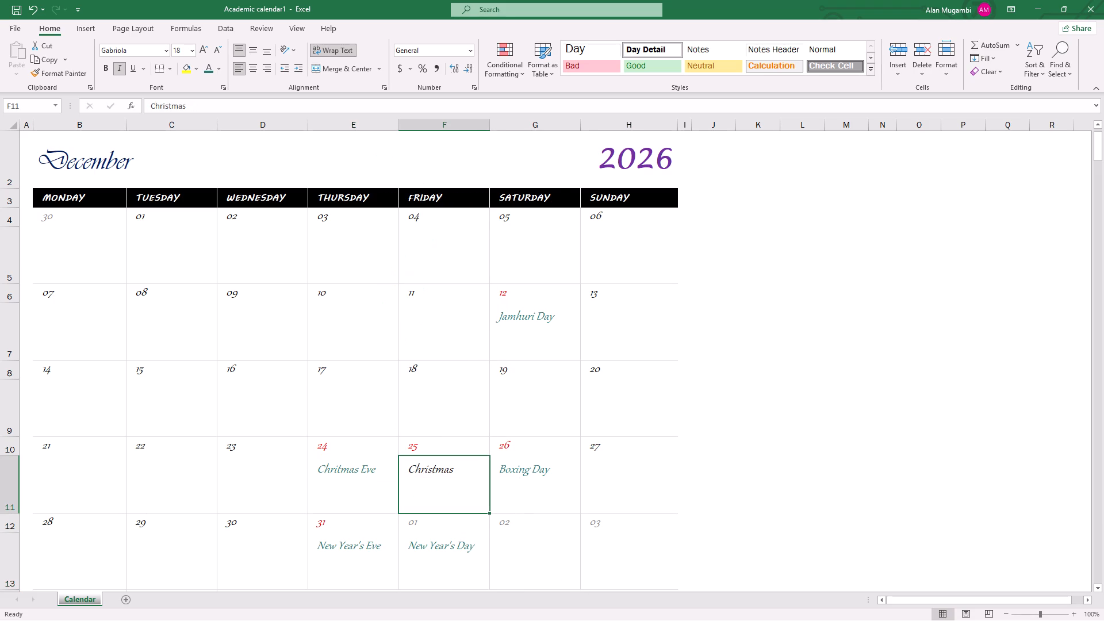
{"action": "right_click", "coordinate": [438, 470]}
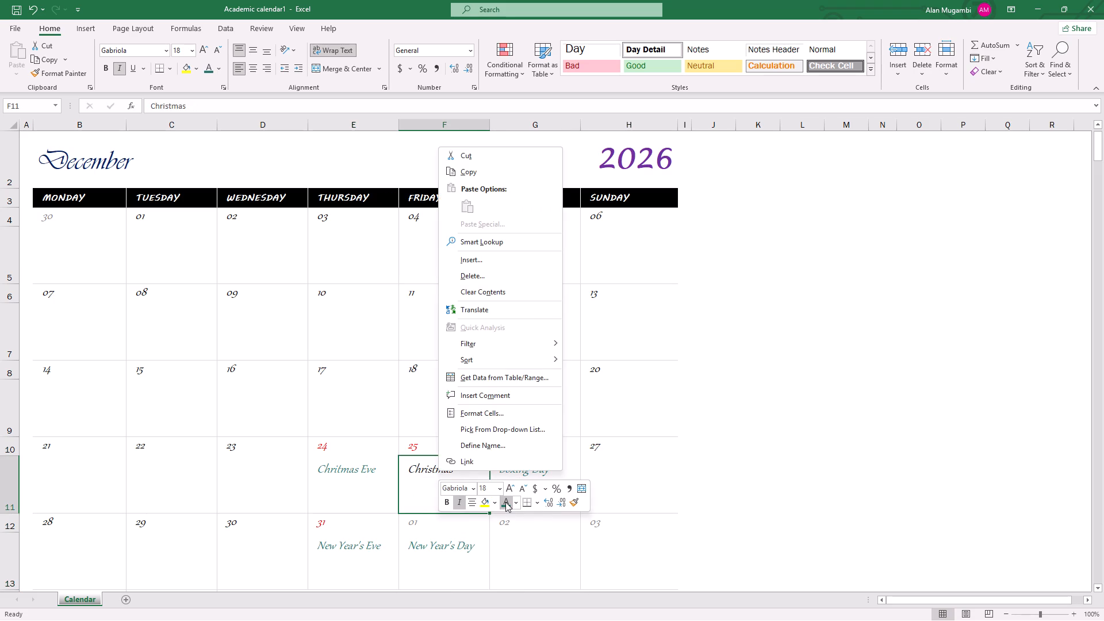
{"action": "left_click", "coordinate": [505, 502]}
{"action": "left_click_drag", "start_coordinate": [505, 502], "coordinate": [534, 470]}
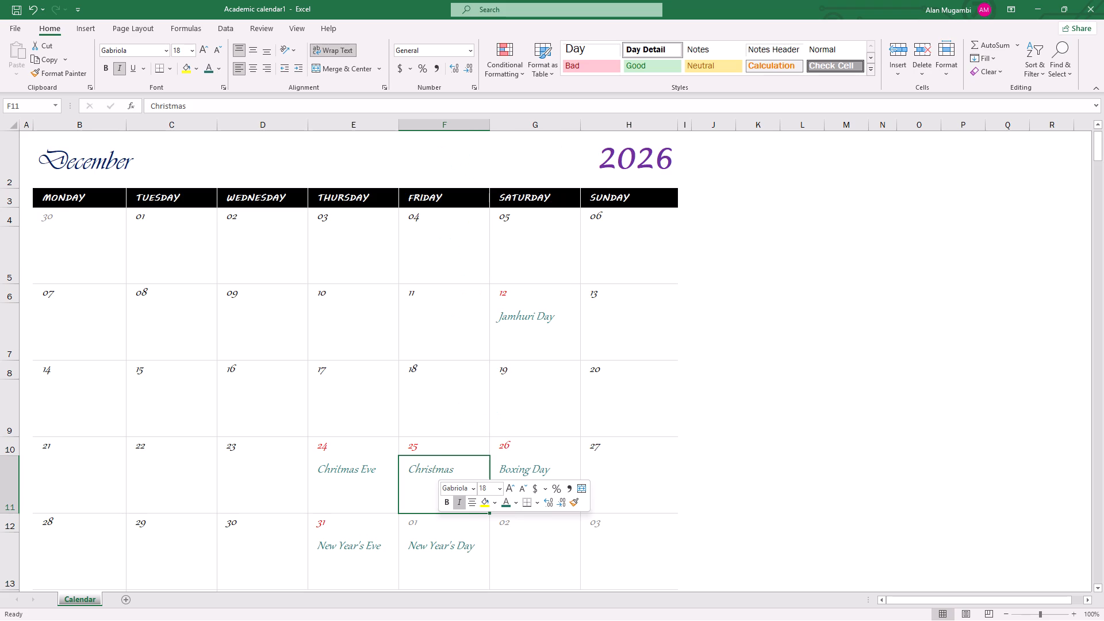
{"action": "left_click", "coordinate": [534, 470]}
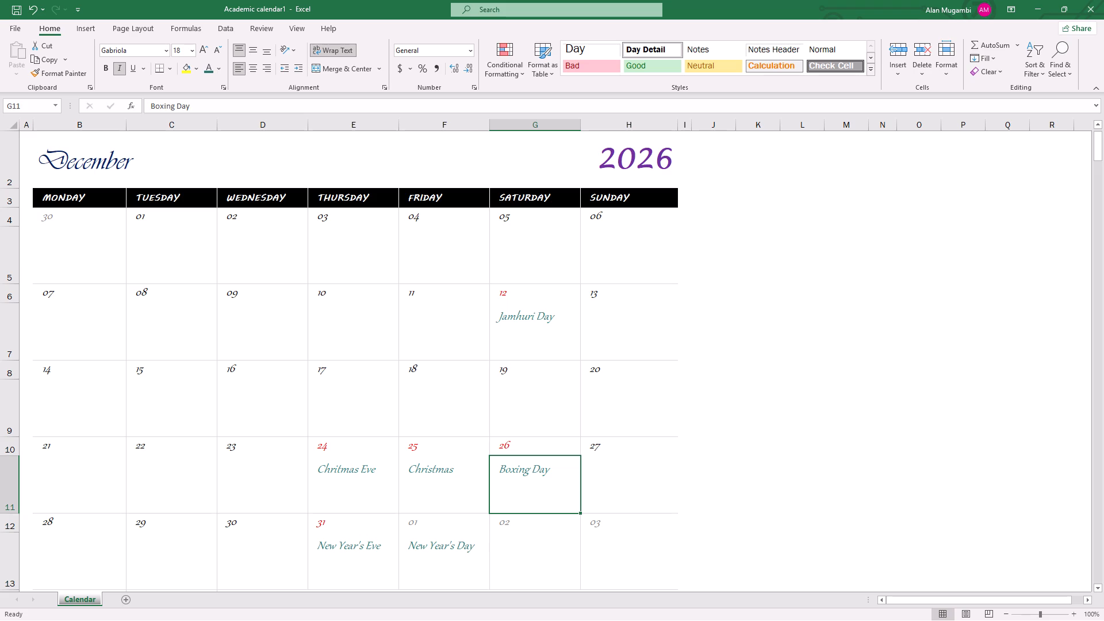
Set the font size of the "December" heading to 48.
{"action": "right_click", "coordinate": [82, 166]}
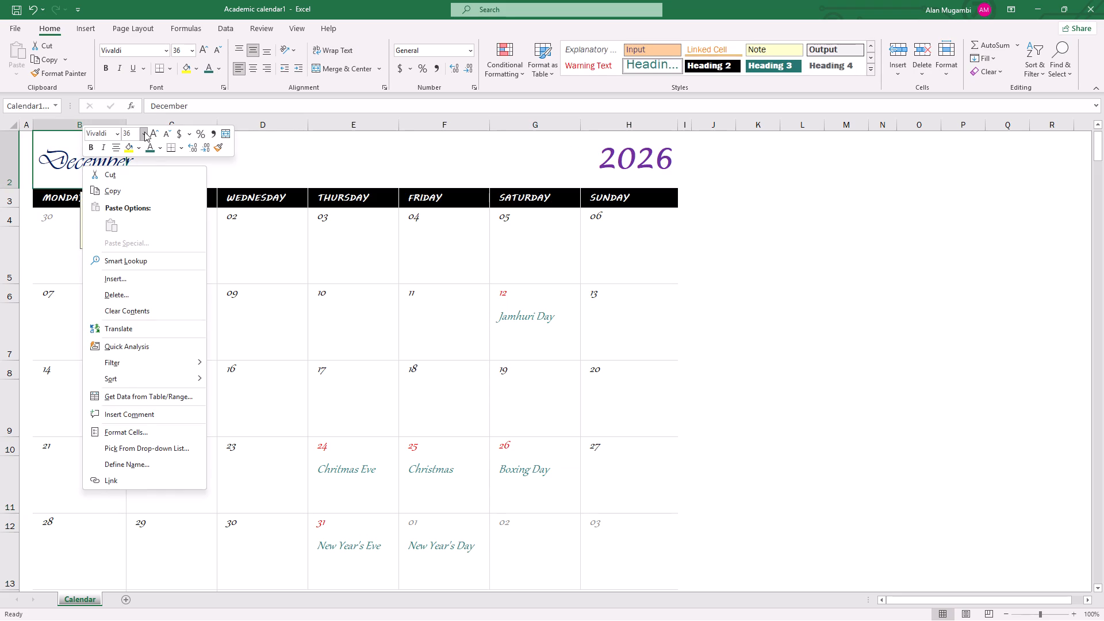
{"action": "left_click", "coordinate": [143, 132]}
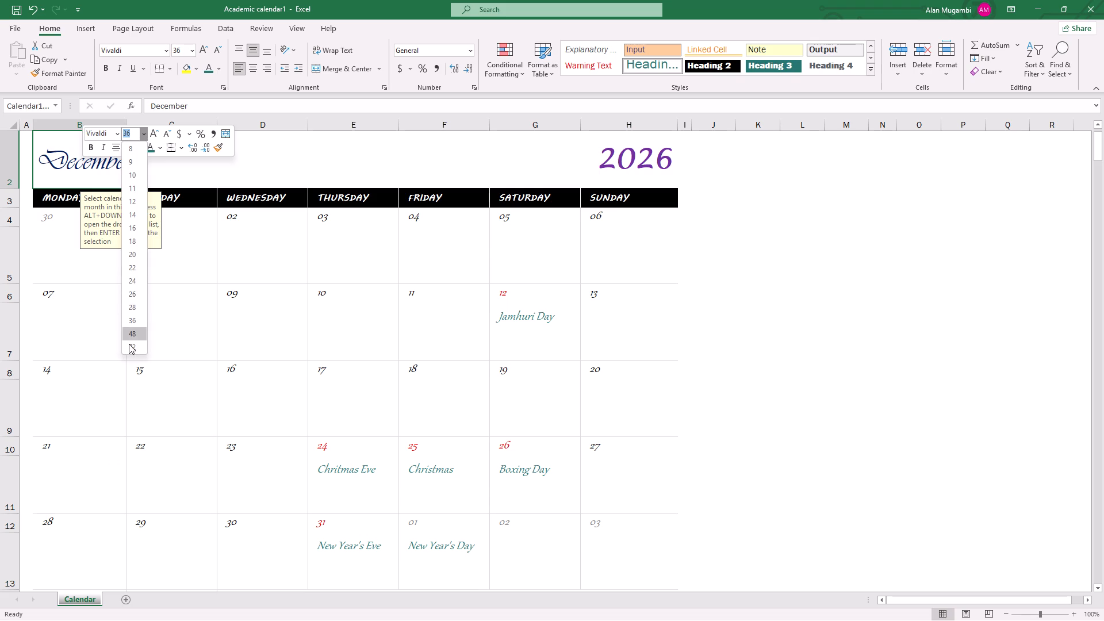
{"action": "left_click", "coordinate": [131, 334]}
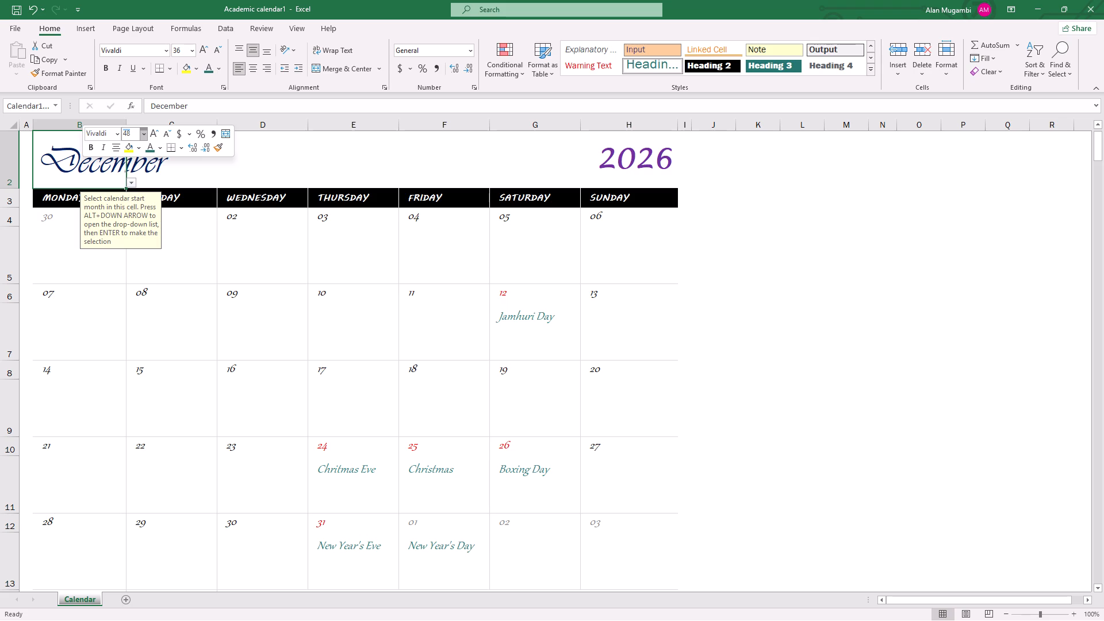
Set the font size of the year 2026 in the calendar heading to 20.
{"action": "right_click", "coordinate": [631, 165]}
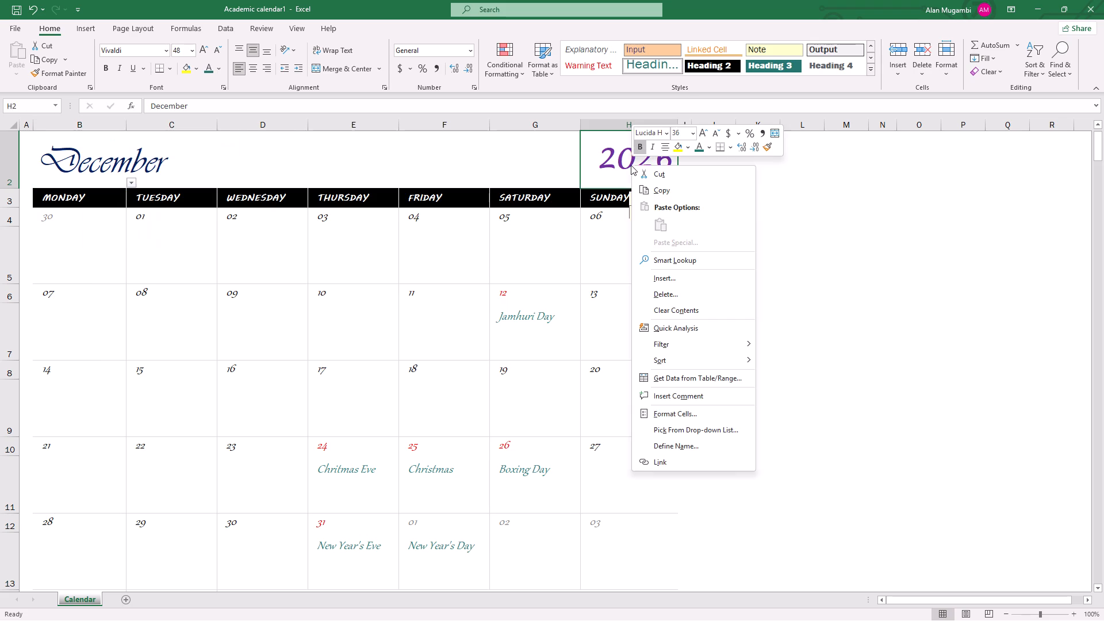
{"action": "left_click", "coordinate": [689, 134]}
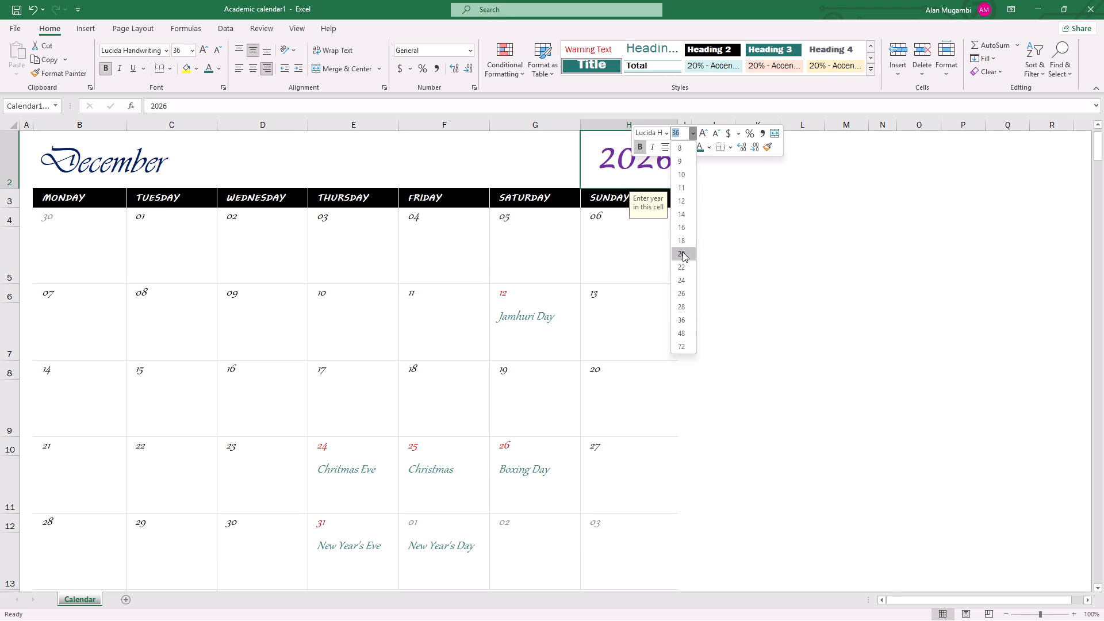
{"action": "left_click", "coordinate": [683, 252]}
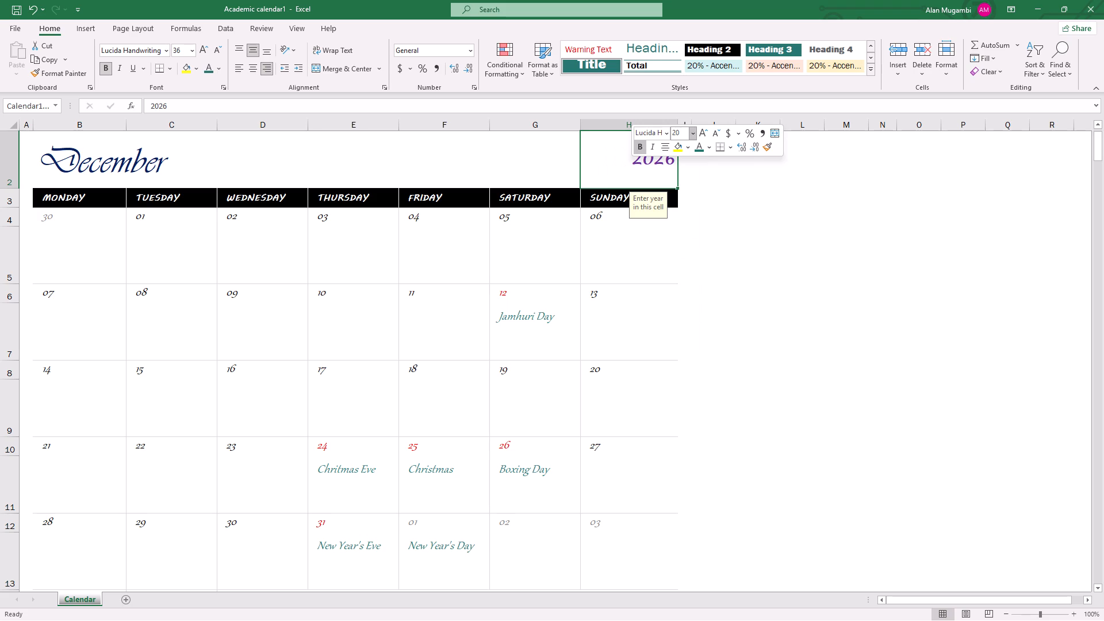
{"action": "left_click", "coordinate": [683, 252]}
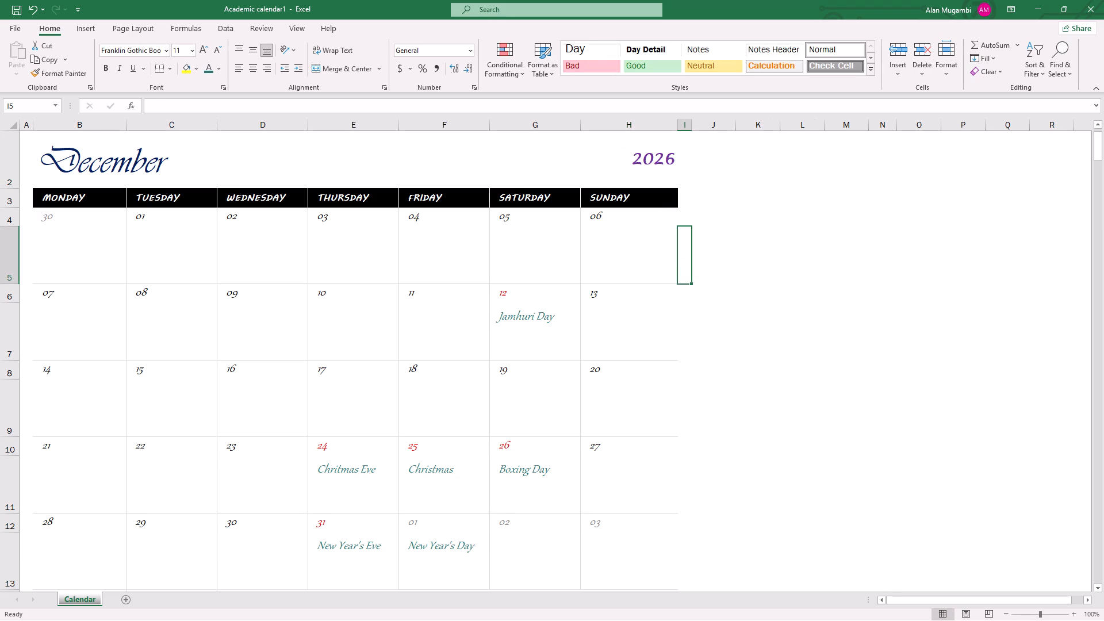
Try left and right alignment for the year 2026, and settle on centring it horizontally in its cell.
{"action": "left_click", "coordinate": [661, 160]}
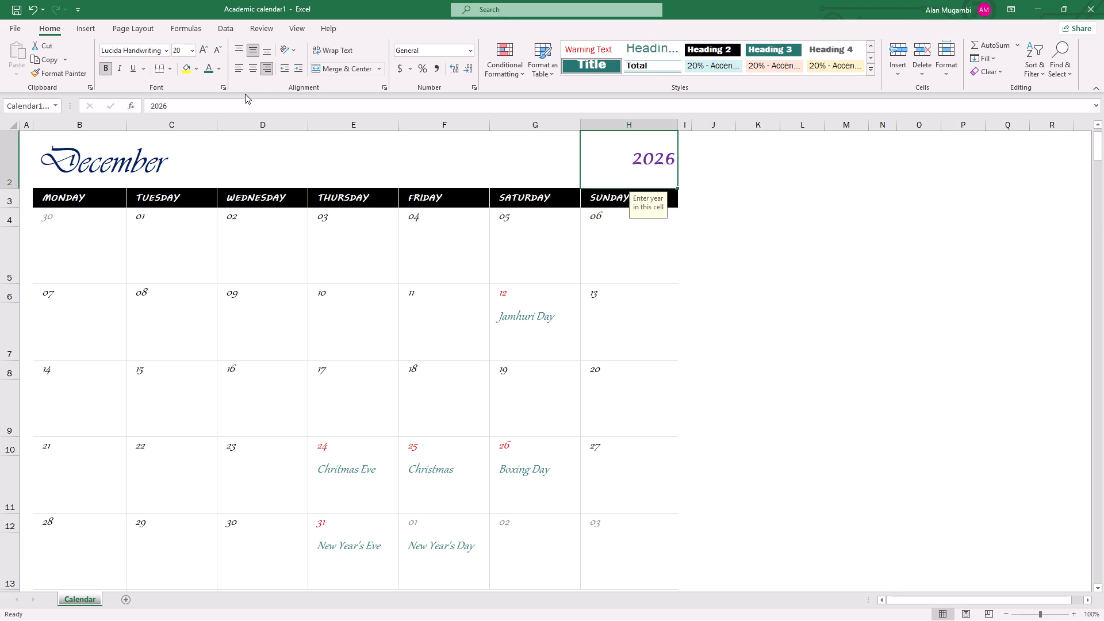
{"action": "left_click", "coordinate": [237, 68]}
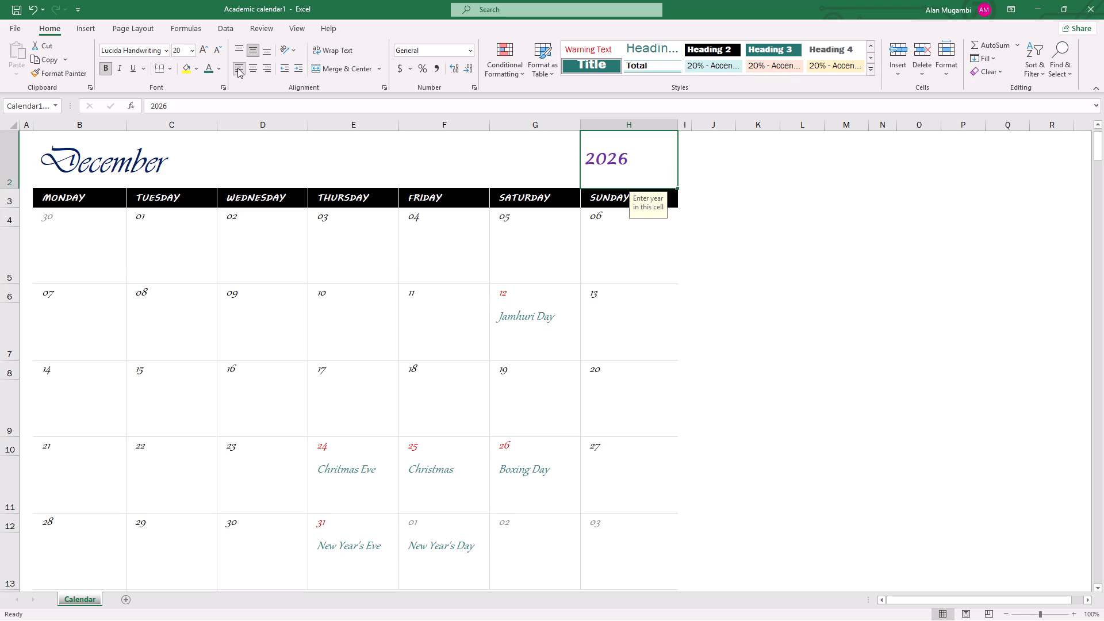
{"action": "left_click", "coordinate": [263, 66]}
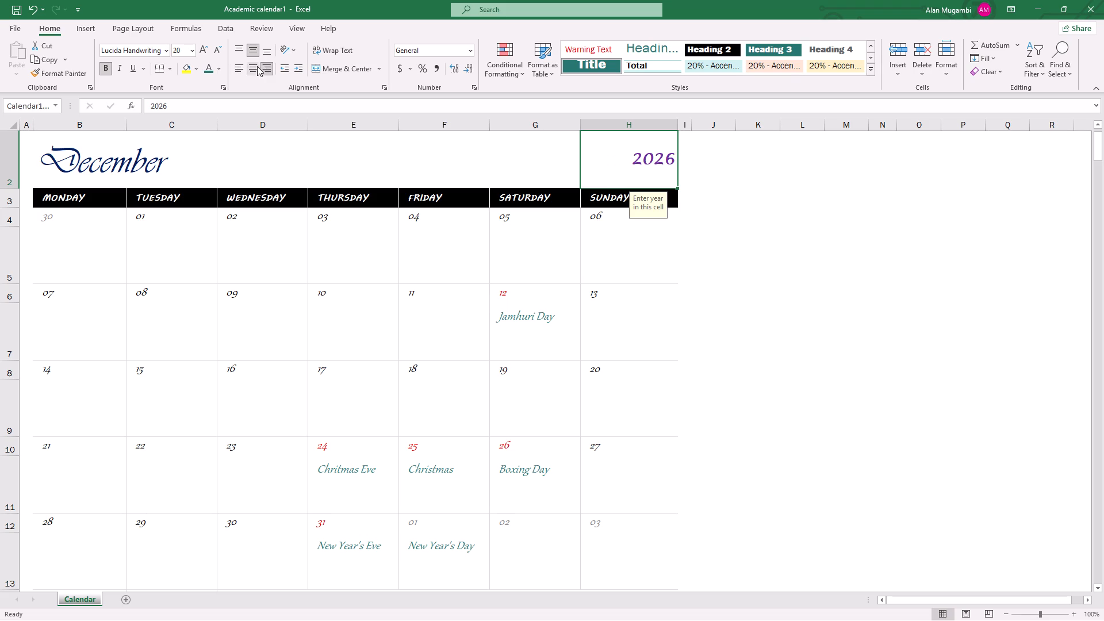
{"action": "left_click", "coordinate": [251, 66]}
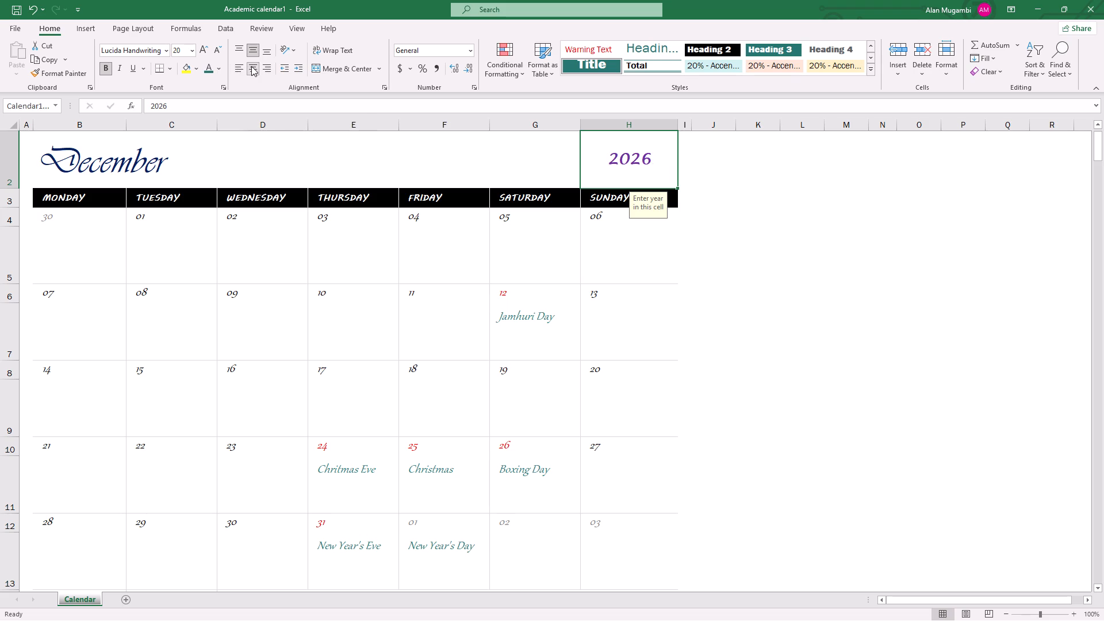
{"action": "left_click", "coordinate": [298, 177]}
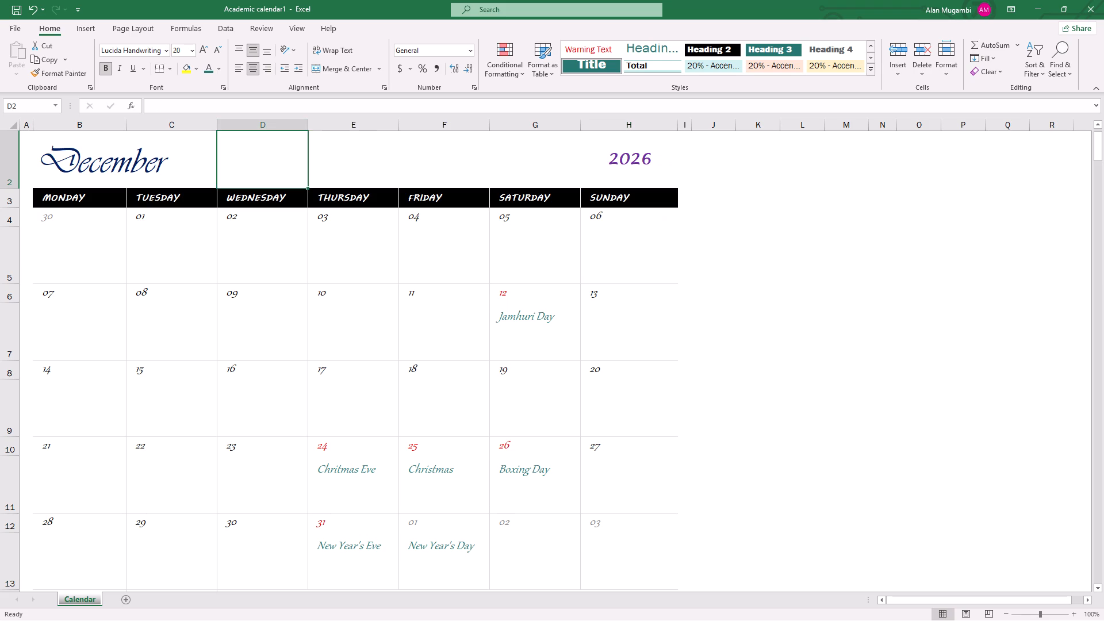
{"action": "left_click", "coordinate": [279, 227]}
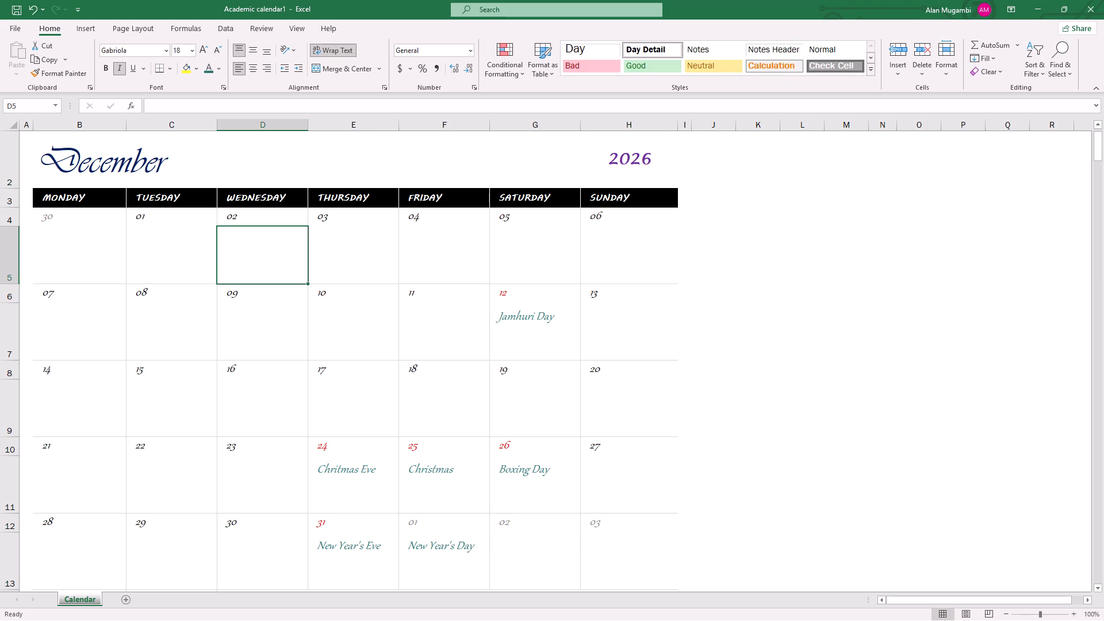
Set the font colour of the weekday header row, Monday to Sunday, to the standard gold-orange after trying a light purple.
{"action": "left_click_drag", "start_coordinate": [96, 196], "coordinate": [231, 206]}
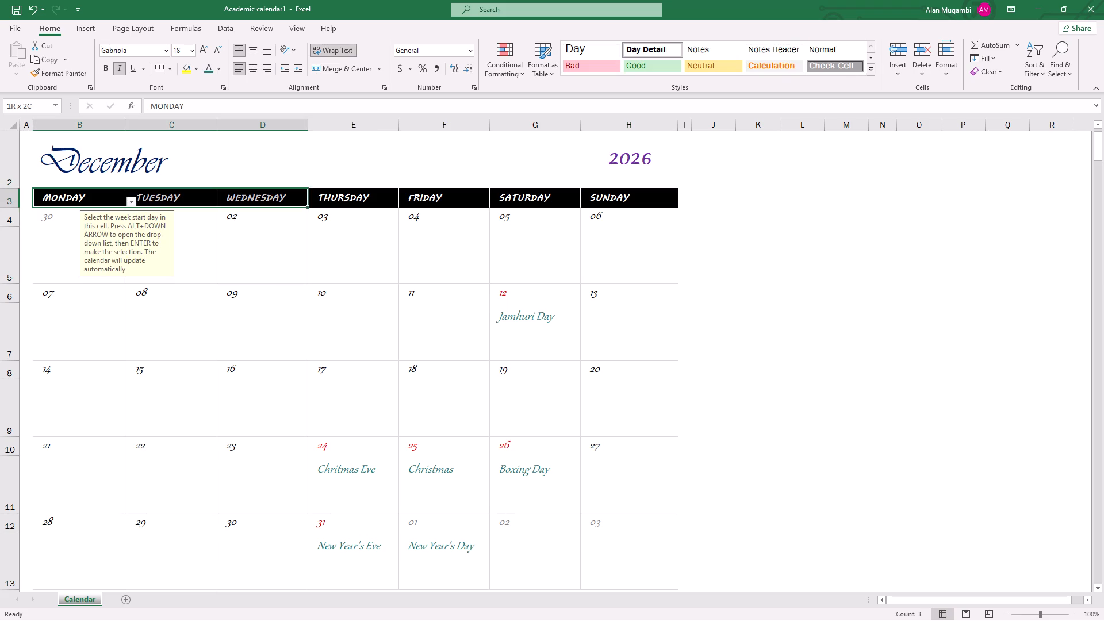
{"action": "left_click_drag", "start_coordinate": [231, 206], "coordinate": [609, 202]}
{"action": "right_click", "coordinate": [609, 200]}
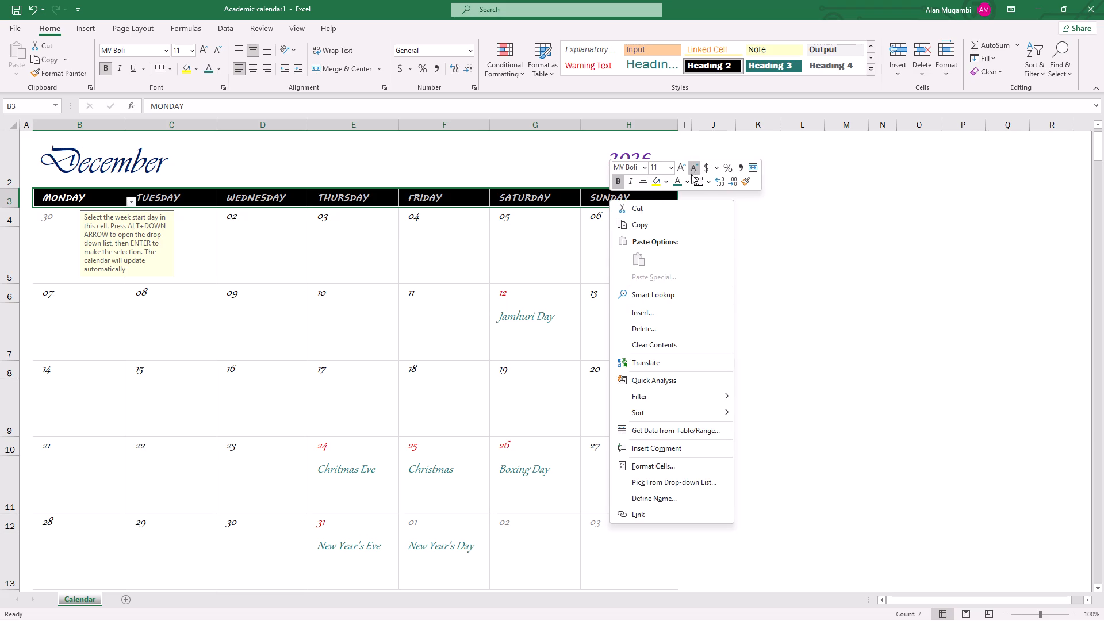
{"action": "left_click", "coordinate": [685, 176]}
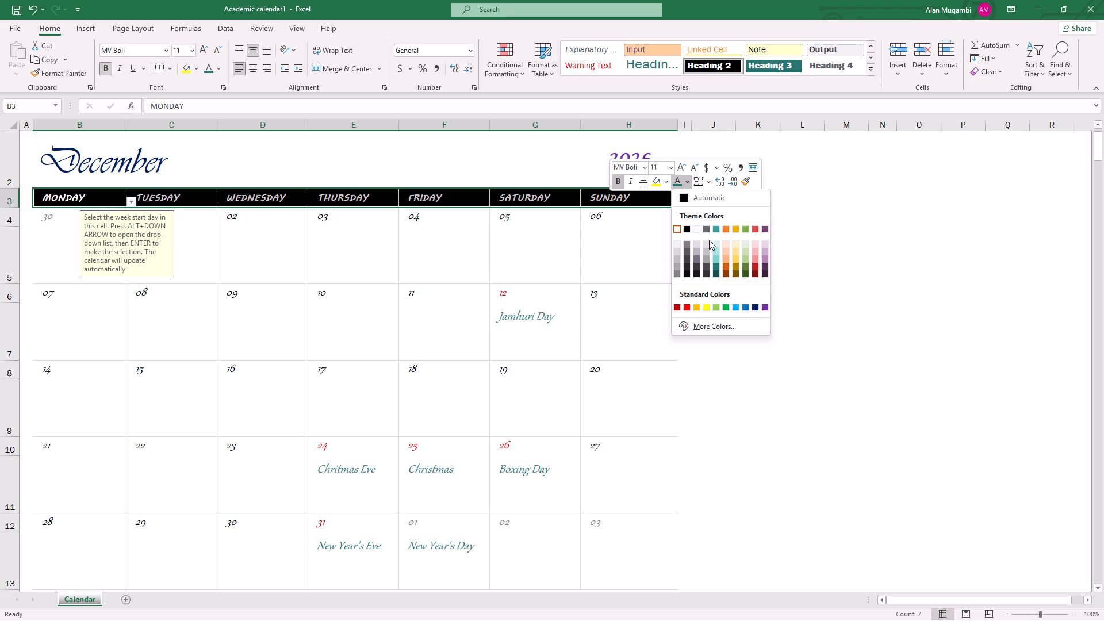
{"action": "left_click", "coordinate": [766, 251]}
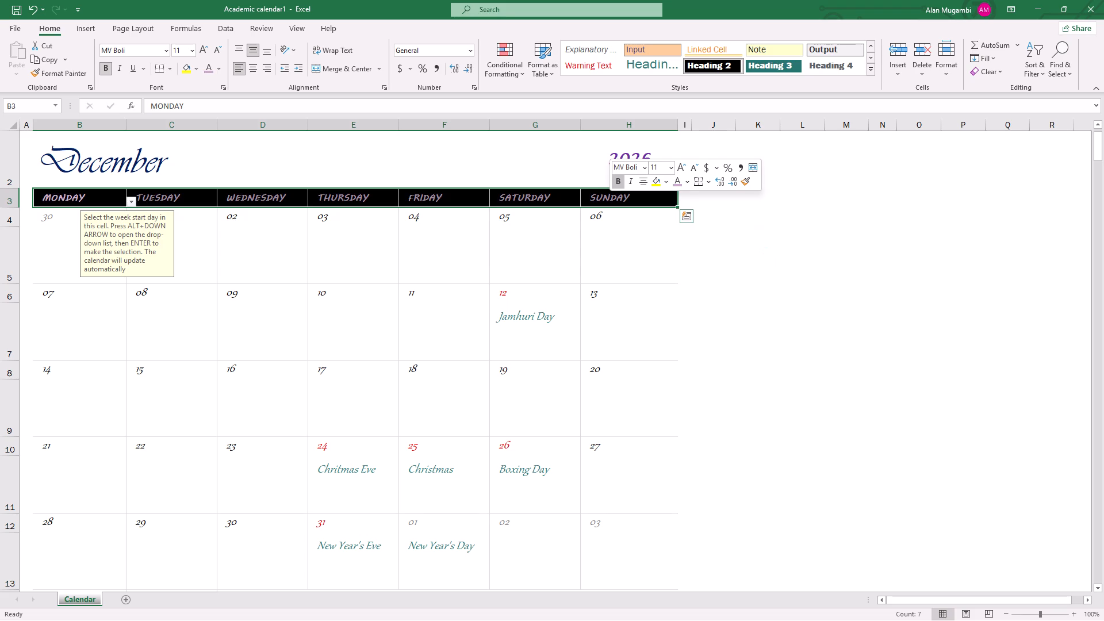
{"action": "left_click", "coordinate": [689, 179]}
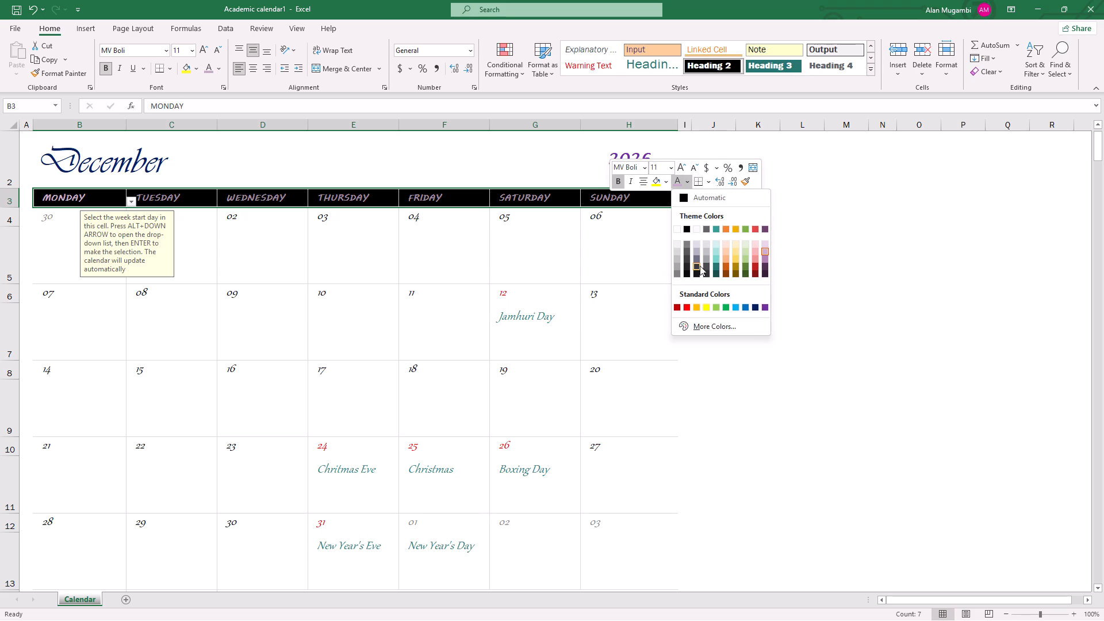
{"action": "left_click", "coordinate": [697, 308]}
Set the font colour of the weekday header row, Monday to Sunday, to a light teal theme colour.
{"action": "left_click", "coordinate": [688, 183]}
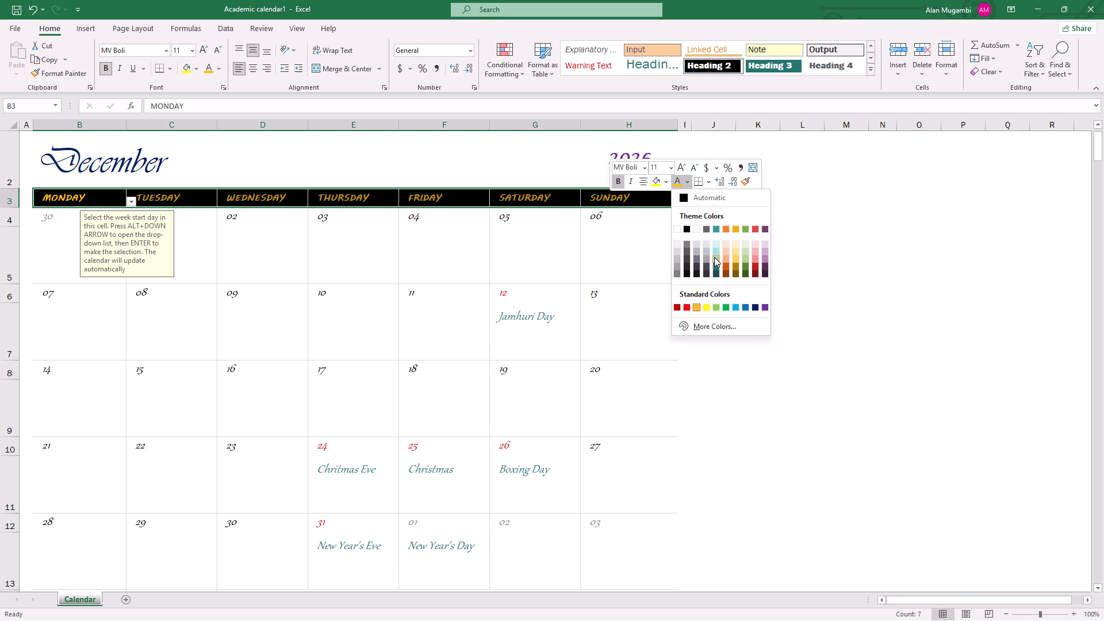
{"action": "left_click", "coordinate": [714, 257]}
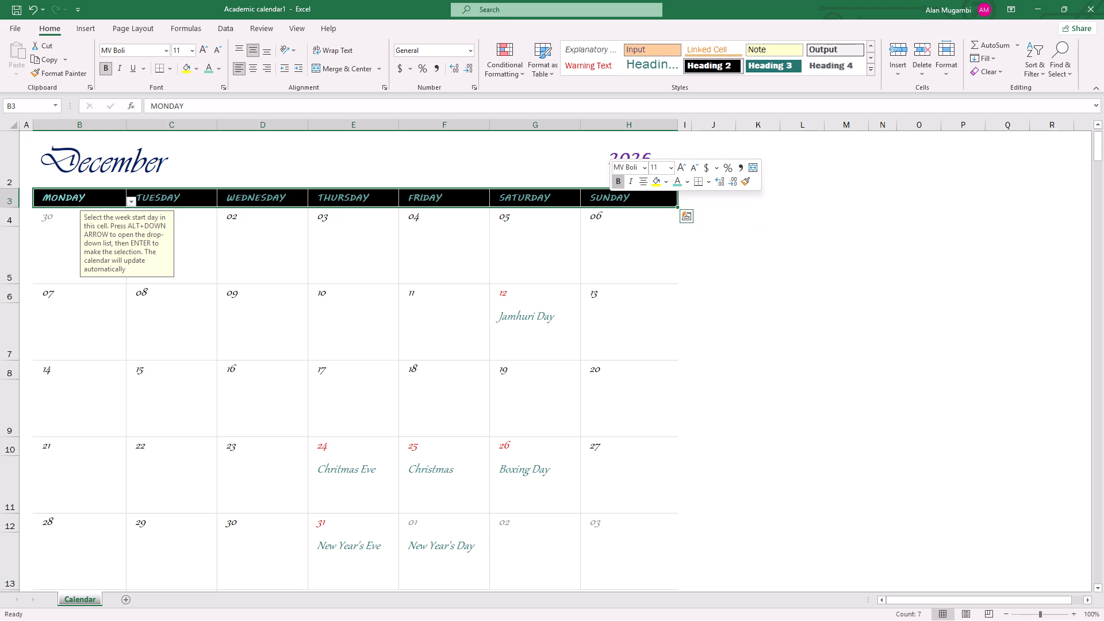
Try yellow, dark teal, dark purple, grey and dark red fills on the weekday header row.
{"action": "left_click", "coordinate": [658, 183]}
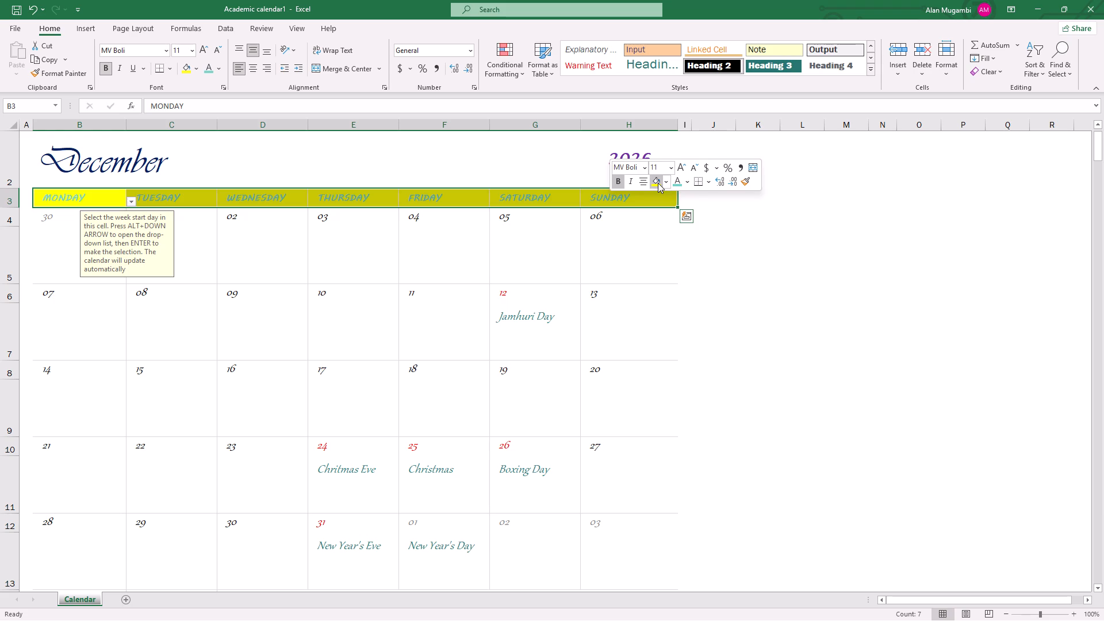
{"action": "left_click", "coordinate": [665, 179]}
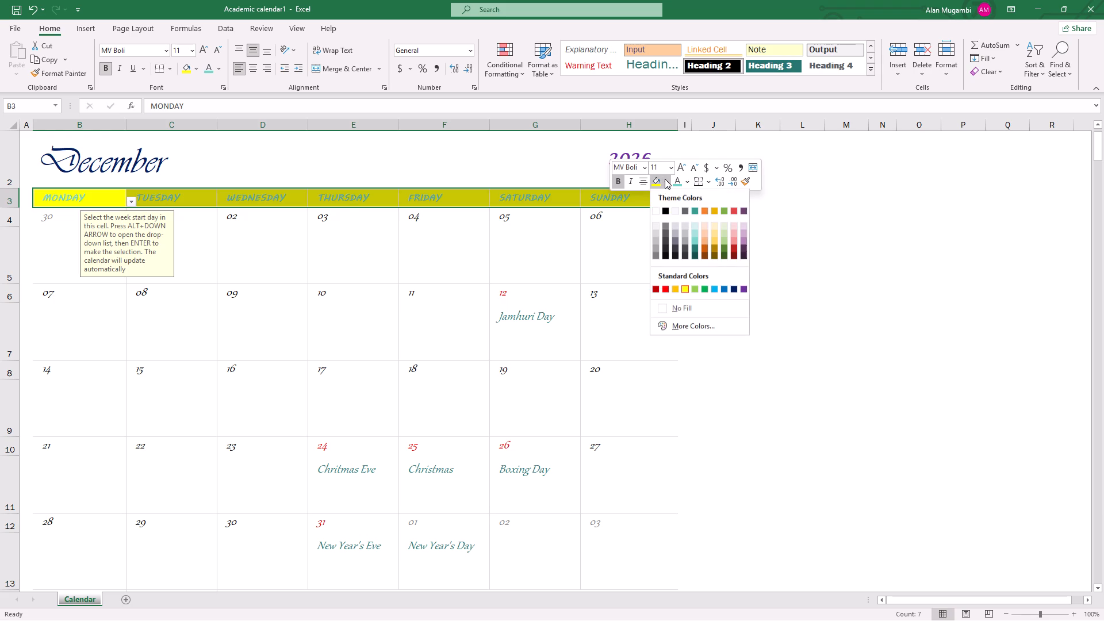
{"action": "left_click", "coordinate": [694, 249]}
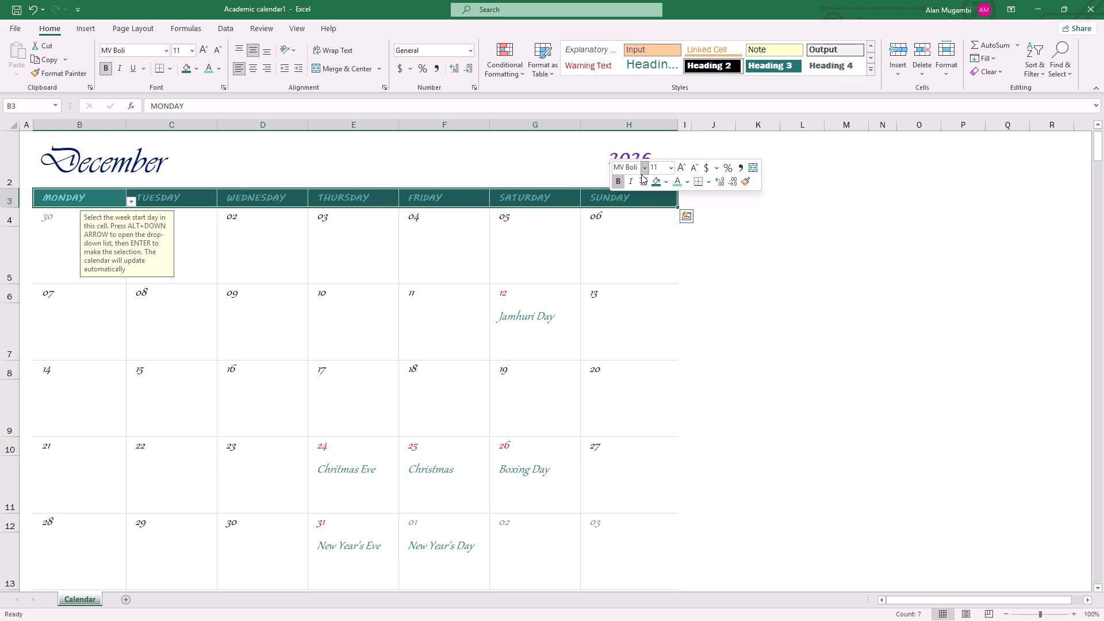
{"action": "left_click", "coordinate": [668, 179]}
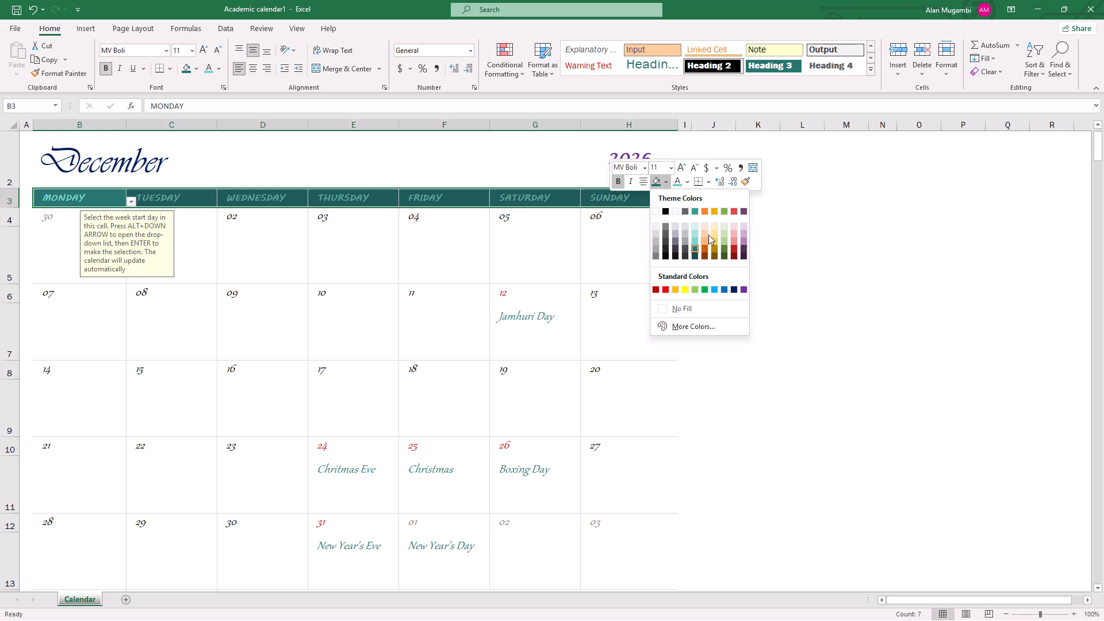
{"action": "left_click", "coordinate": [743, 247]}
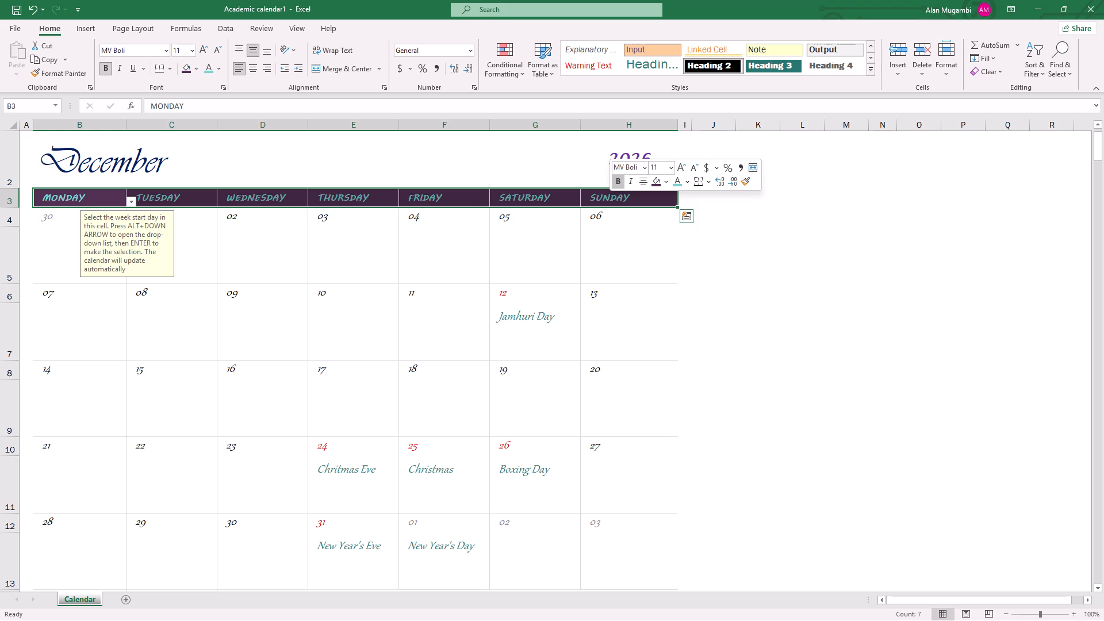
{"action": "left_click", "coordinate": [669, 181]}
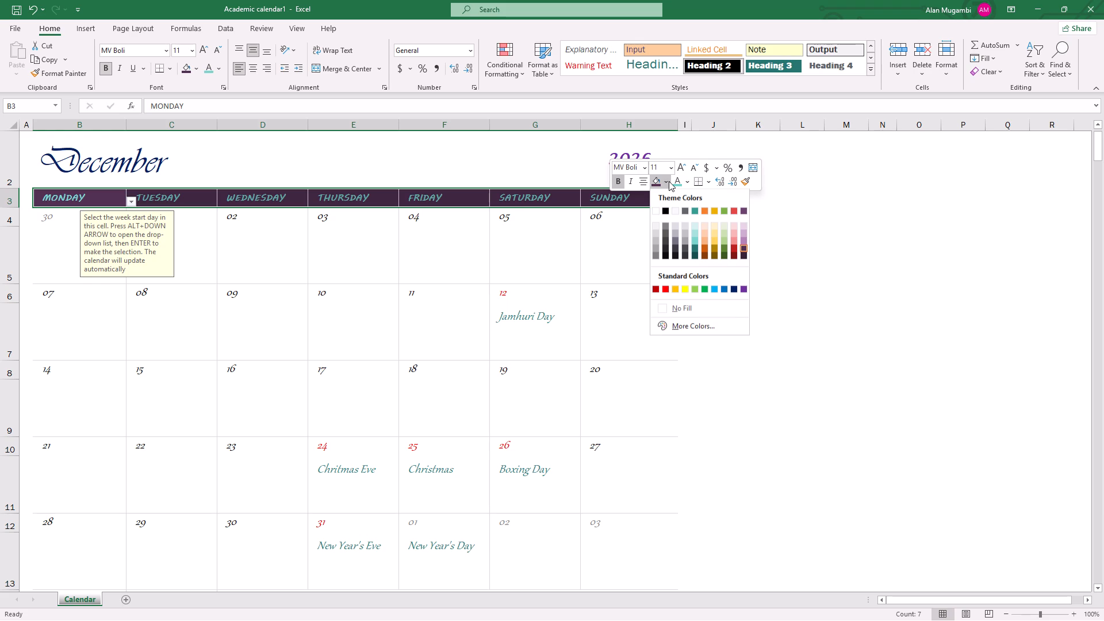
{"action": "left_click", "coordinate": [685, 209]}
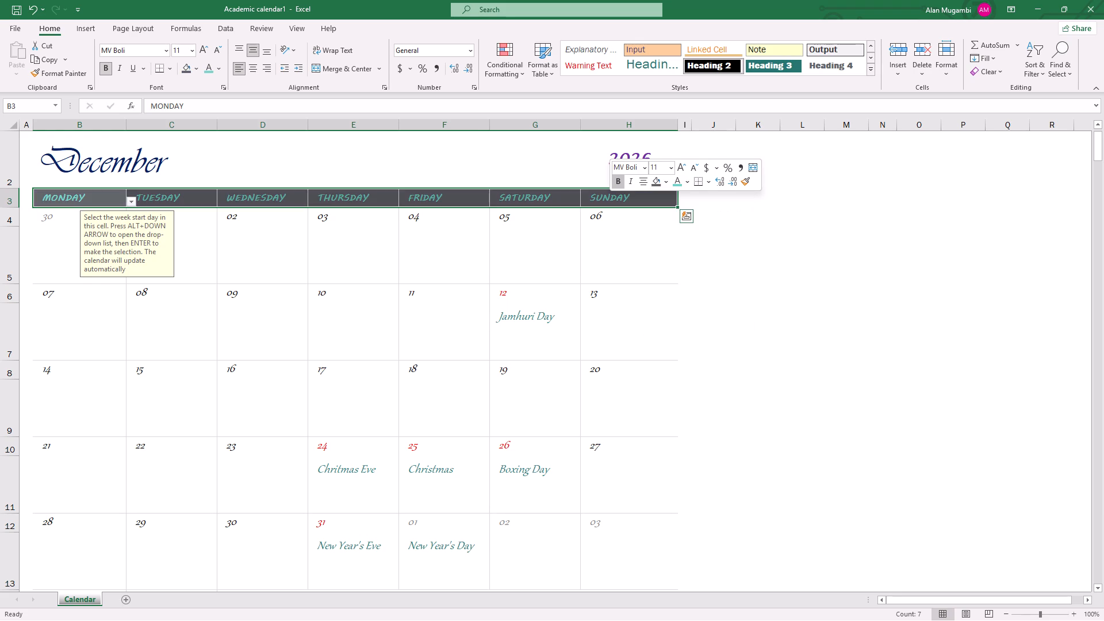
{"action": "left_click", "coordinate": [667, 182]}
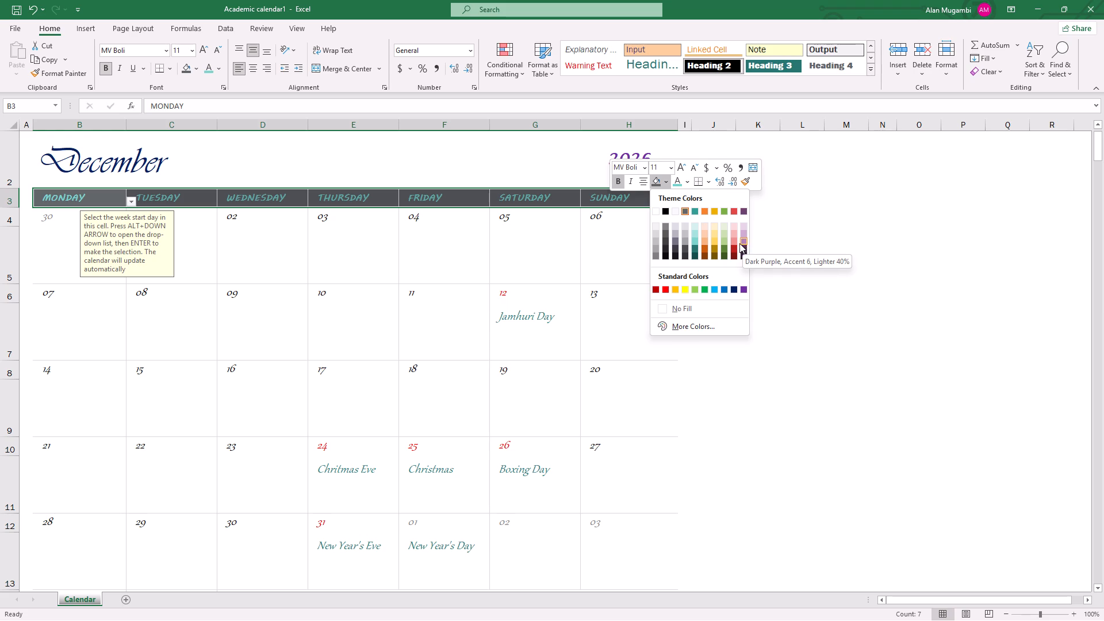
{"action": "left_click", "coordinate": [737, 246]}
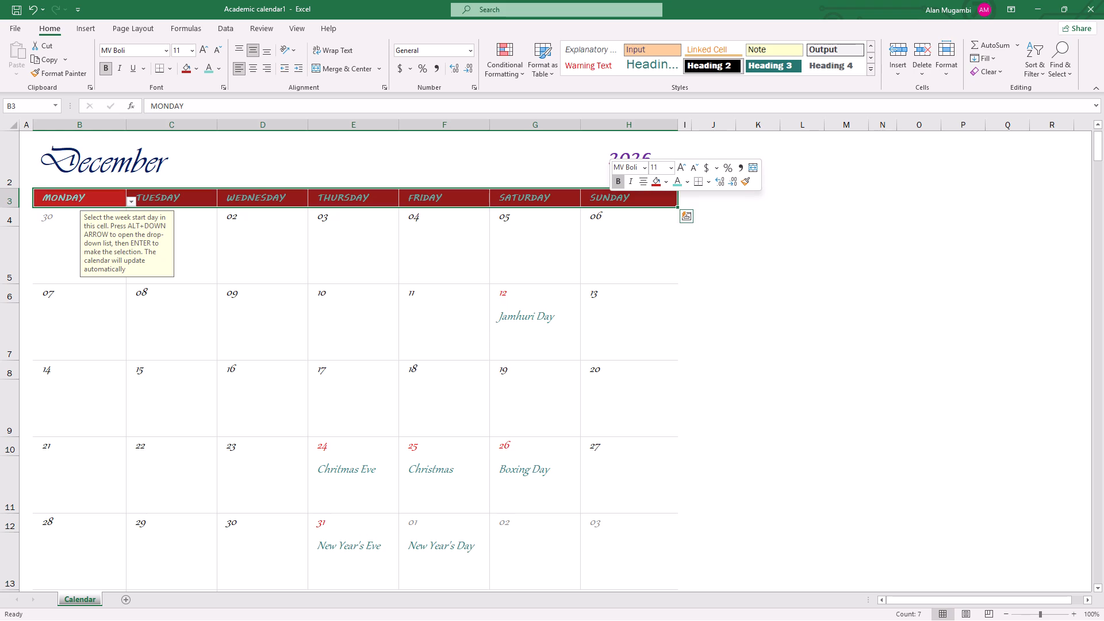
Fill the weekday header row with the darker shade of the grey theme colour.
{"action": "left_click", "coordinate": [664, 180]}
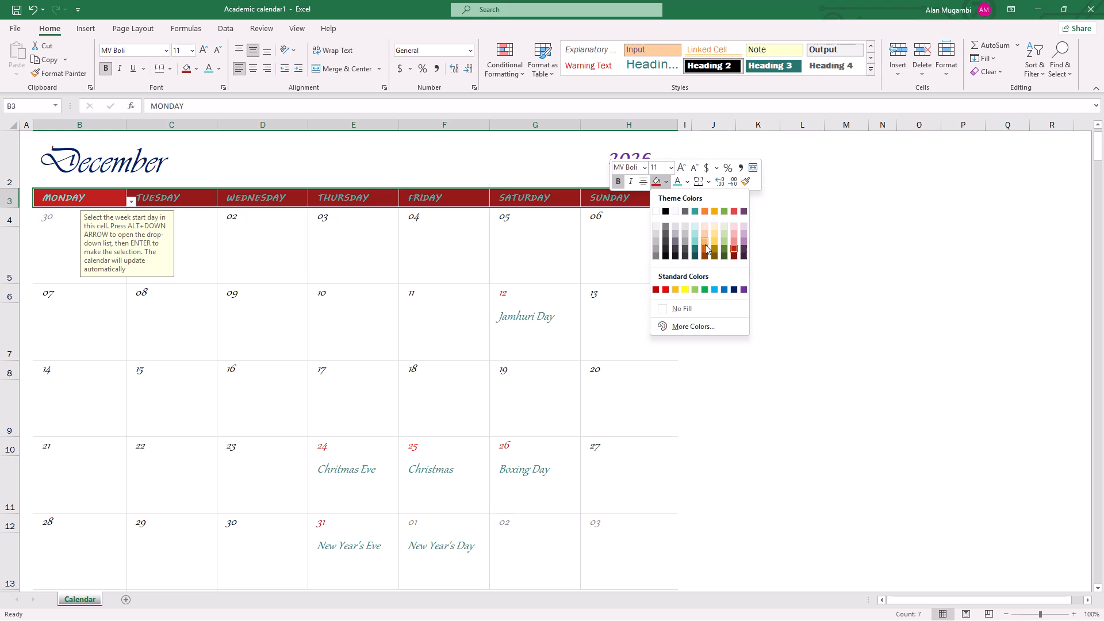
{"action": "left_click", "coordinate": [687, 249]}
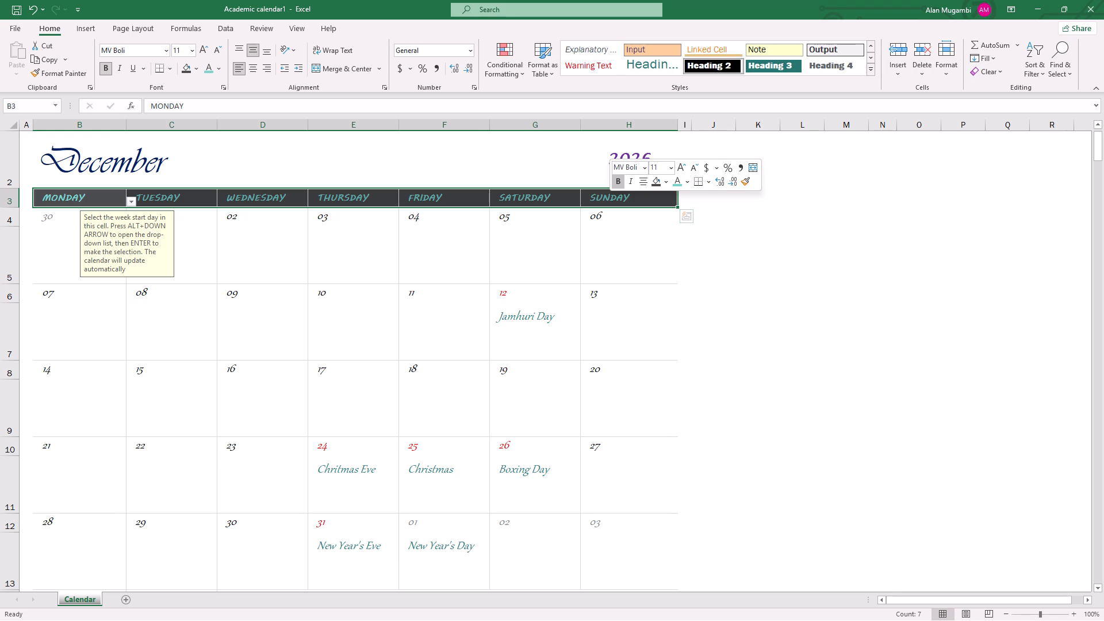
{"action": "left_click", "coordinate": [707, 277]}
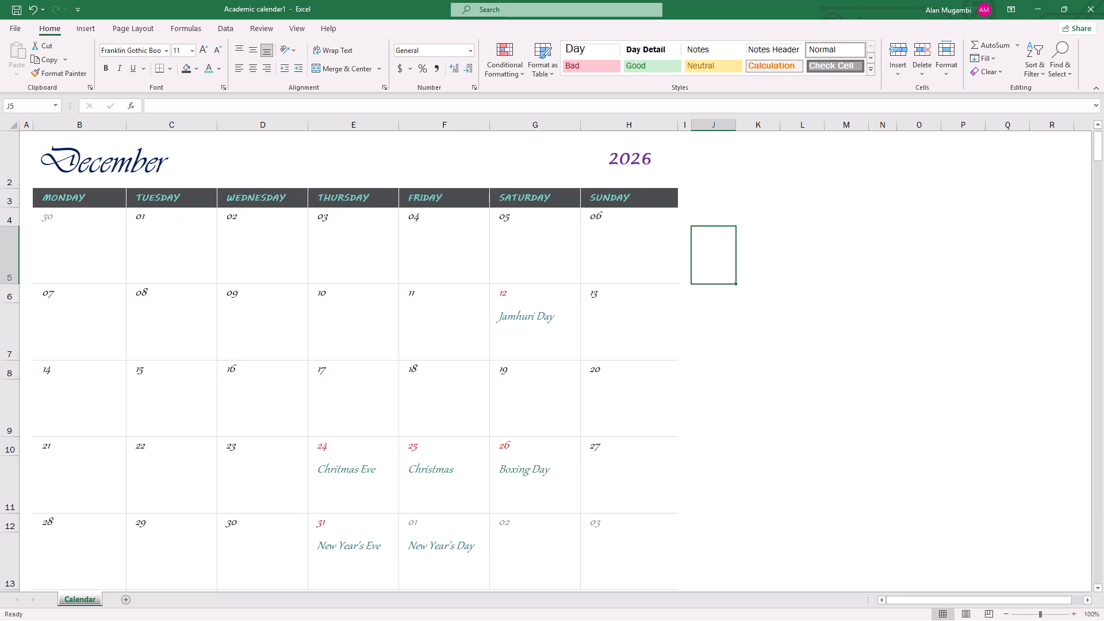
{"action": "left_click", "coordinate": [707, 277]}
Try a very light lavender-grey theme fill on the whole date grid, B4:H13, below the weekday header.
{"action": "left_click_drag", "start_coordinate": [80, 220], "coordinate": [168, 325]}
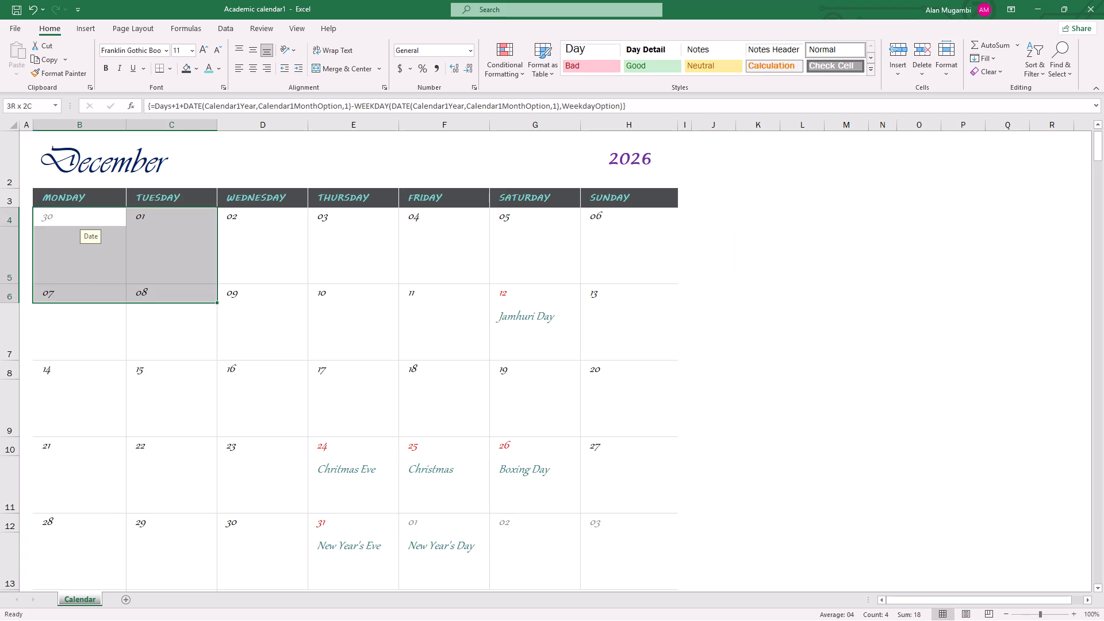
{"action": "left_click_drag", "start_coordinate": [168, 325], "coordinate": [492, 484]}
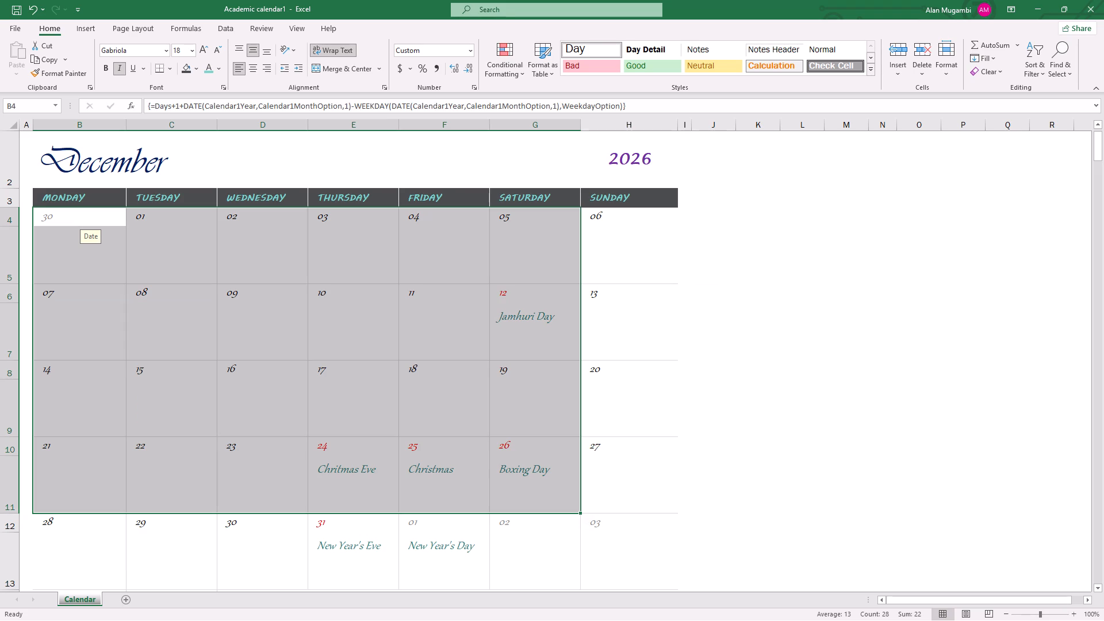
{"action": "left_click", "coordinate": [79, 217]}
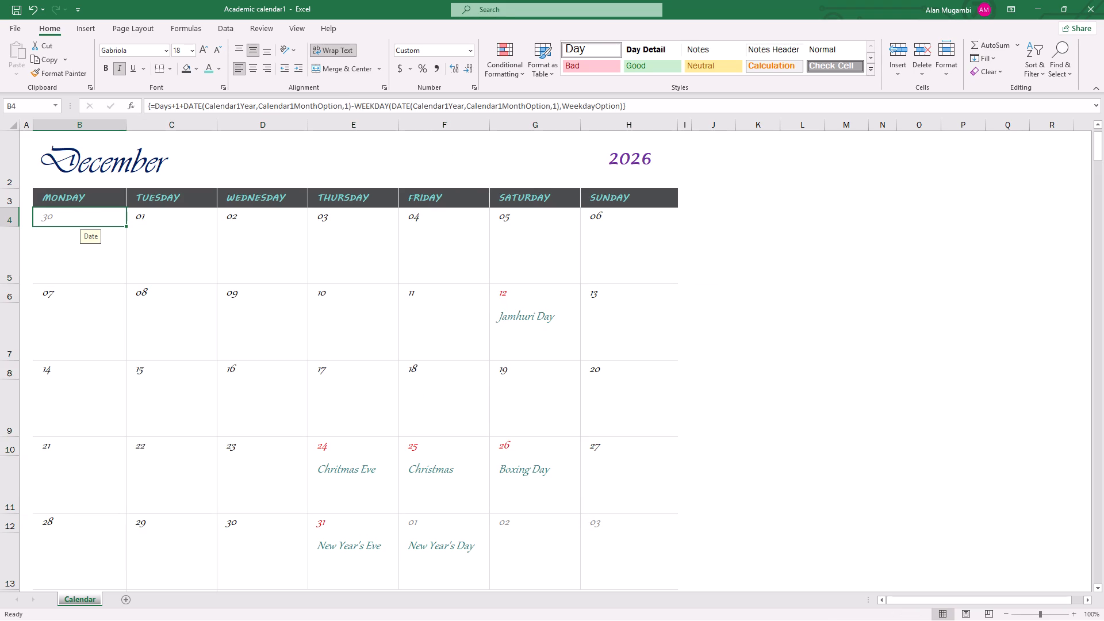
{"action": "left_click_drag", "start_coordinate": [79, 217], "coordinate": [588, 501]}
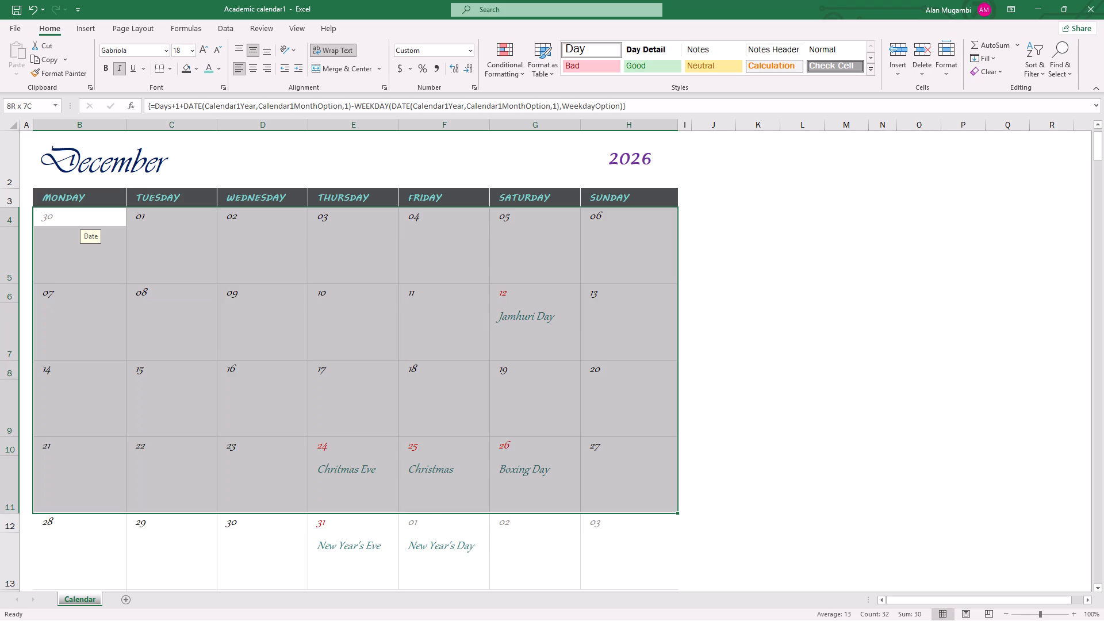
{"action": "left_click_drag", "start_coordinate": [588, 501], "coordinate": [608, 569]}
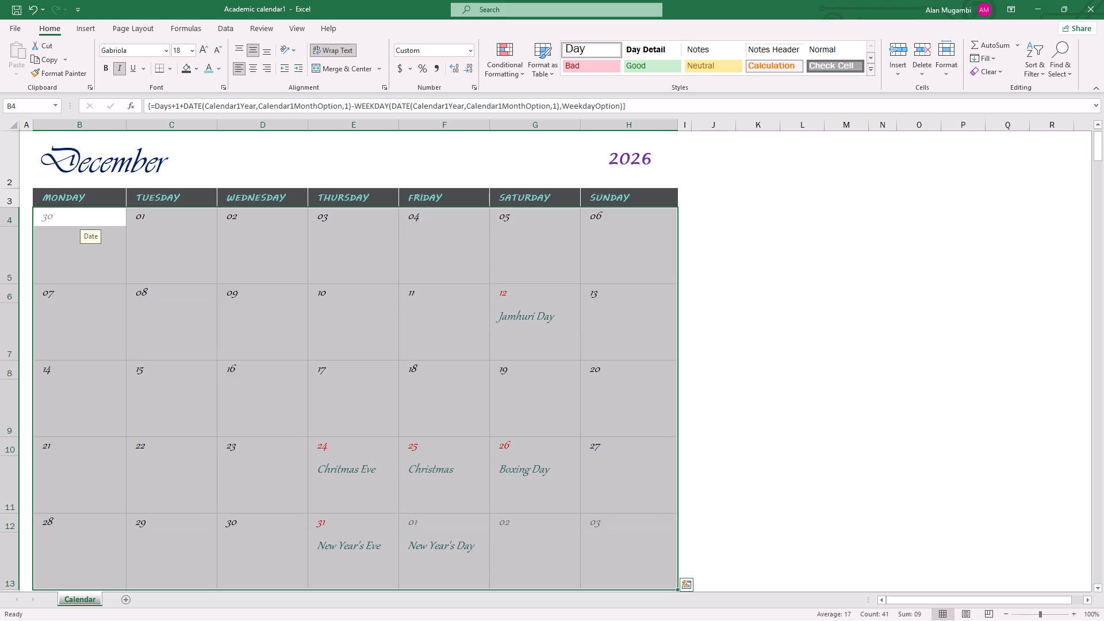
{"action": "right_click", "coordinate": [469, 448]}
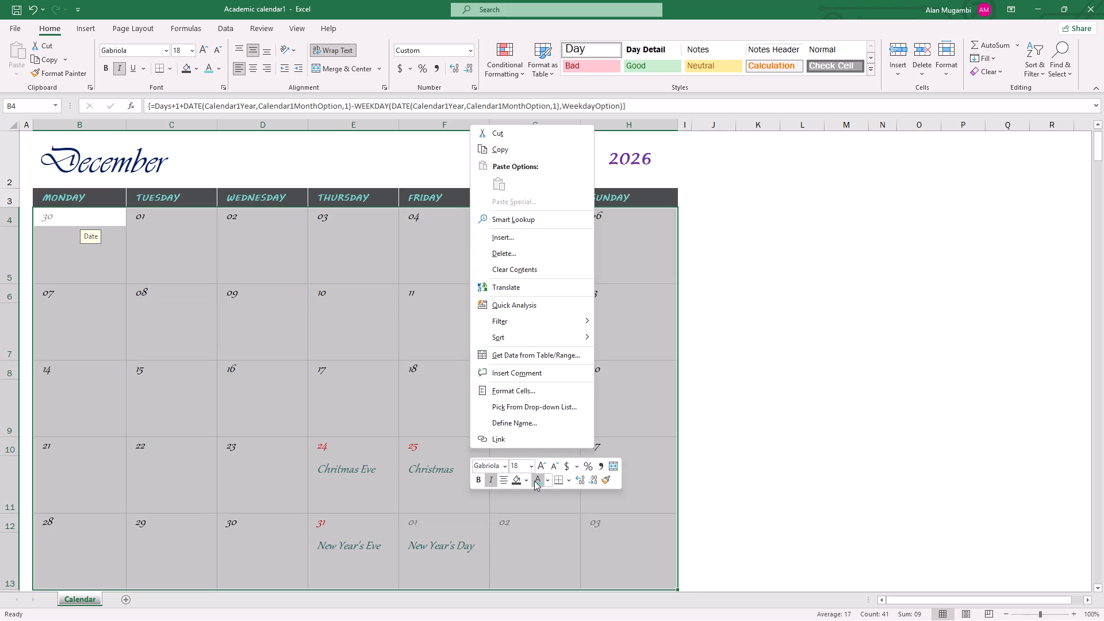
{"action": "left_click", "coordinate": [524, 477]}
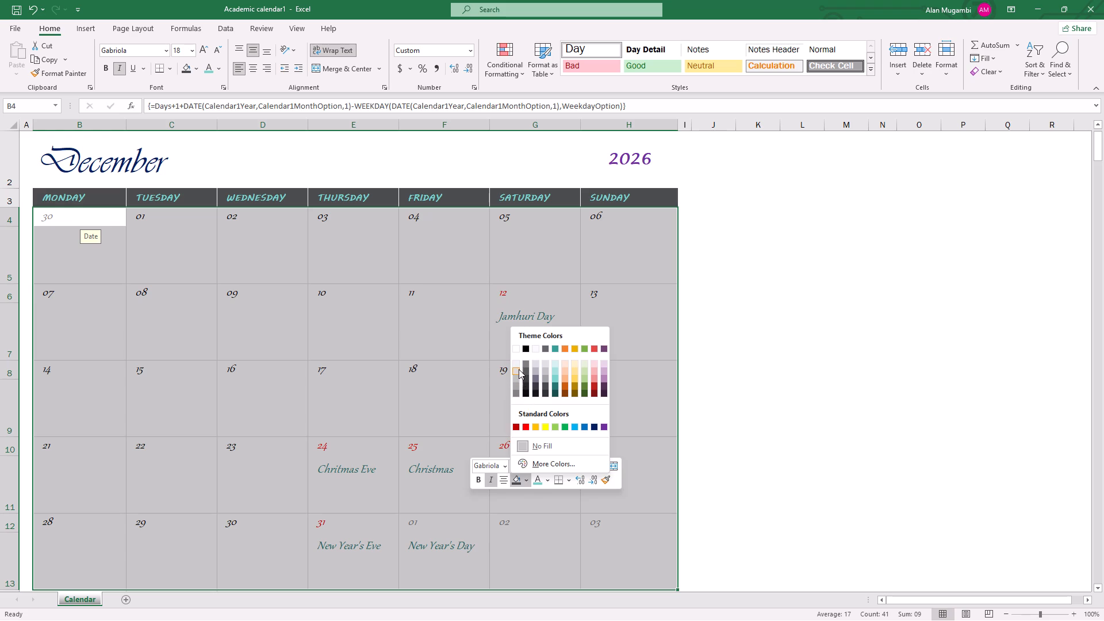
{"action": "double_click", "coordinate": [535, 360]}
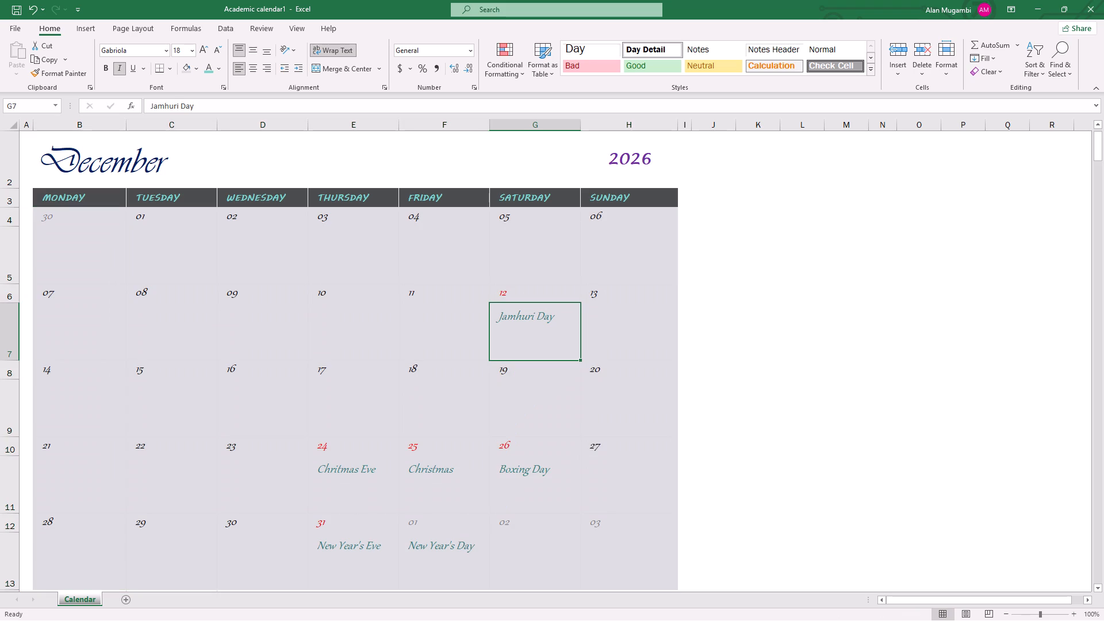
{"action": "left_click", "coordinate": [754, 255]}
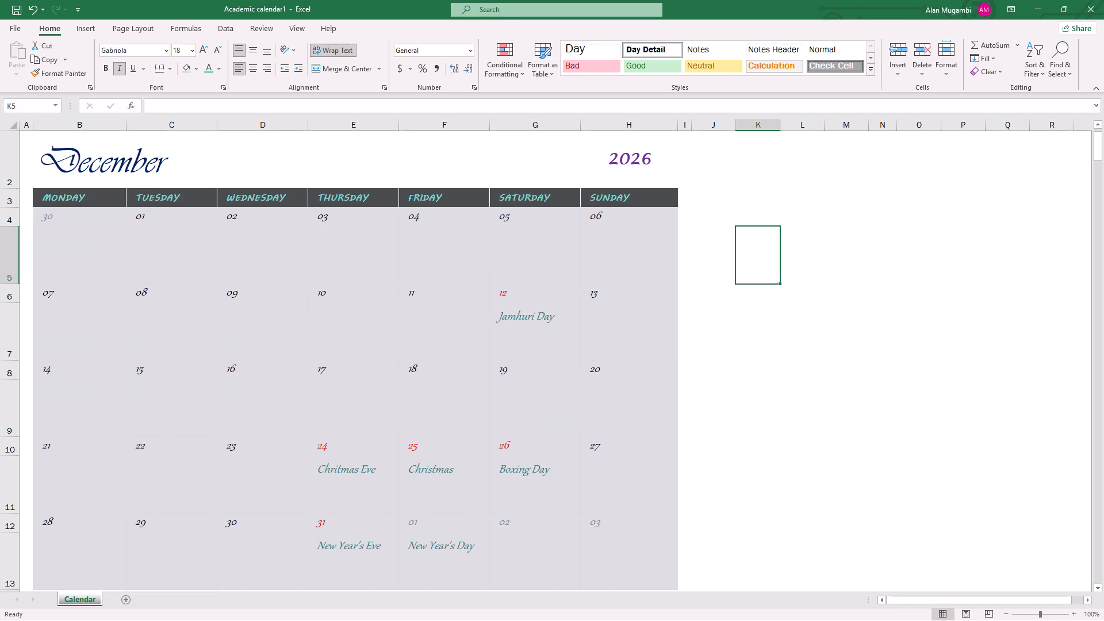
Fill the whole date grid, B4:H13, with a light purple theme colour.
{"action": "left_click_drag", "start_coordinate": [97, 222], "coordinate": [178, 285]}
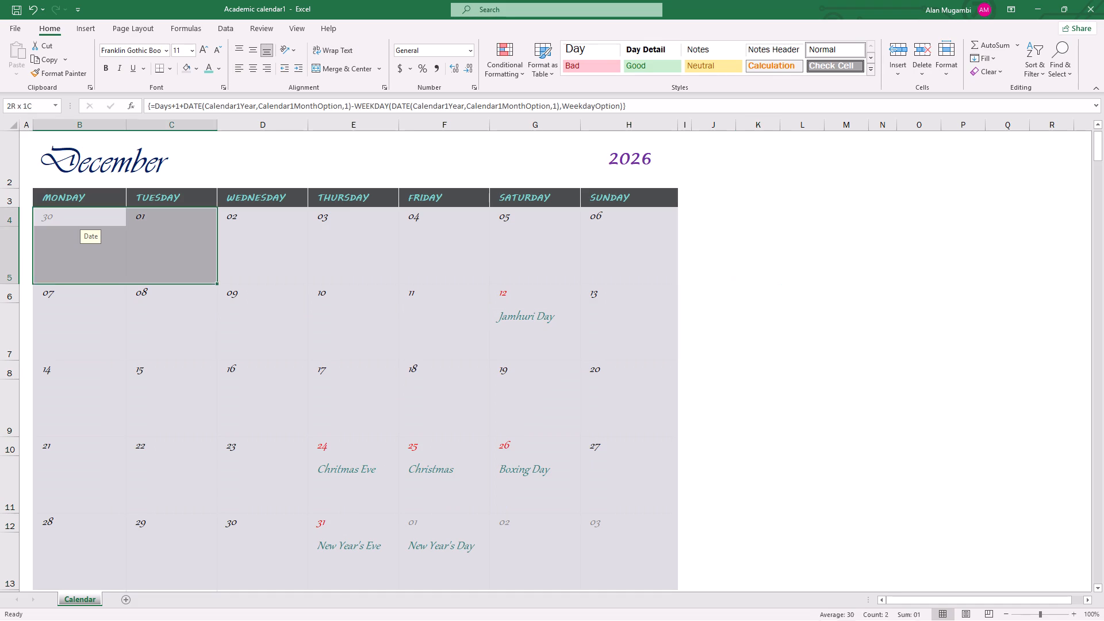
{"action": "left_click_drag", "start_coordinate": [178, 285], "coordinate": [619, 562]}
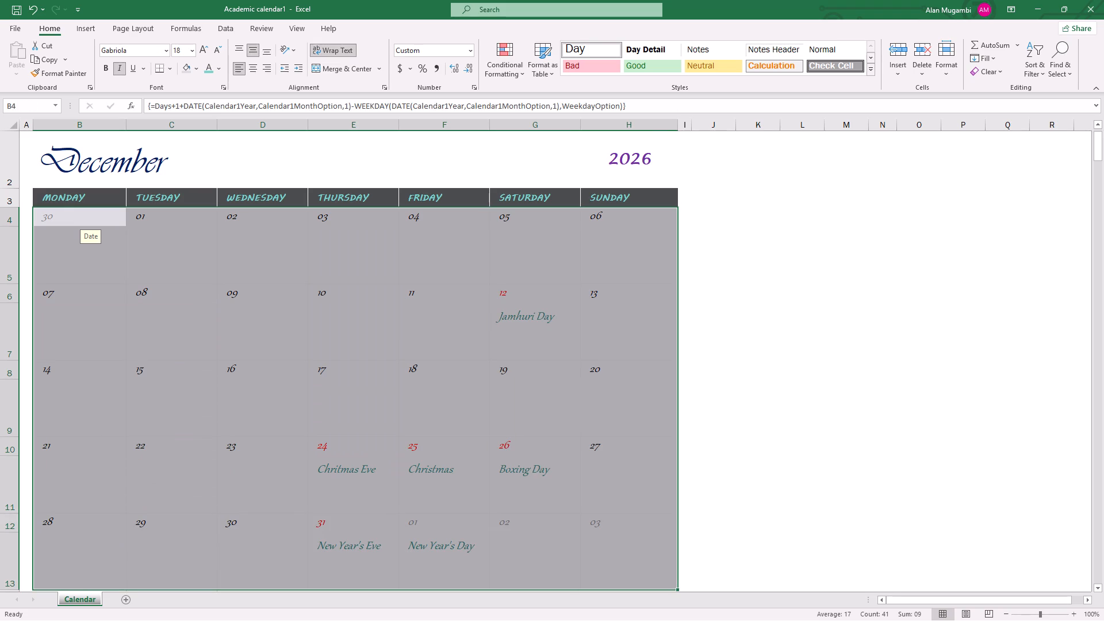
{"action": "right_click", "coordinate": [538, 485]}
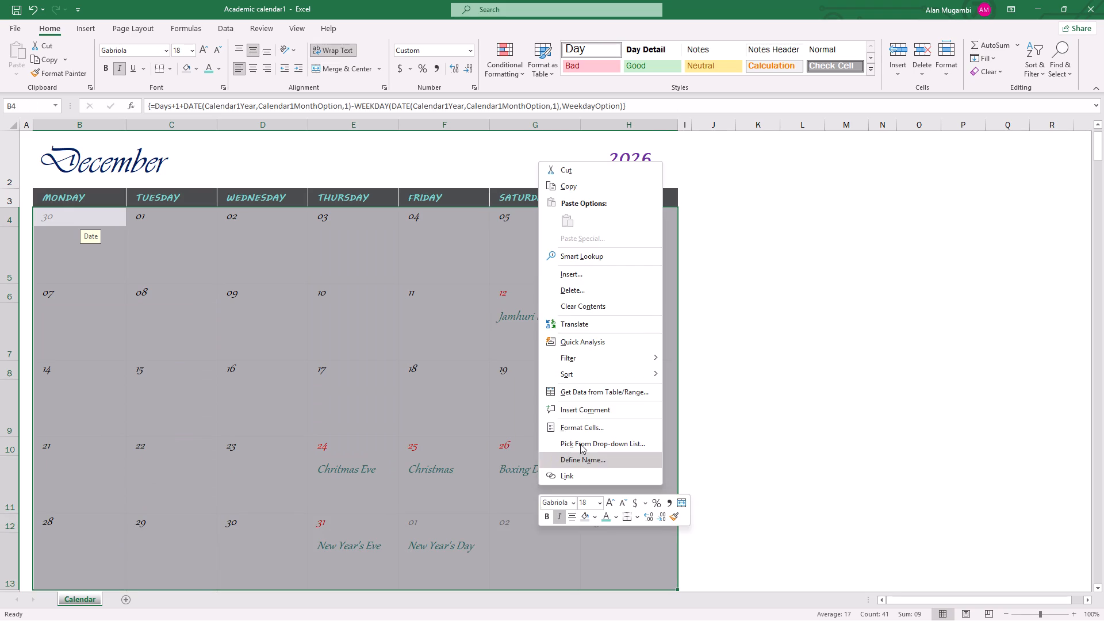
{"action": "left_click", "coordinate": [592, 513]}
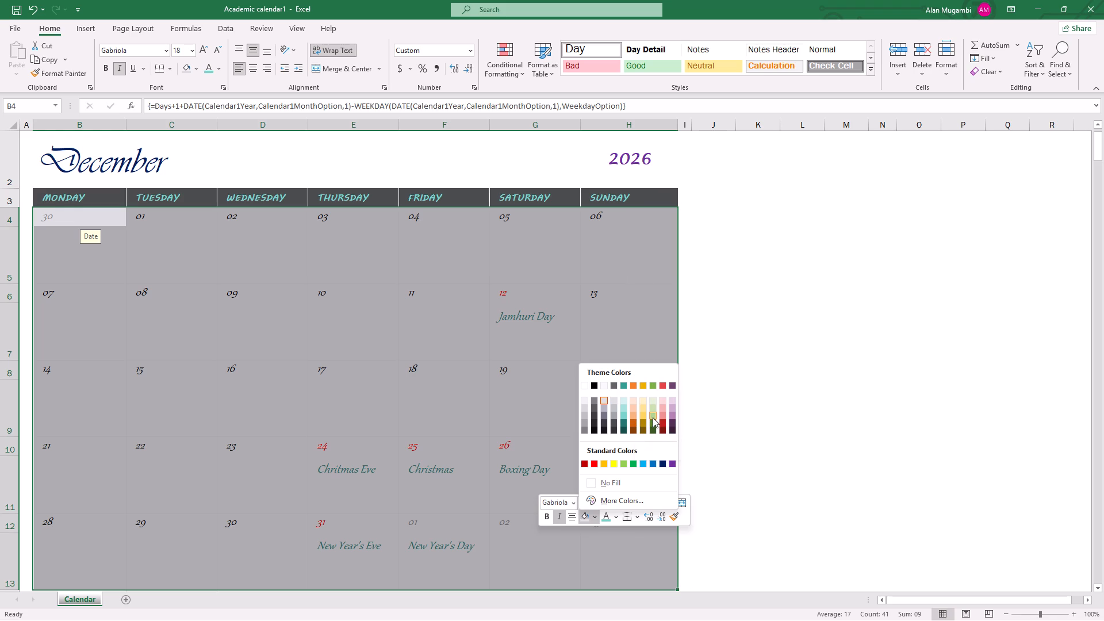
{"action": "left_click", "coordinate": [671, 407]}
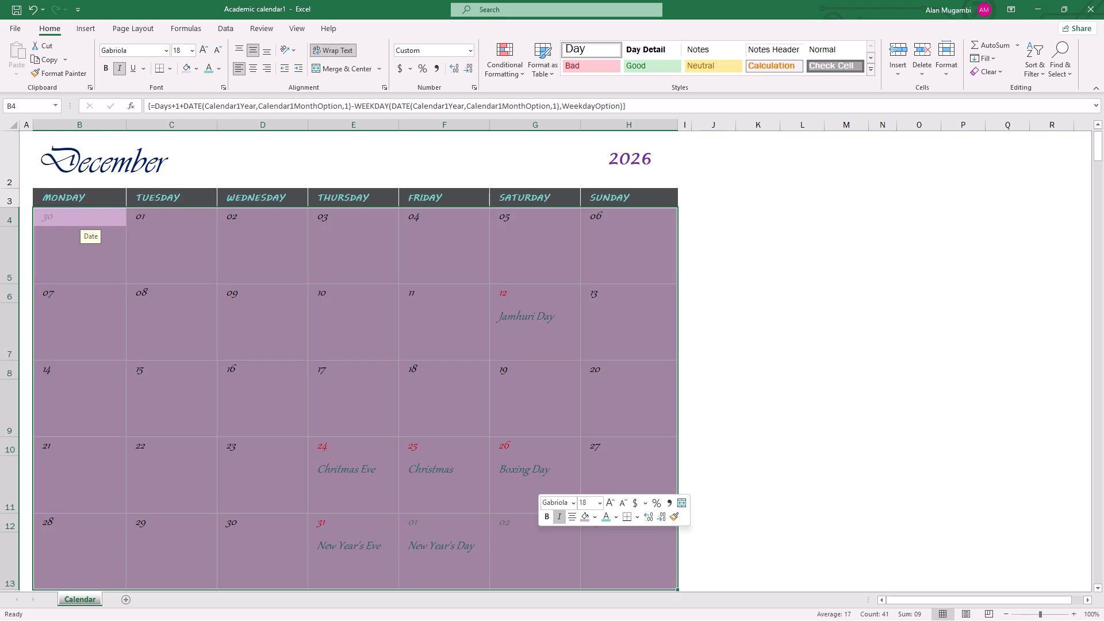
Fill the whole date grid, B4:H13, with a custom bright light green, #B9FF79.
{"action": "left_click", "coordinate": [597, 515]}
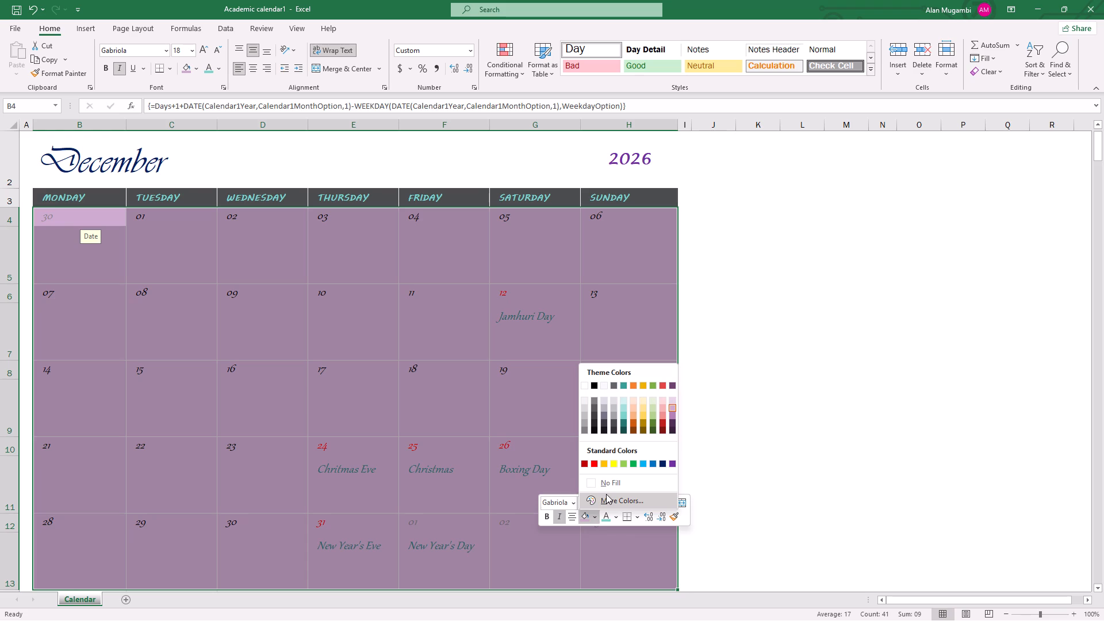
{"action": "left_click", "coordinate": [606, 494]}
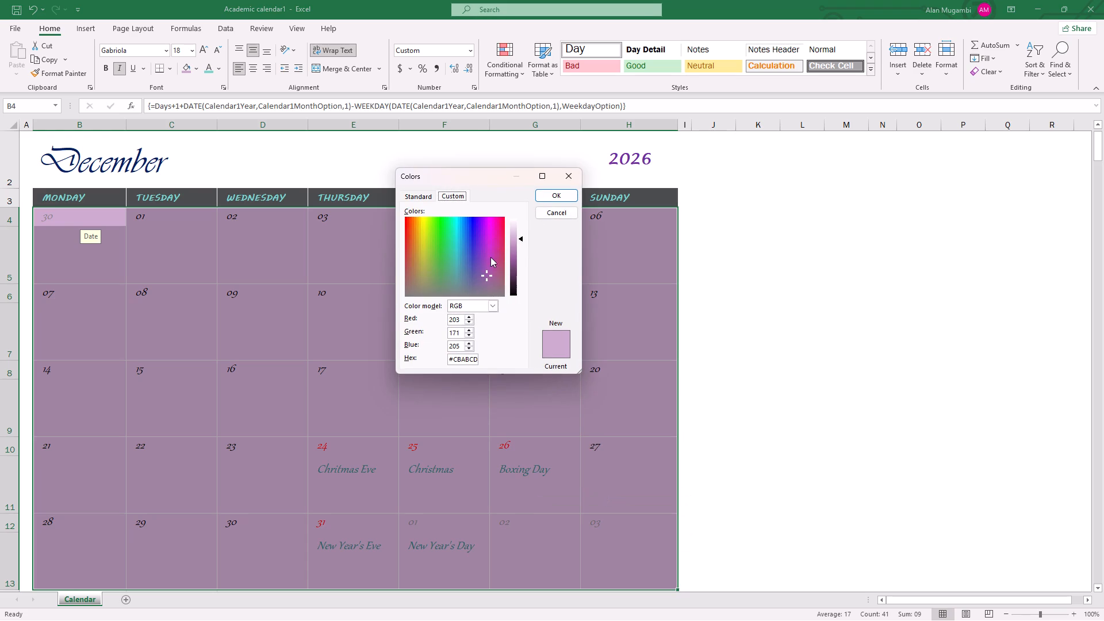
{"action": "left_click", "coordinate": [484, 274]}
{"action": "left_click_drag", "start_coordinate": [485, 271], "coordinate": [496, 246]}
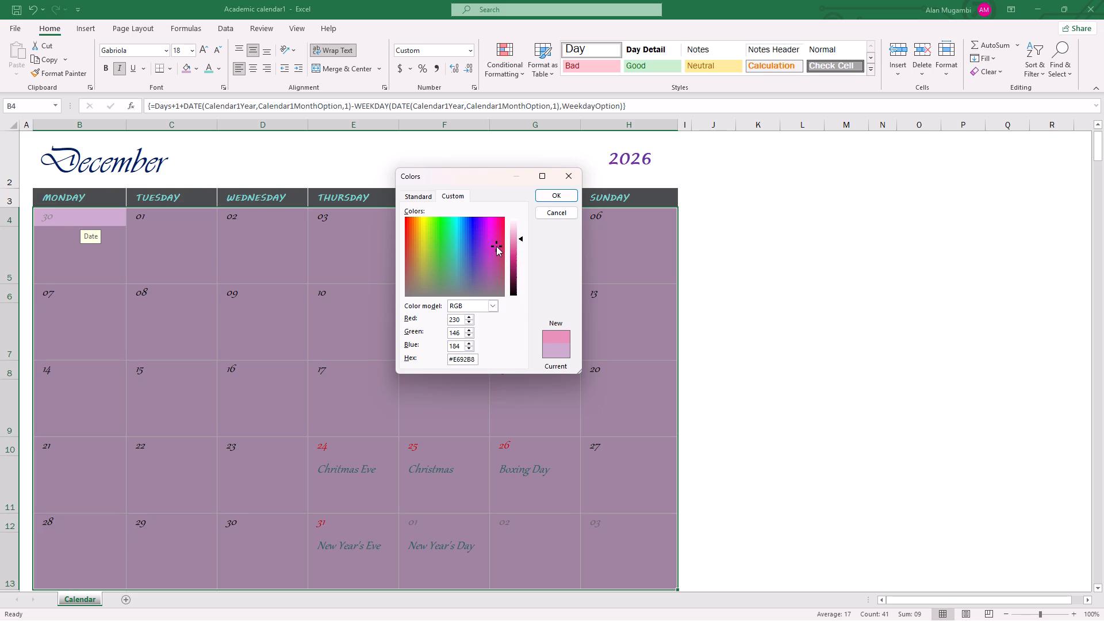
{"action": "left_click_drag", "start_coordinate": [496, 246], "coordinate": [487, 232]}
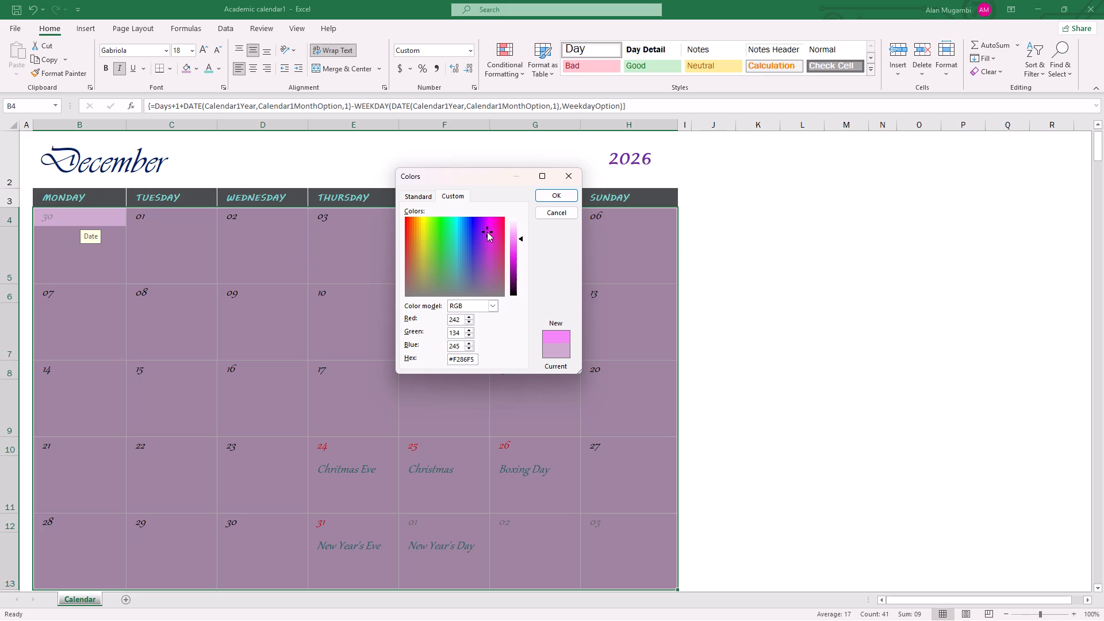
{"action": "left_click_drag", "start_coordinate": [487, 232], "coordinate": [456, 228]}
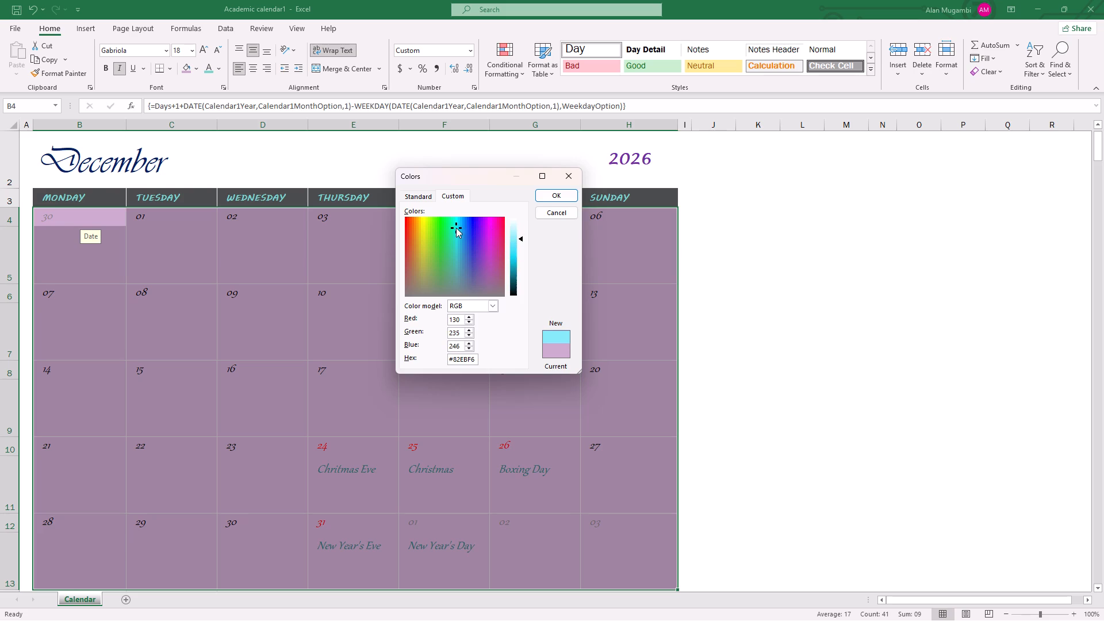
{"action": "left_click_drag", "start_coordinate": [456, 228], "coordinate": [422, 226]}
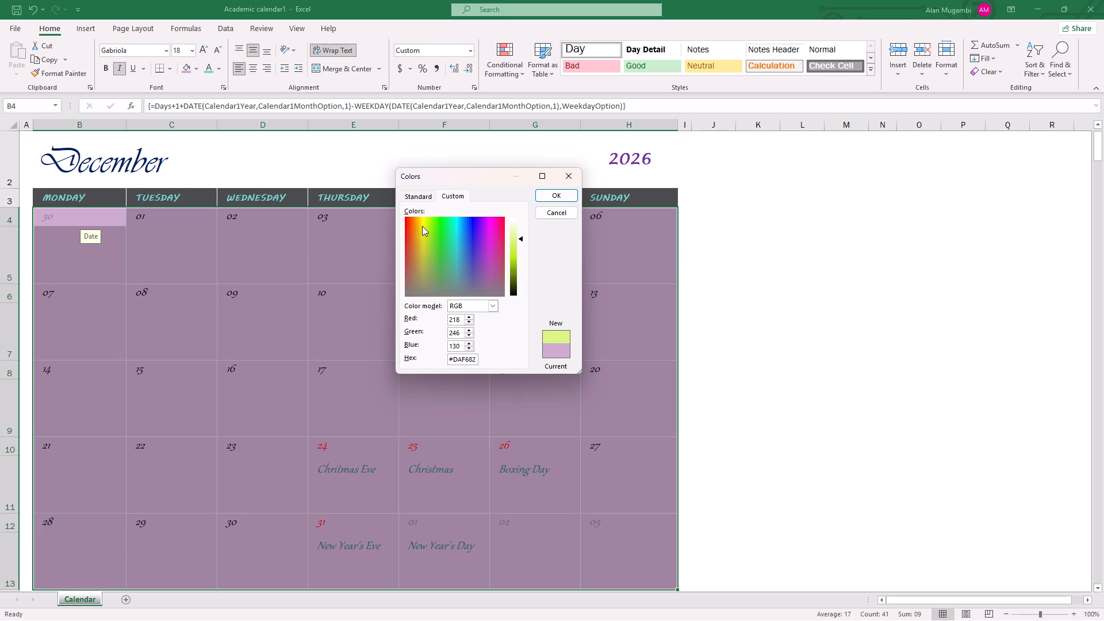
{"action": "left_click_drag", "start_coordinate": [422, 226], "coordinate": [428, 226]}
{"action": "left_click_drag", "start_coordinate": [428, 226], "coordinate": [431, 223]}
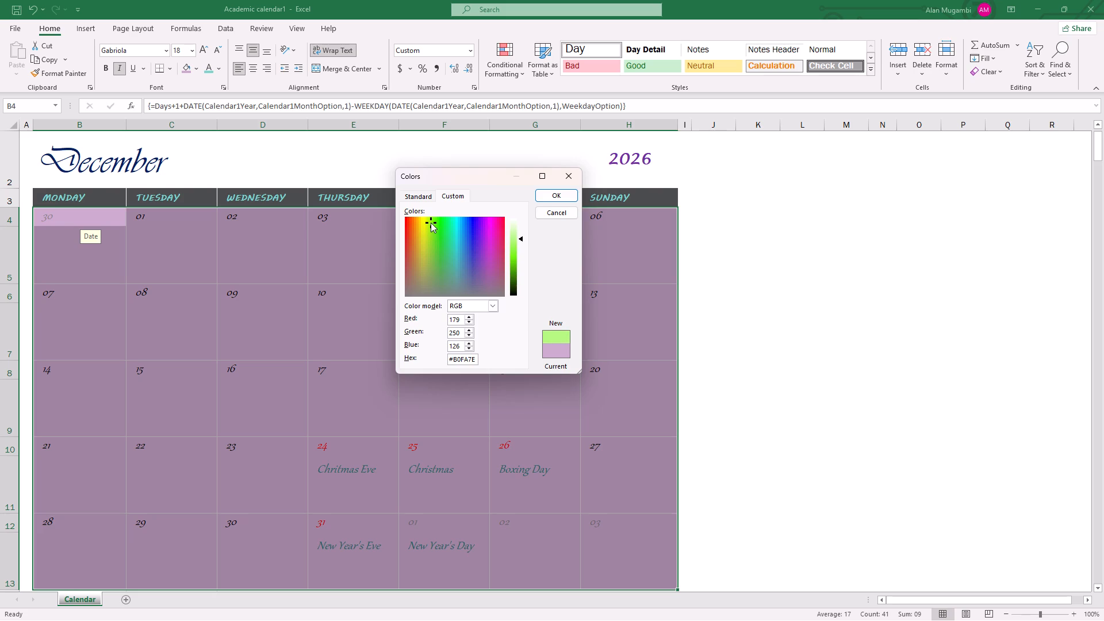
{"action": "left_click_drag", "start_coordinate": [431, 223], "coordinate": [433, 224]}
{"action": "left_click_drag", "start_coordinate": [433, 224], "coordinate": [437, 259]}
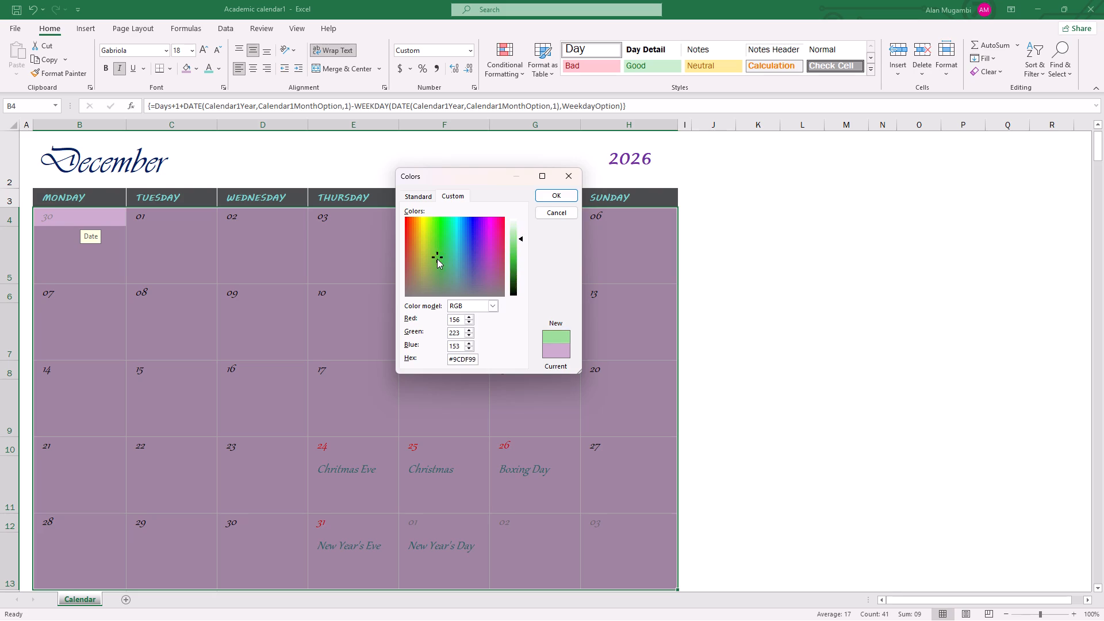
{"action": "left_click_drag", "start_coordinate": [437, 259], "coordinate": [431, 209]}
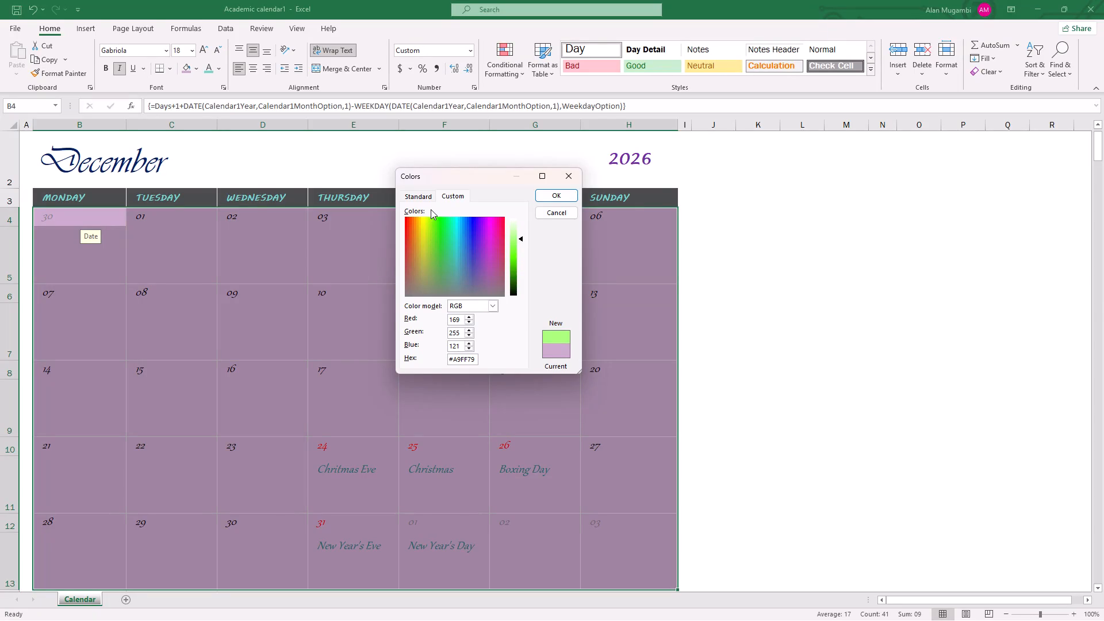
{"action": "left_click_drag", "start_coordinate": [431, 209], "coordinate": [430, 206]}
{"action": "left_click", "coordinate": [555, 335]}
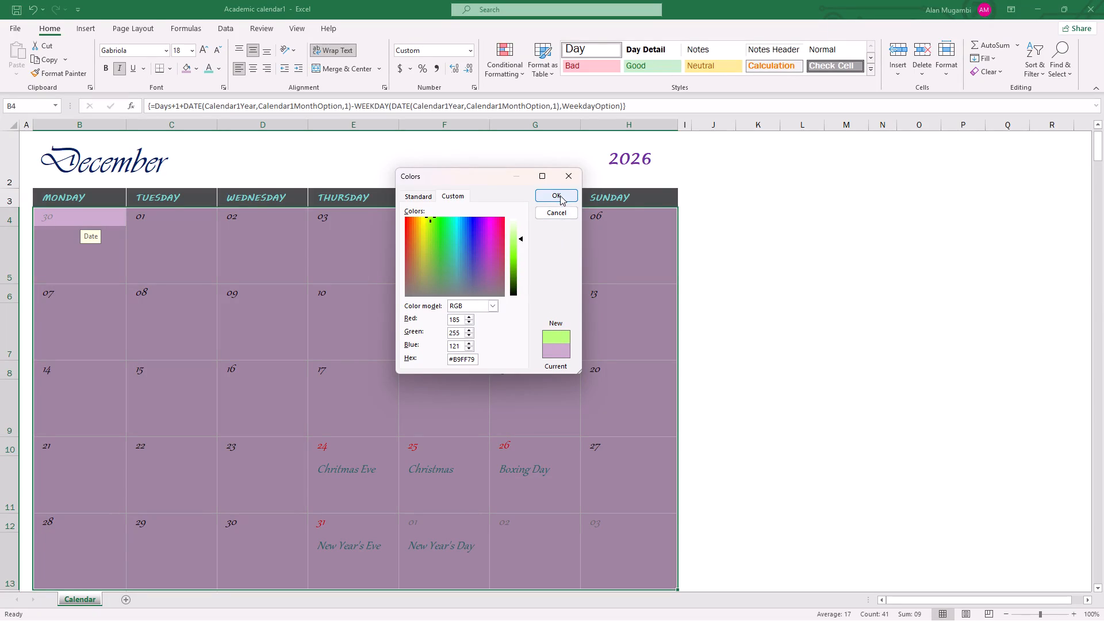
{"action": "left_click", "coordinate": [560, 194]}
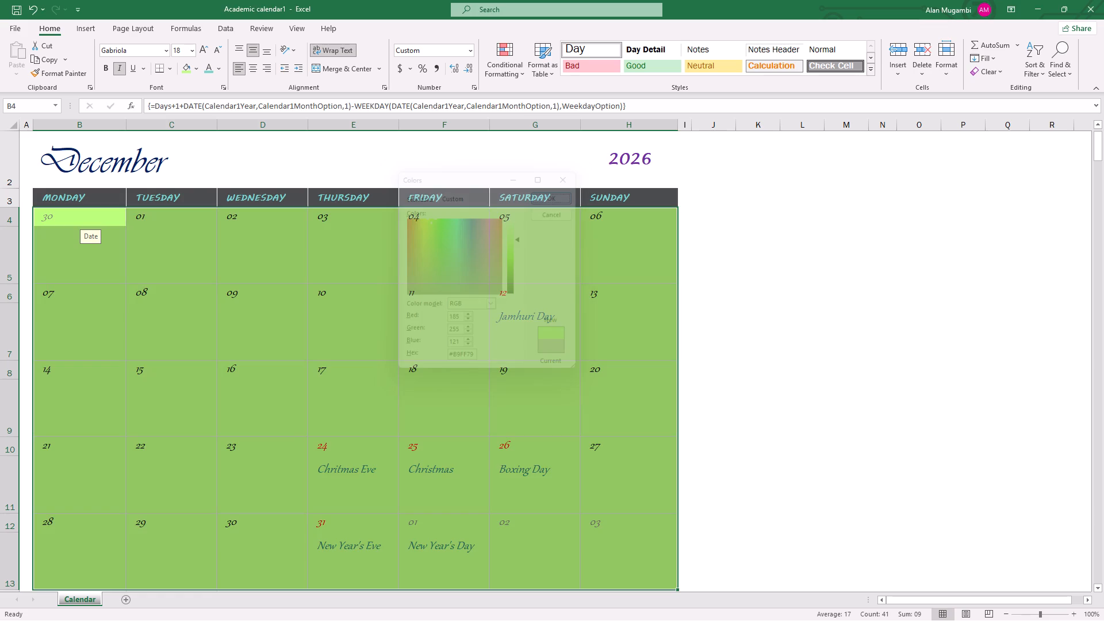
{"action": "left_click", "coordinate": [728, 276]}
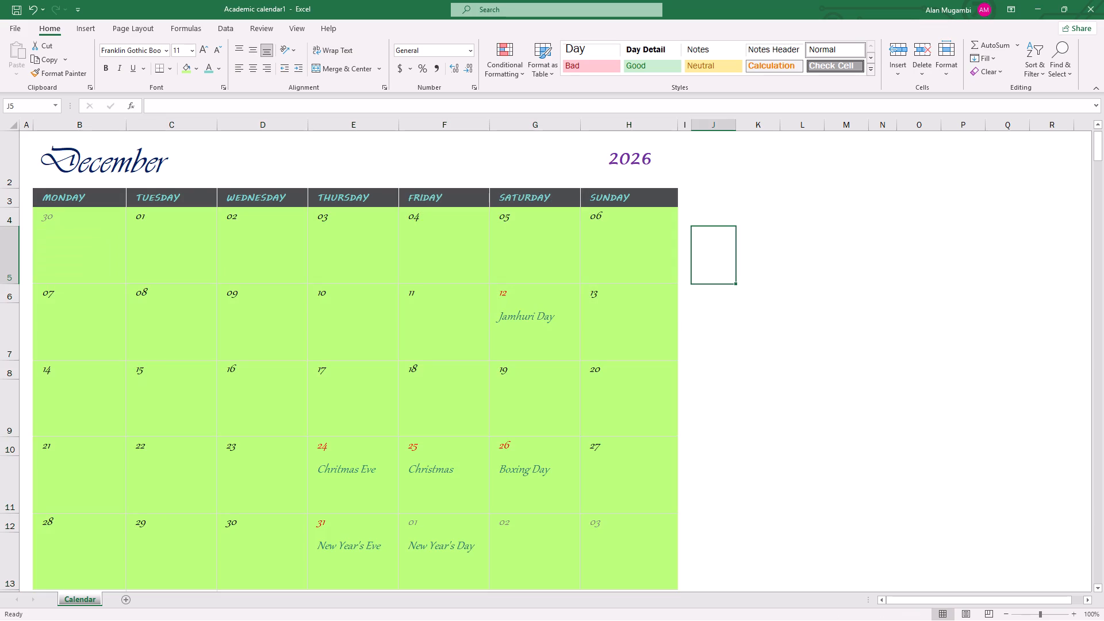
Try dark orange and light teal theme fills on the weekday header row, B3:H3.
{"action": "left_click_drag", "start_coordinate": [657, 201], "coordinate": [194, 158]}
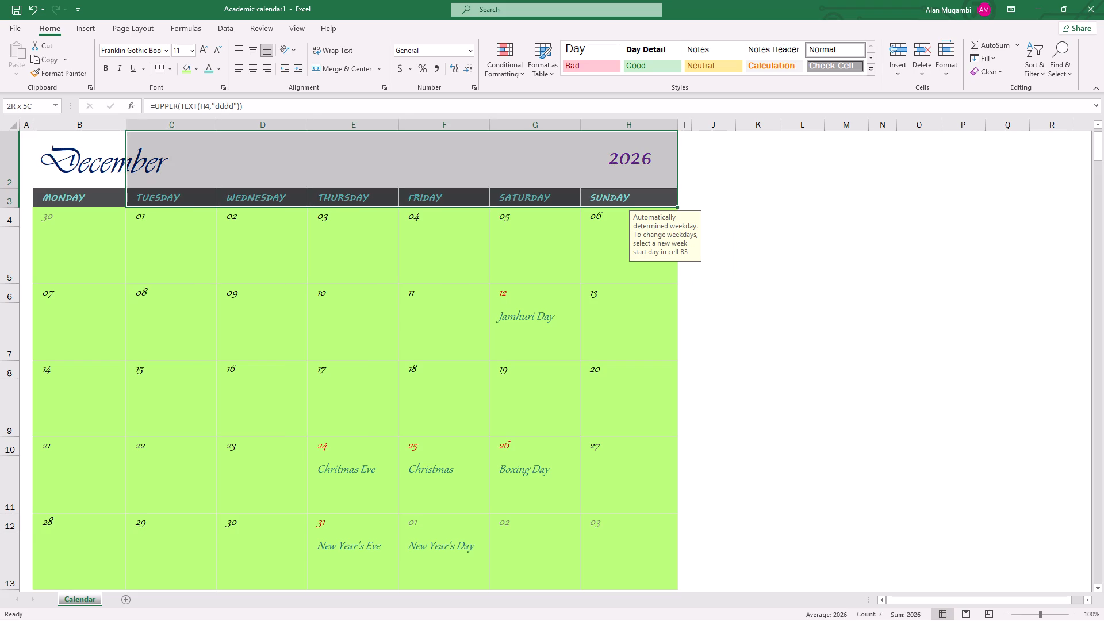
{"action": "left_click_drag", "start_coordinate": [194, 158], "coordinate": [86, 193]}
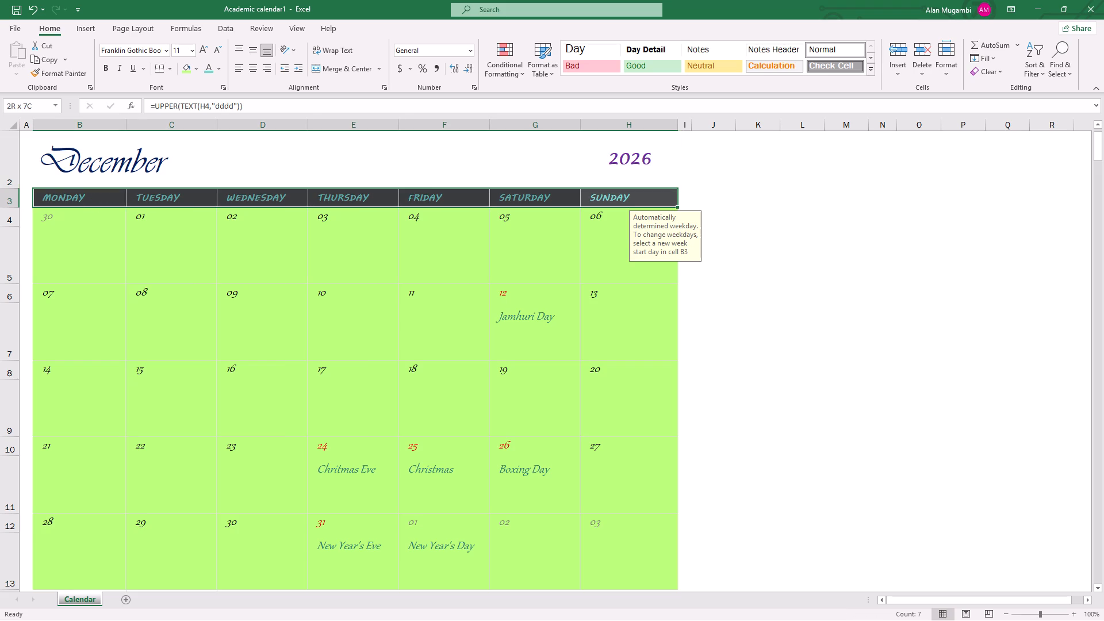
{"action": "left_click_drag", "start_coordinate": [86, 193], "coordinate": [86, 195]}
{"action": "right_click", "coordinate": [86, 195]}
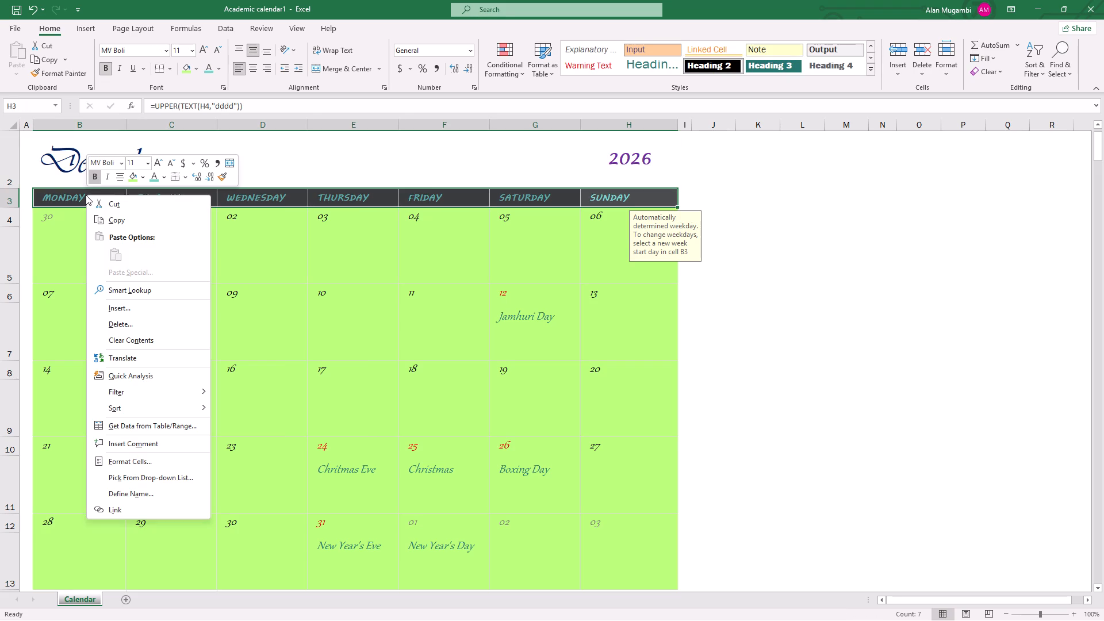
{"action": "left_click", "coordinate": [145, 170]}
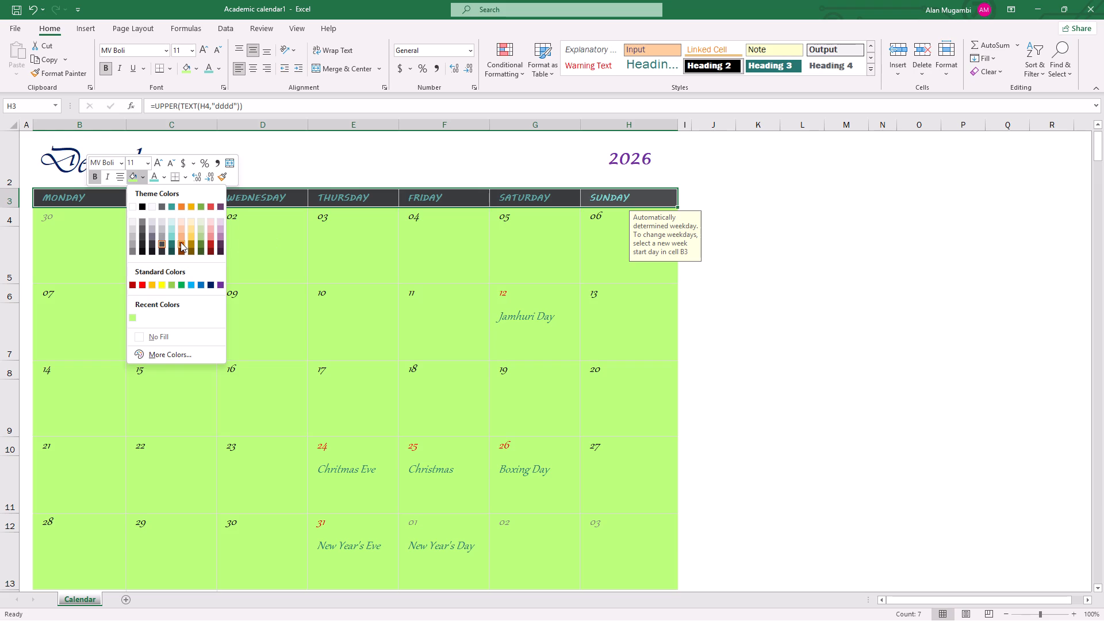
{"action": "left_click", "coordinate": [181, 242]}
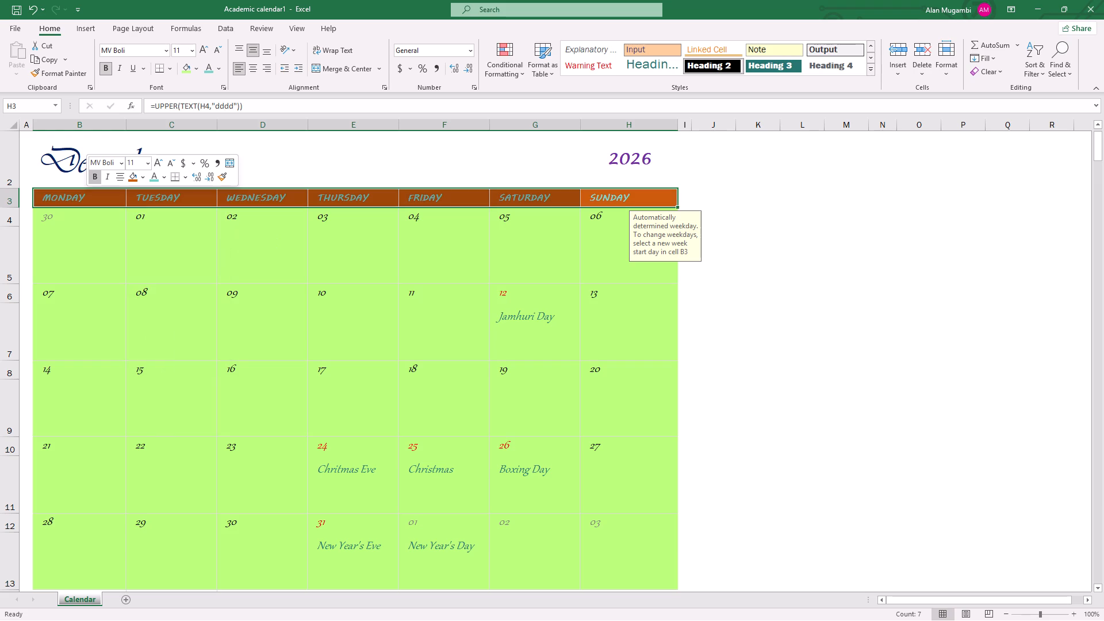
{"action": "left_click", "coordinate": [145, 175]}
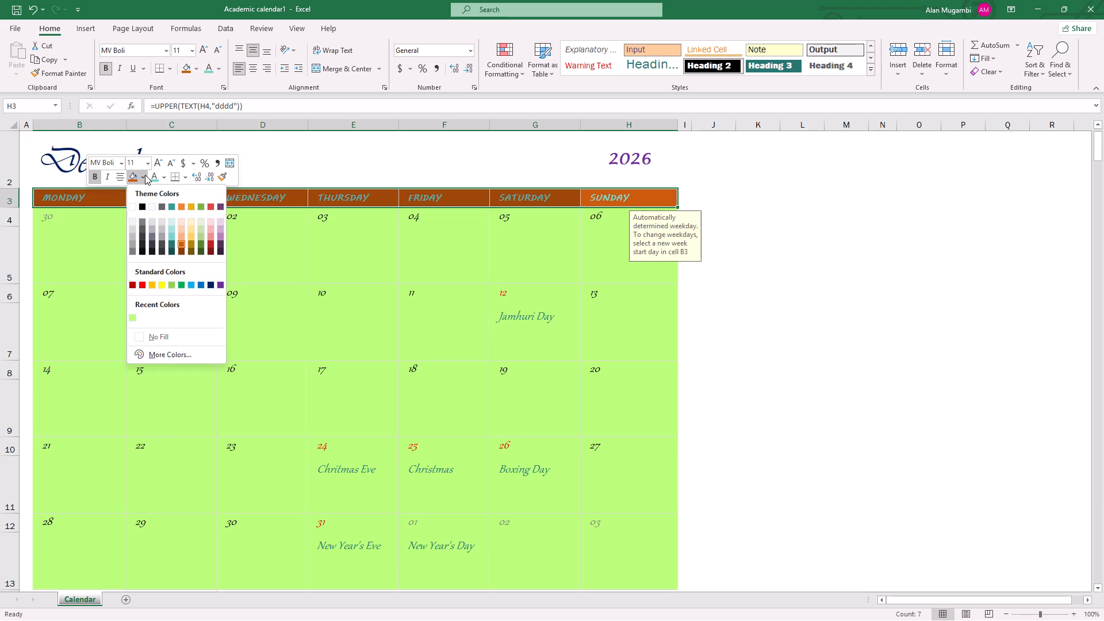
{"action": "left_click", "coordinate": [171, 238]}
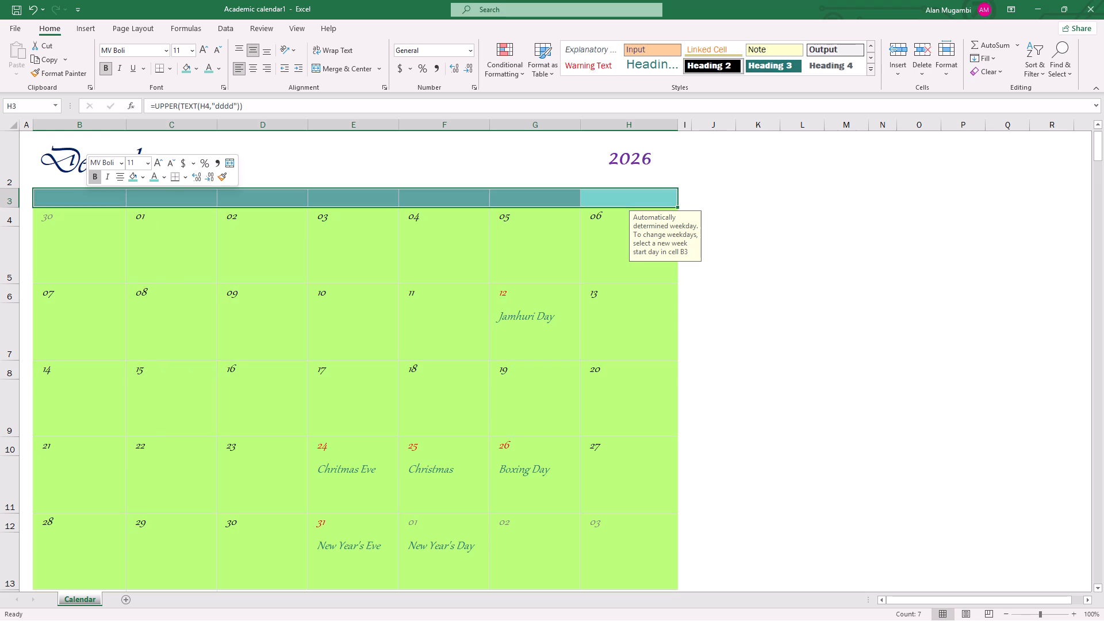
Fill the weekday header row, B3:H3, with the dark purple theme colour.
{"action": "left_click", "coordinate": [143, 175]}
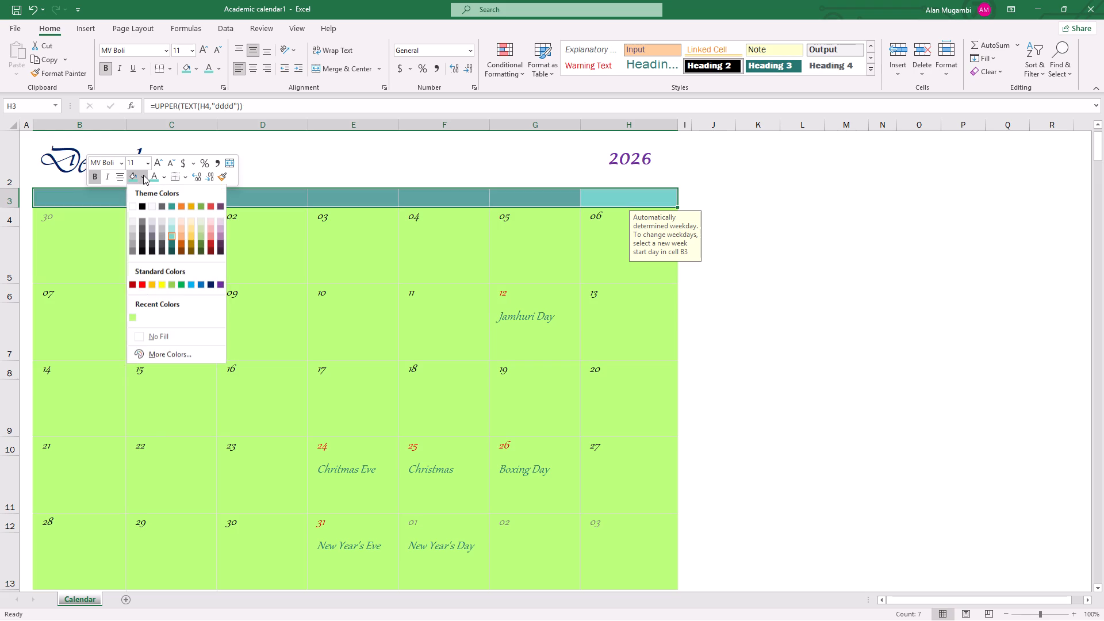
{"action": "left_click", "coordinate": [219, 240]}
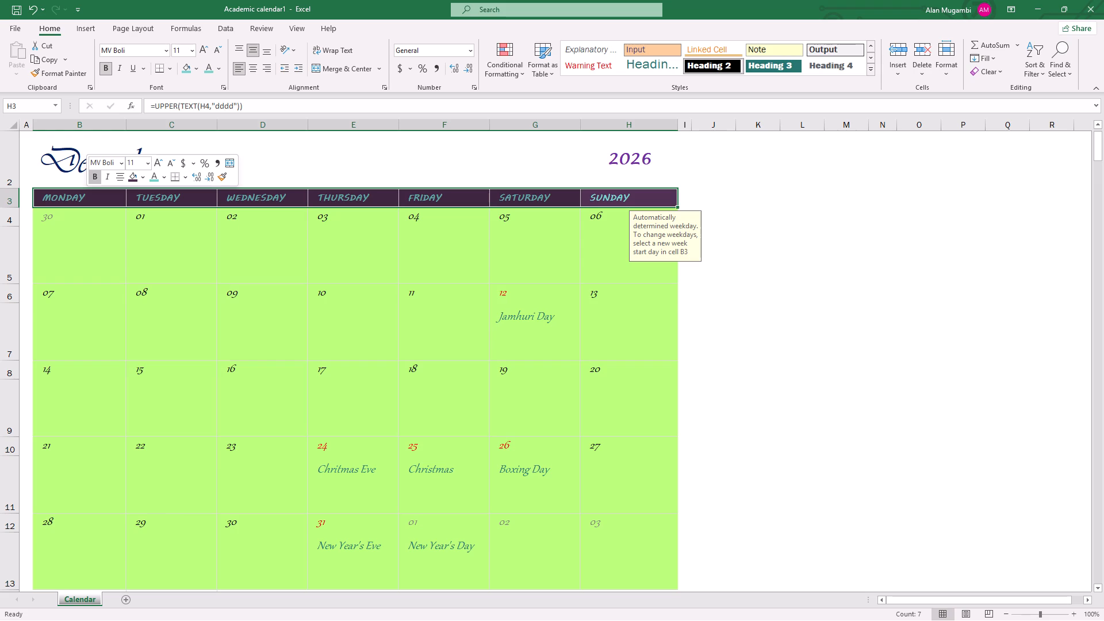
Change the weekday names' font colour in the header row to the standard light blue.
{"action": "left_click", "coordinate": [156, 174]}
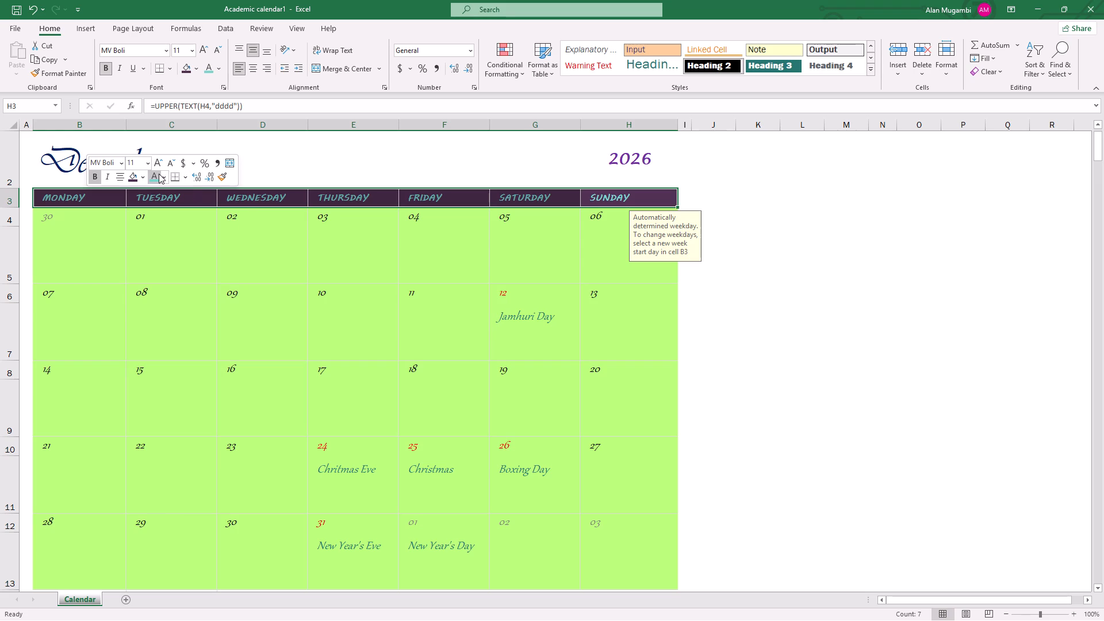
{"action": "left_click", "coordinate": [162, 174]}
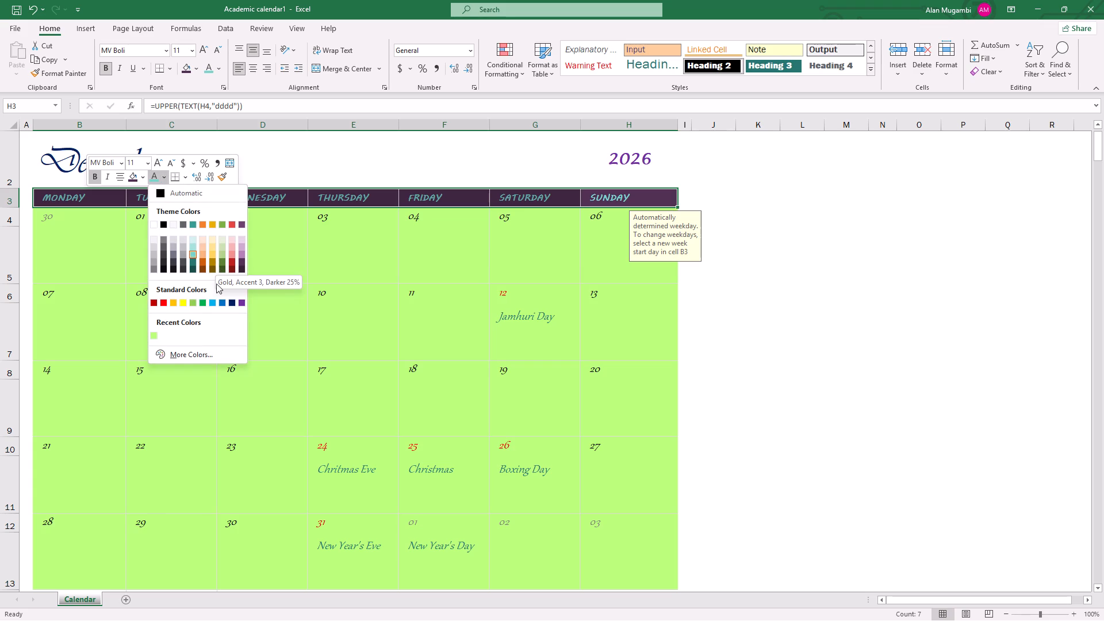
{"action": "left_click", "coordinate": [213, 300]}
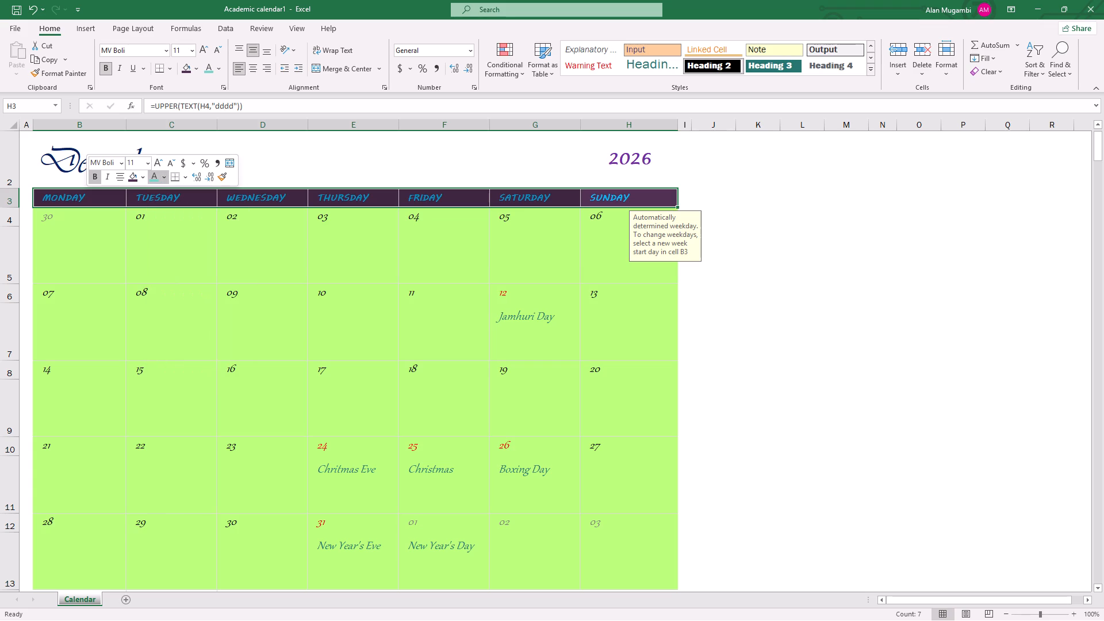
{"action": "left_click", "coordinate": [213, 300]}
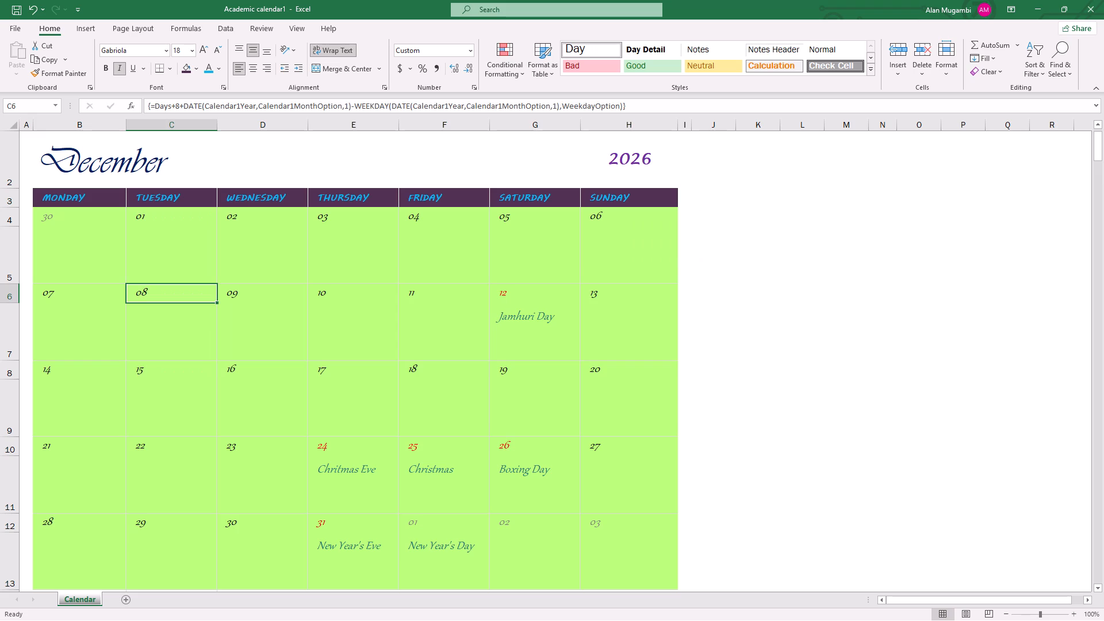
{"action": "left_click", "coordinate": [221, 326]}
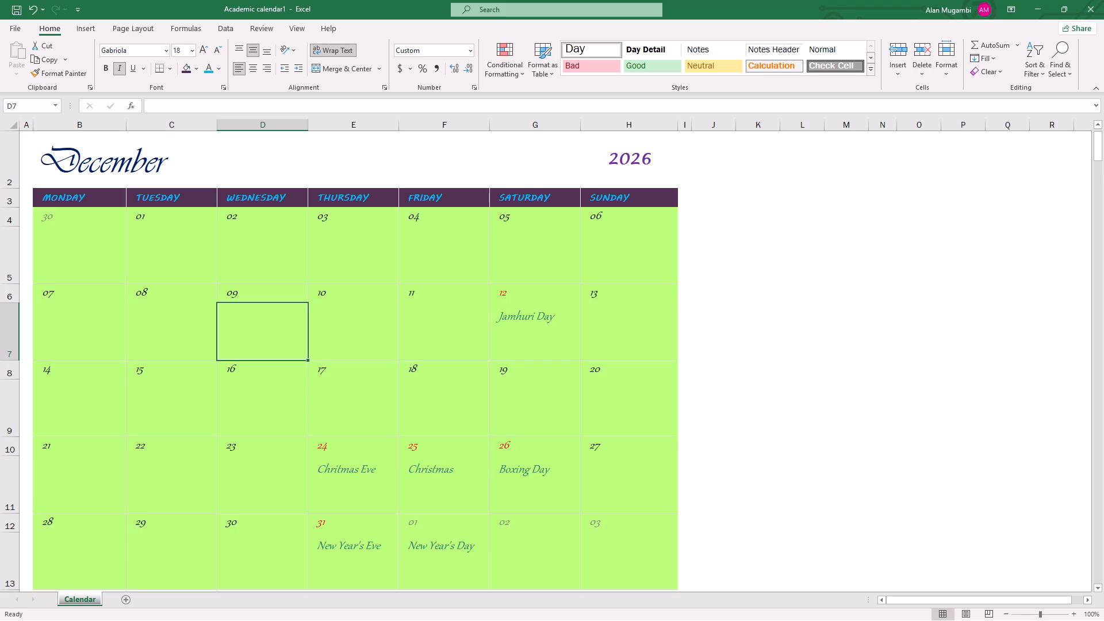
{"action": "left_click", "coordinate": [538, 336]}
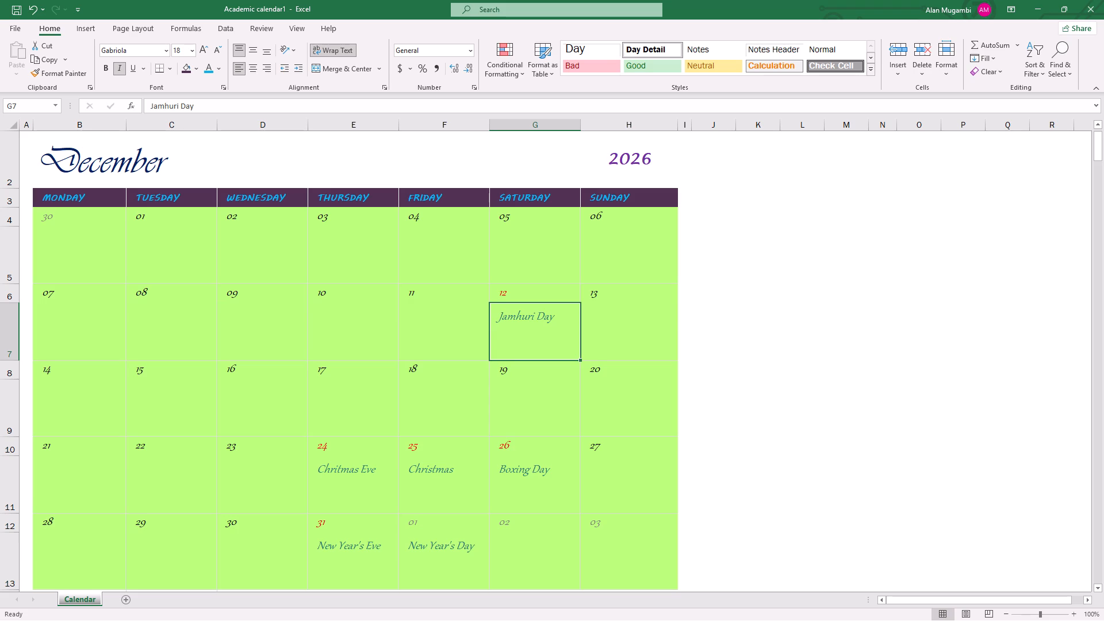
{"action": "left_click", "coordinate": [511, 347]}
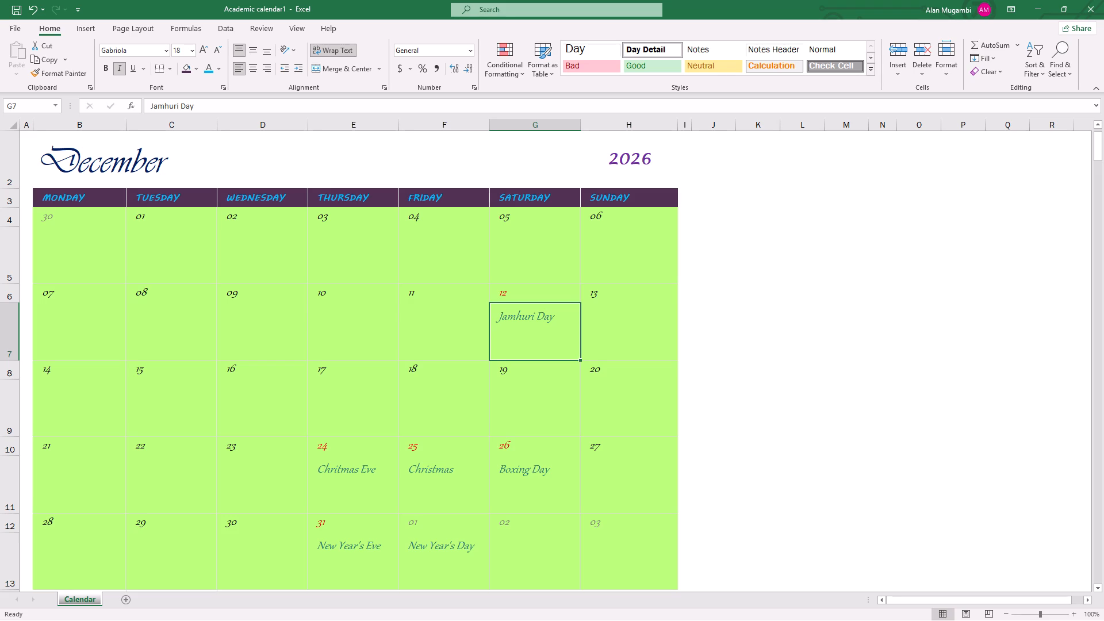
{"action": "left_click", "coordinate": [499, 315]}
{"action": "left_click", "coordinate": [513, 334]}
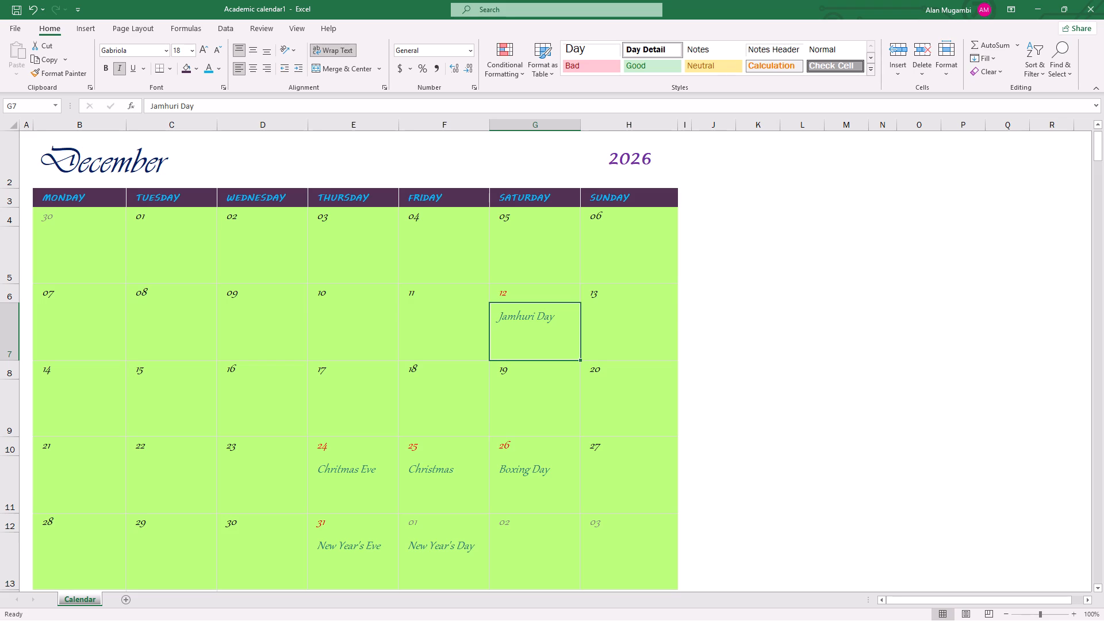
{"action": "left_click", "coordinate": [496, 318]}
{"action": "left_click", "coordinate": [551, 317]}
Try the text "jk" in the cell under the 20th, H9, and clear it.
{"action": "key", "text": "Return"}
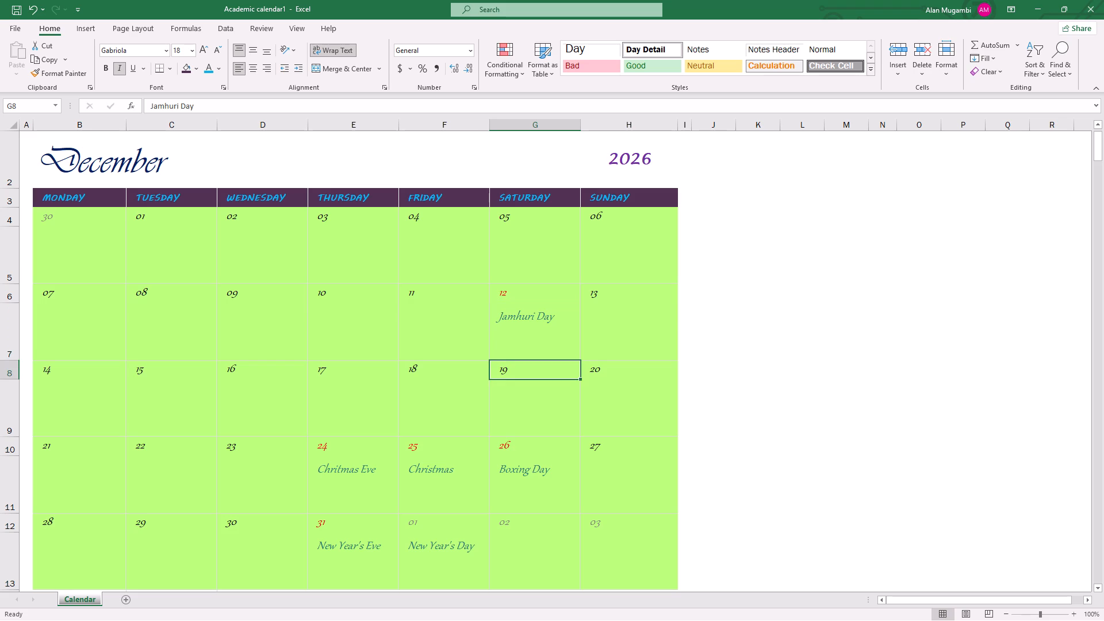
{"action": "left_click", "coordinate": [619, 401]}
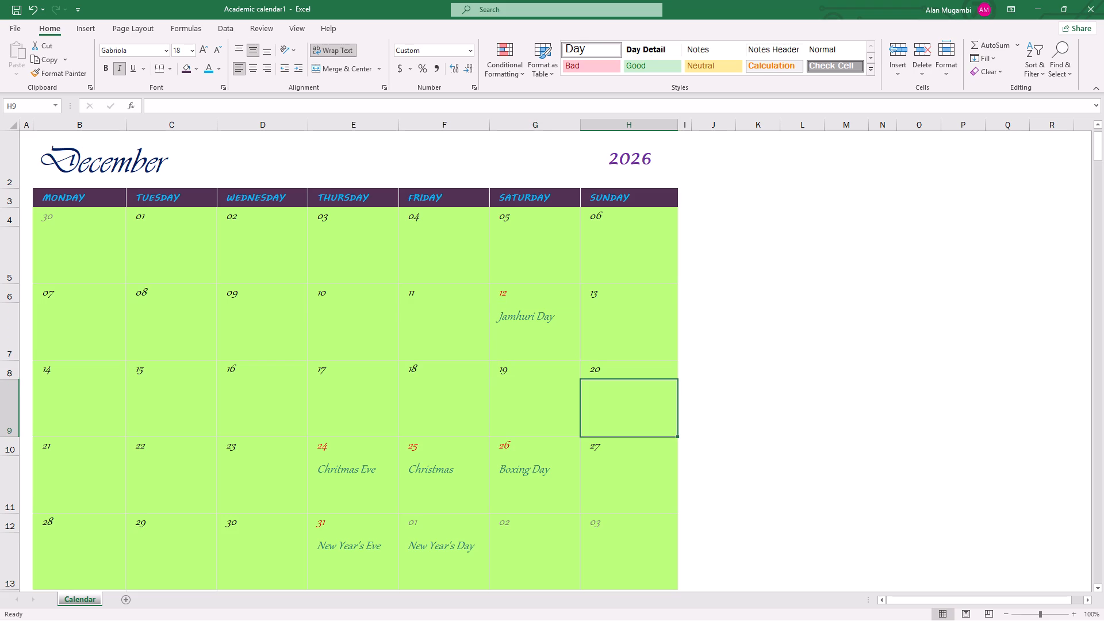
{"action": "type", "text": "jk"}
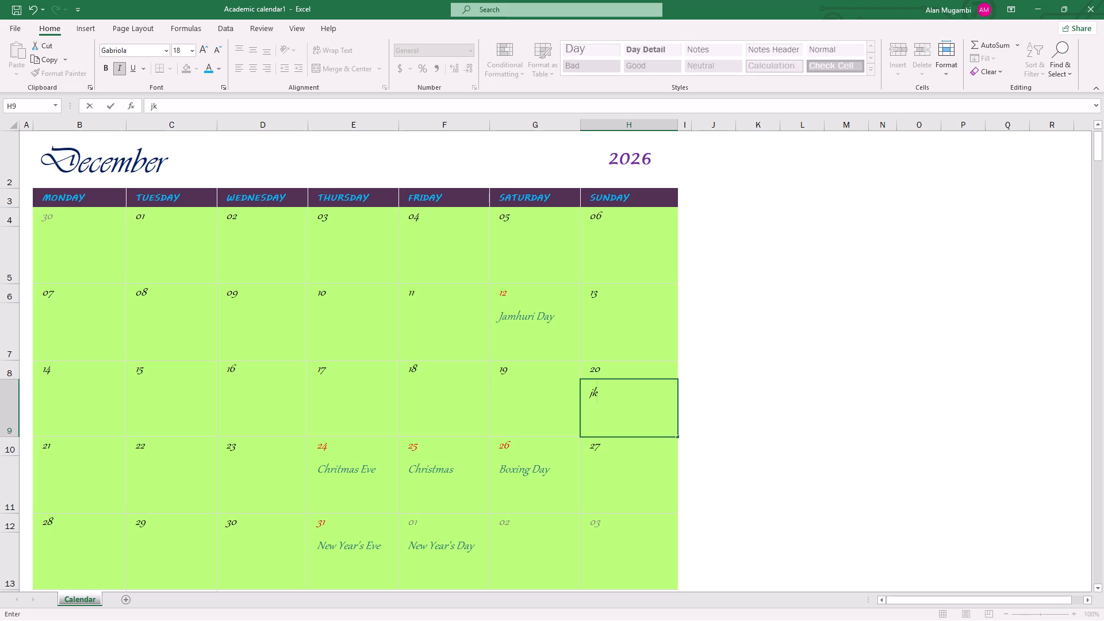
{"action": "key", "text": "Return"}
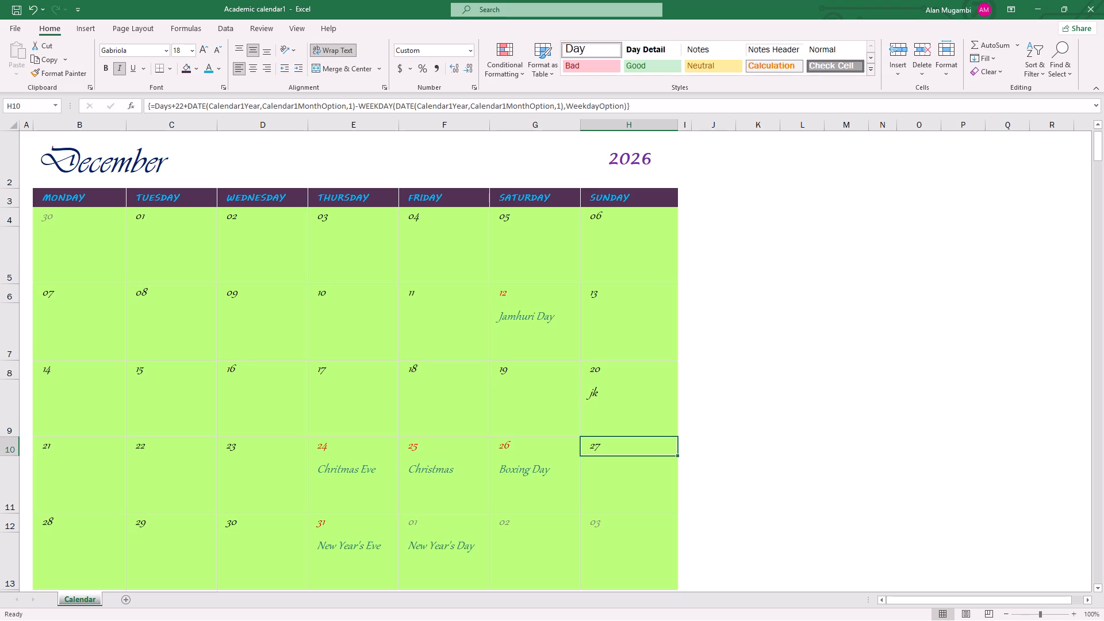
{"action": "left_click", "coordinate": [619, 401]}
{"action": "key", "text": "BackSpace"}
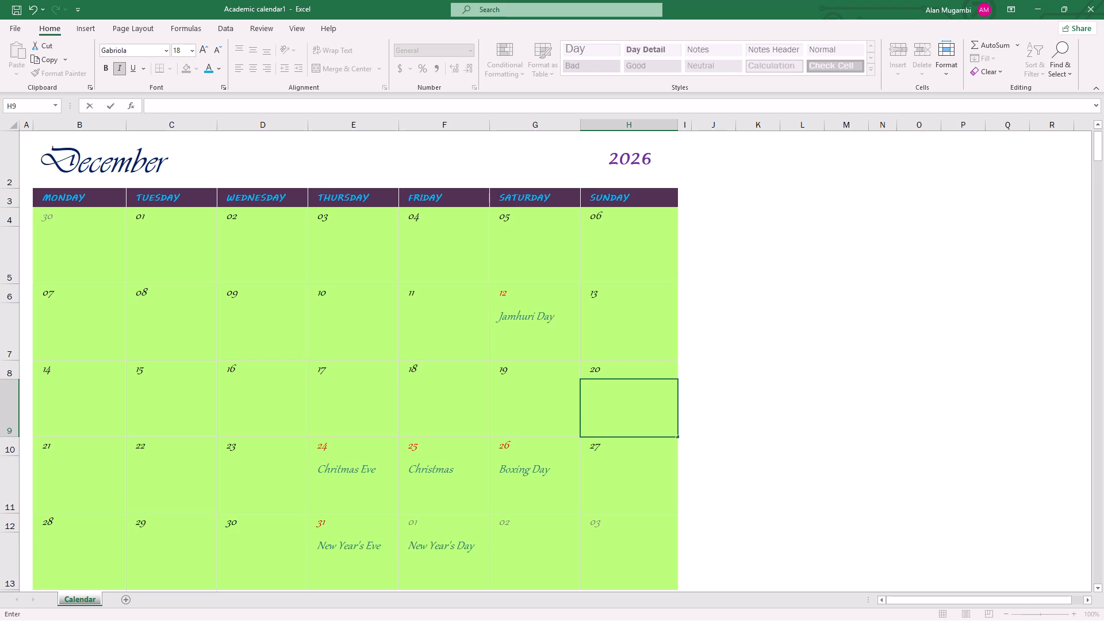
Change the font colour of the Jamhuri Day, Boxing Day, Christmas and Christmas Eve entries to a dark grey theme colour.
{"action": "right_click", "coordinate": [526, 316]}
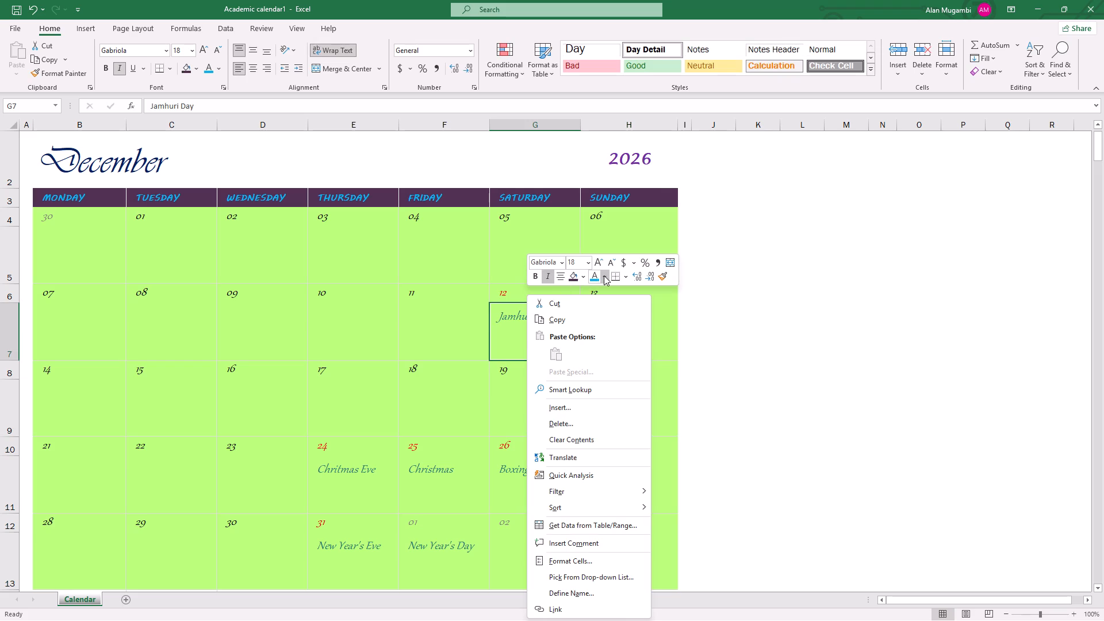
{"action": "left_click", "coordinate": [605, 275]}
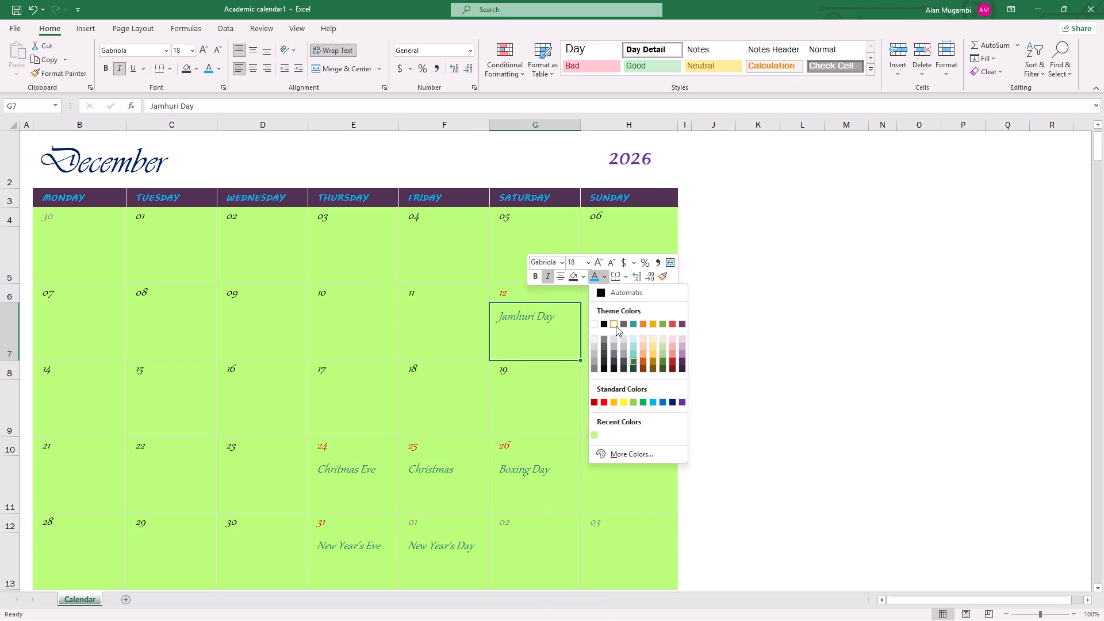
{"action": "left_click", "coordinate": [614, 362]}
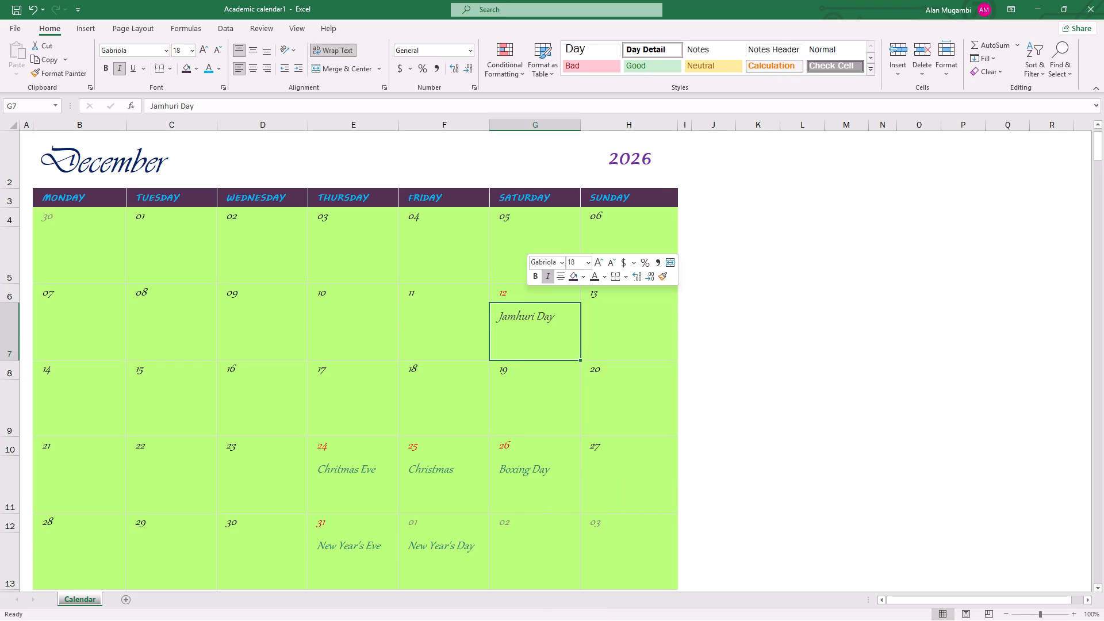
{"action": "left_click", "coordinate": [556, 467]}
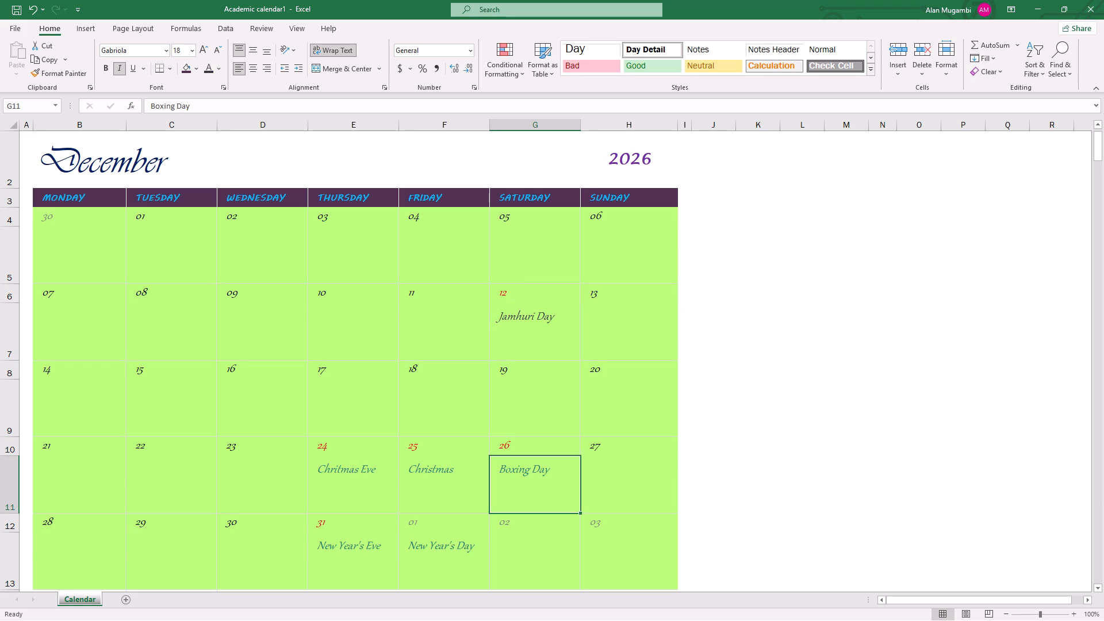
{"action": "right_click", "coordinate": [523, 490]}
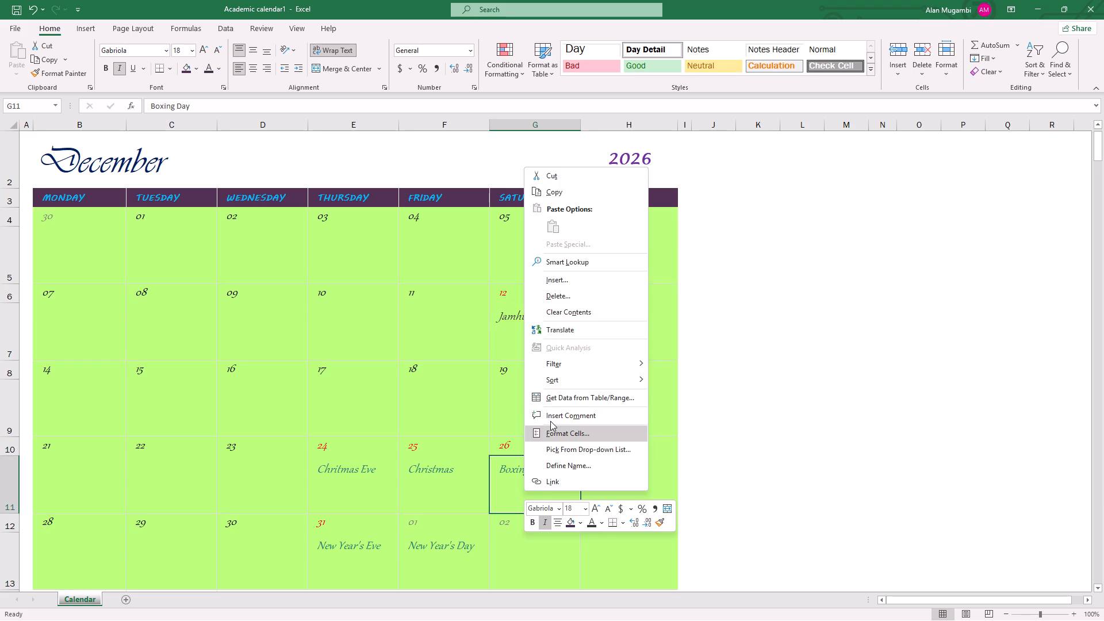
{"action": "left_click", "coordinate": [592, 522]}
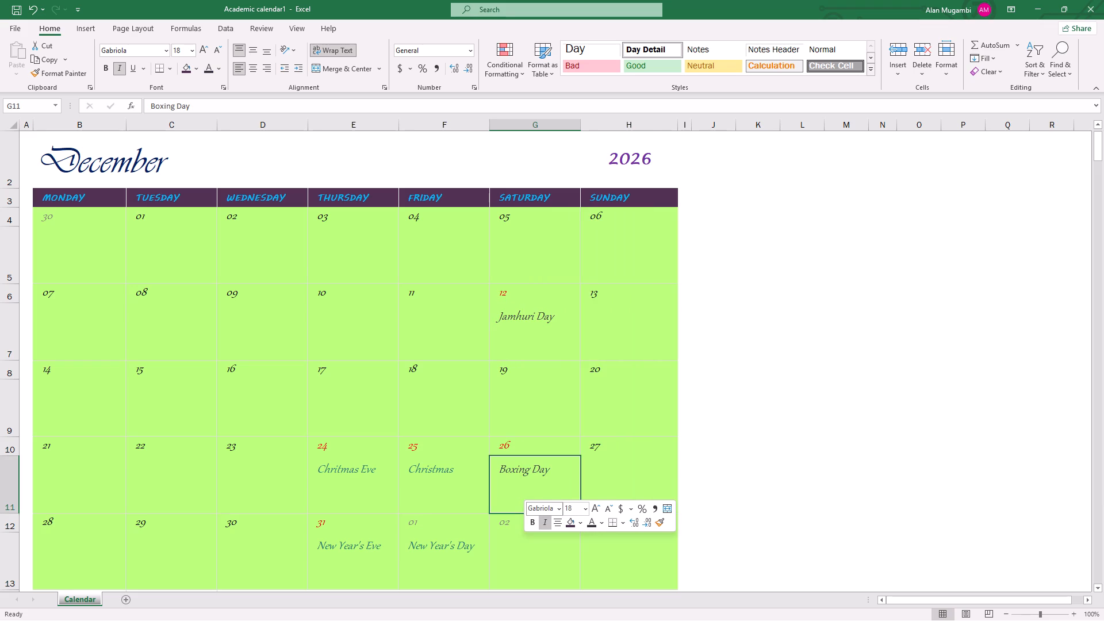
{"action": "right_click", "coordinate": [434, 484]}
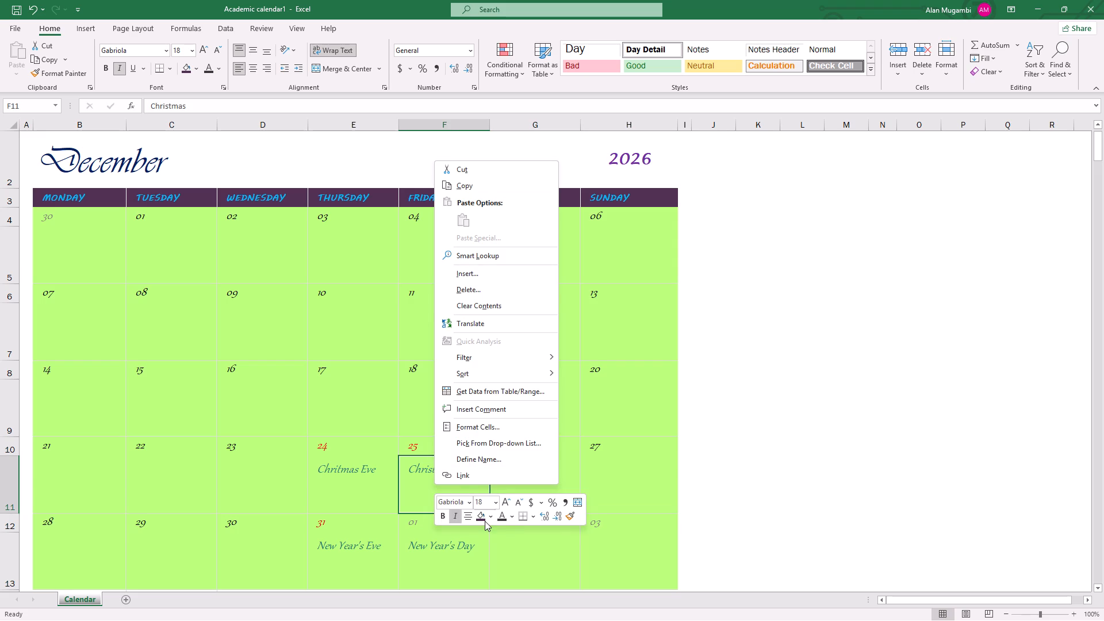
{"action": "left_click", "coordinate": [503, 515]}
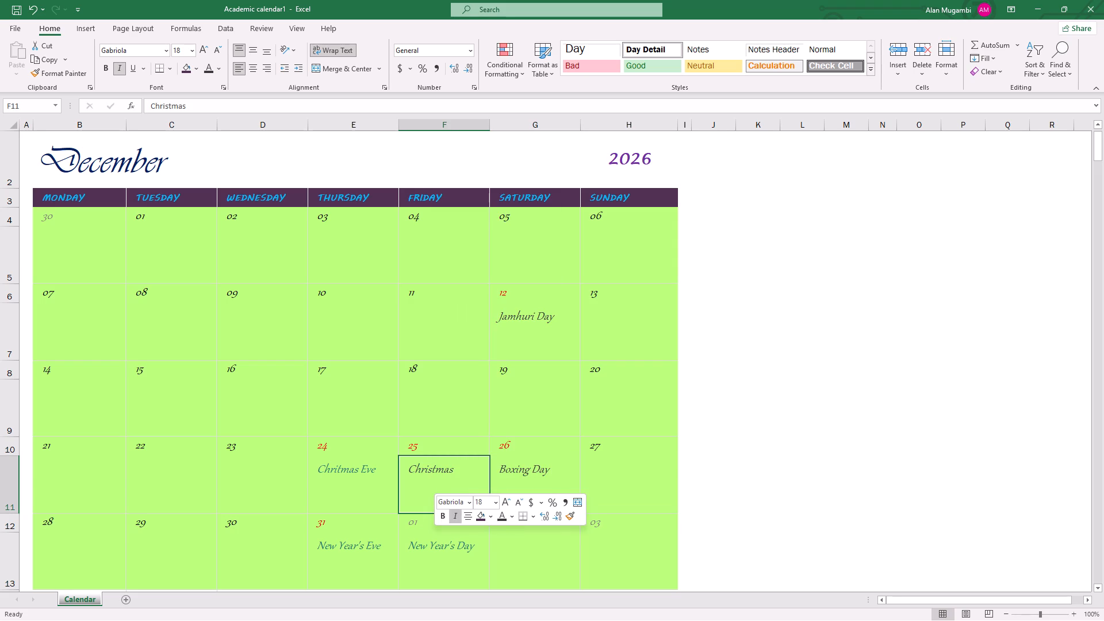
{"action": "right_click", "coordinate": [343, 471]}
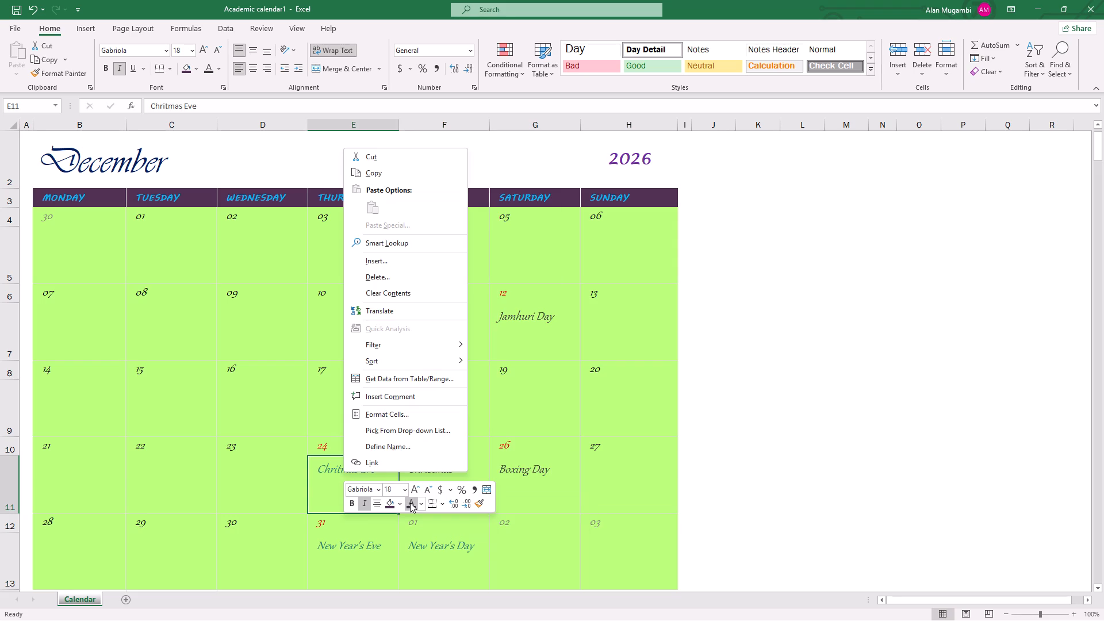
{"action": "left_click", "coordinate": [411, 503]}
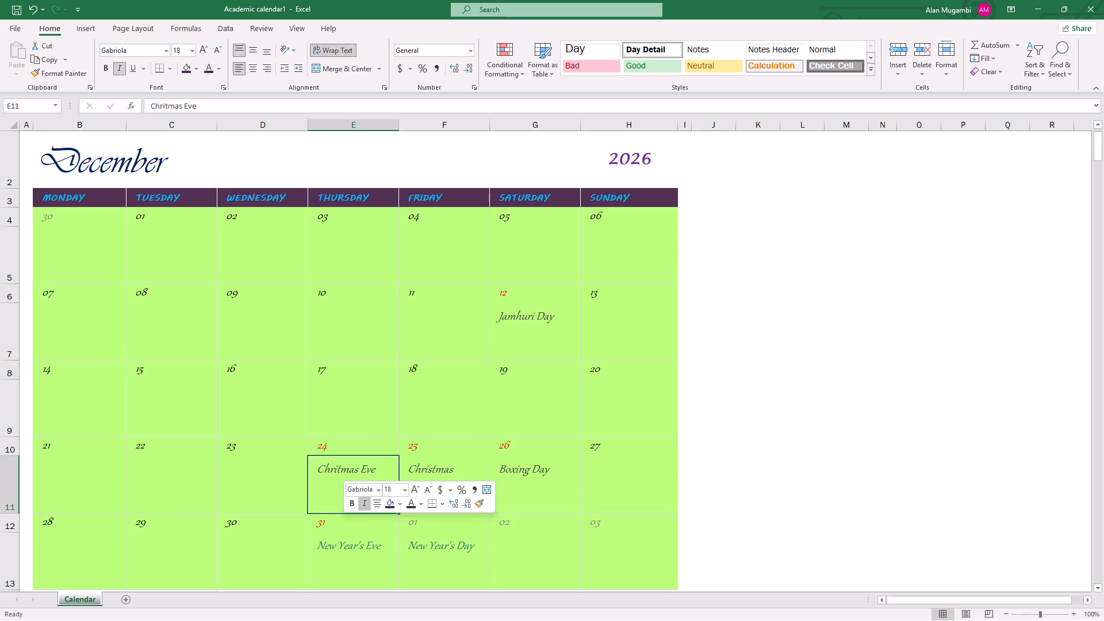
Apply the same dark grey font colour to the New Year's Day and New Year's Eve entries.
{"action": "right_click", "coordinate": [440, 565]}
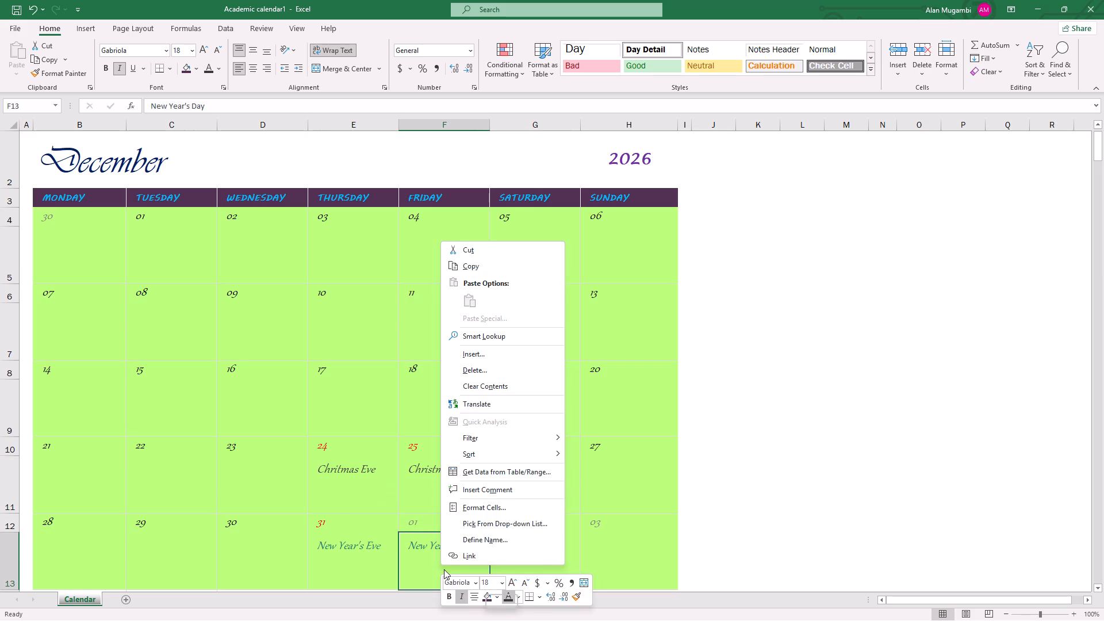
{"action": "left_click", "coordinate": [335, 529]}
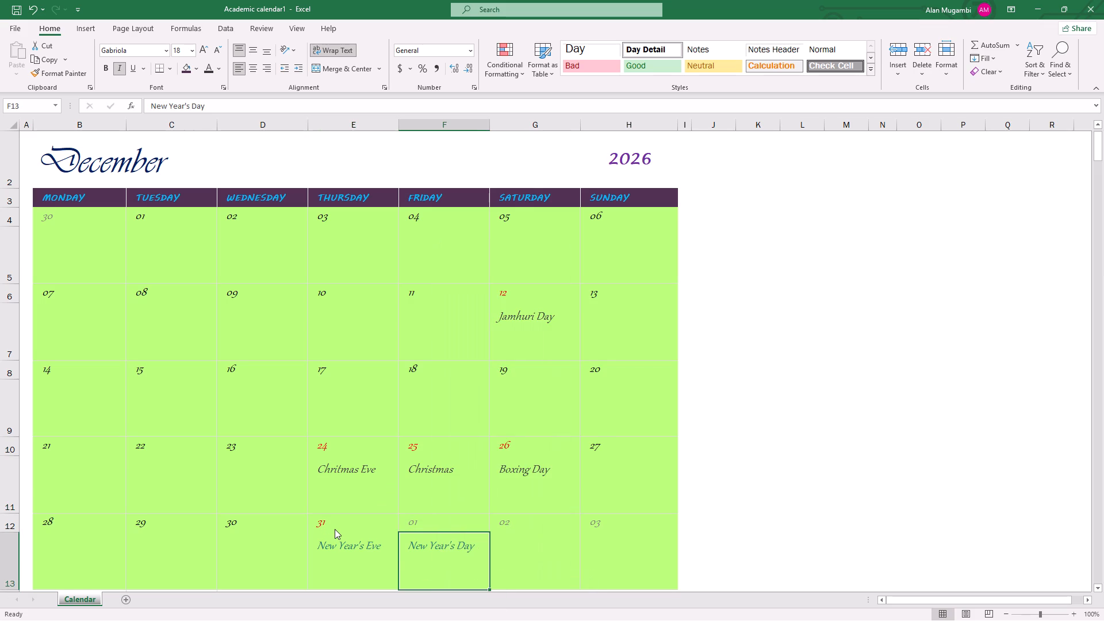
{"action": "right_click", "coordinate": [420, 550]}
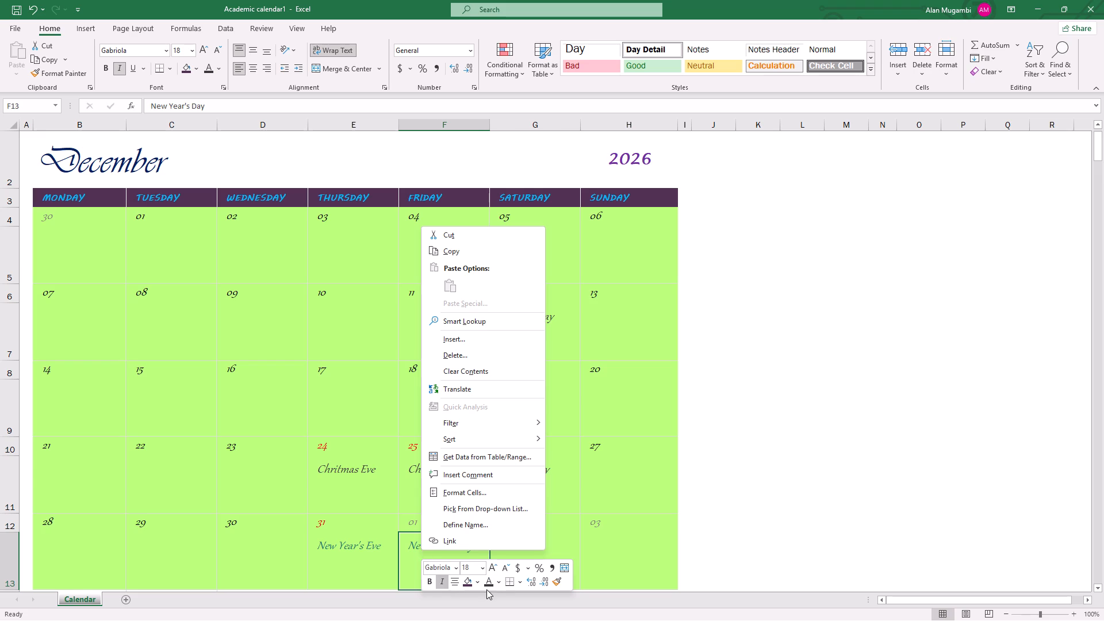
{"action": "left_click", "coordinate": [486, 584]}
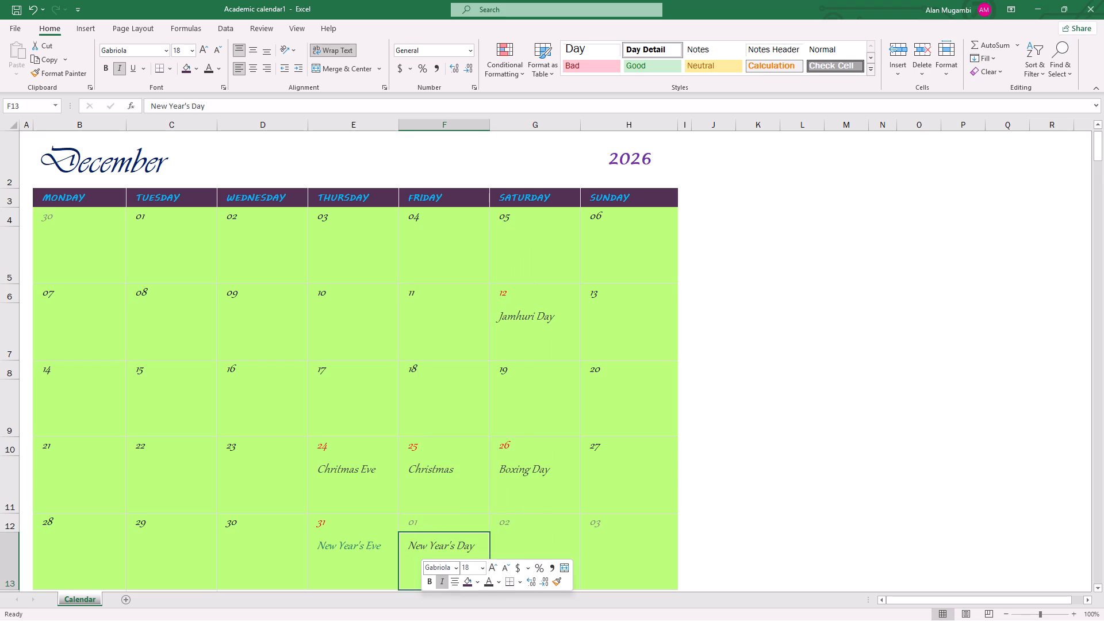
{"action": "left_click", "coordinate": [370, 545]}
{"action": "right_click", "coordinate": [370, 545]}
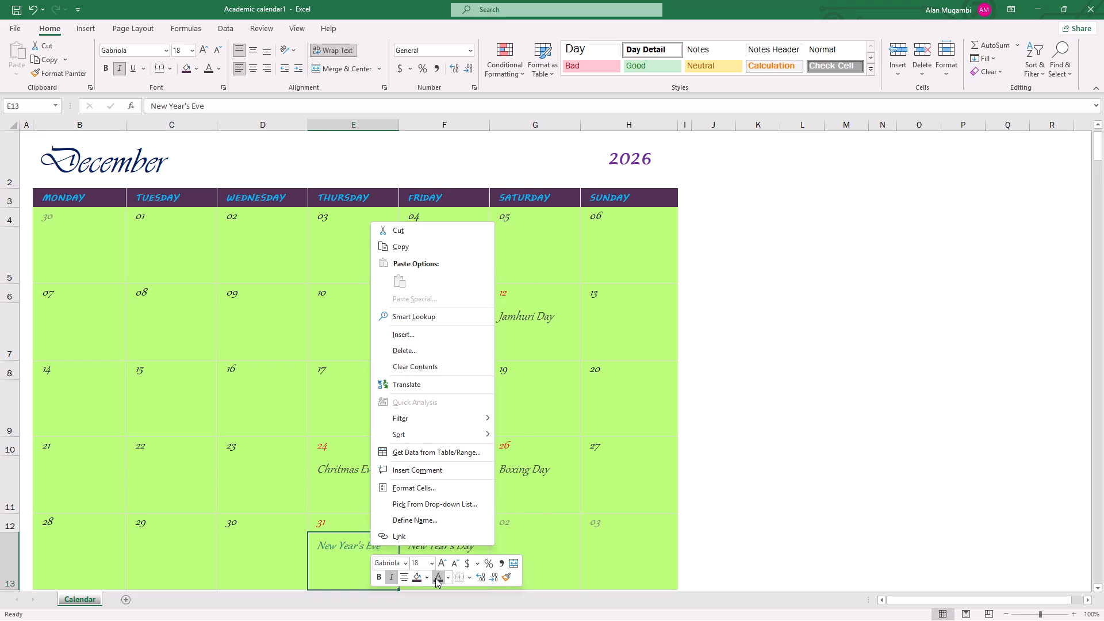
{"action": "left_click", "coordinate": [436, 577]}
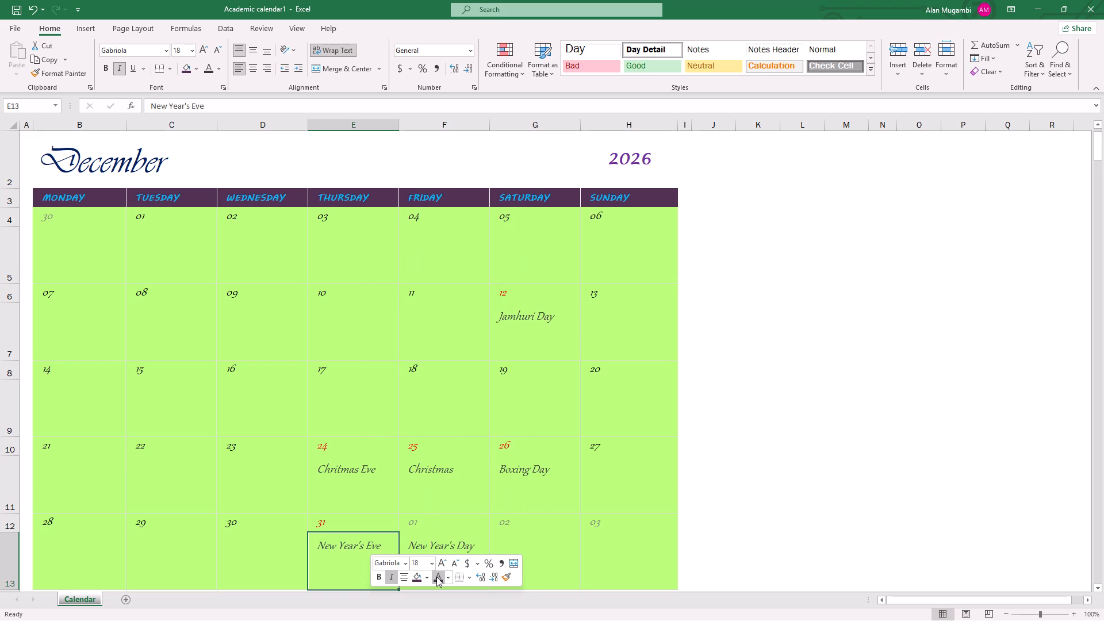
{"action": "left_click", "coordinate": [485, 432]}
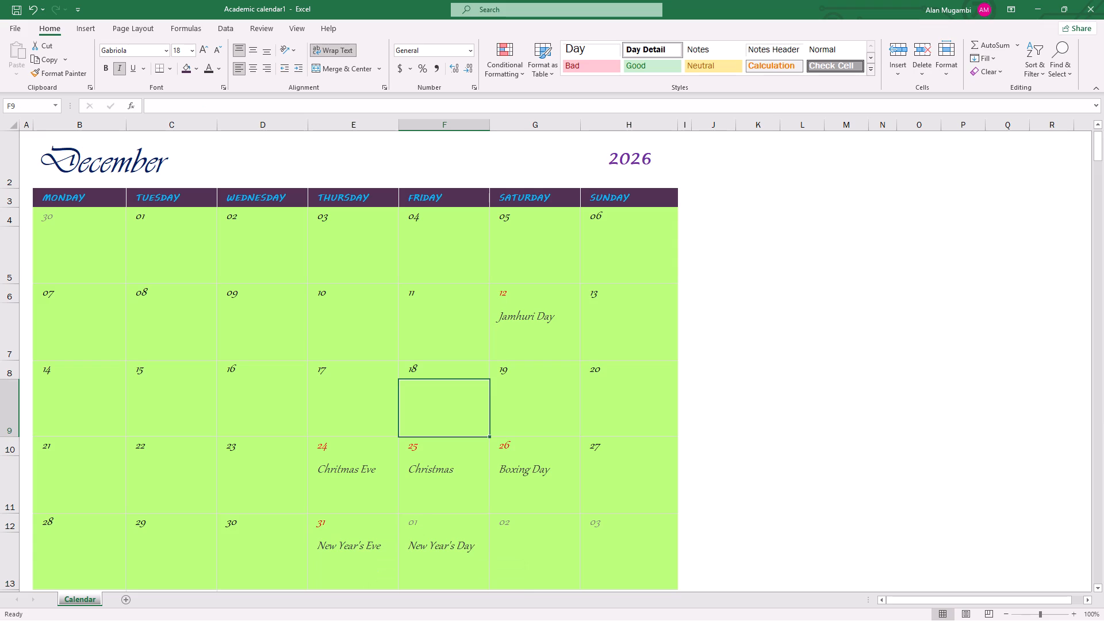
{"action": "left_click", "coordinate": [474, 470]}
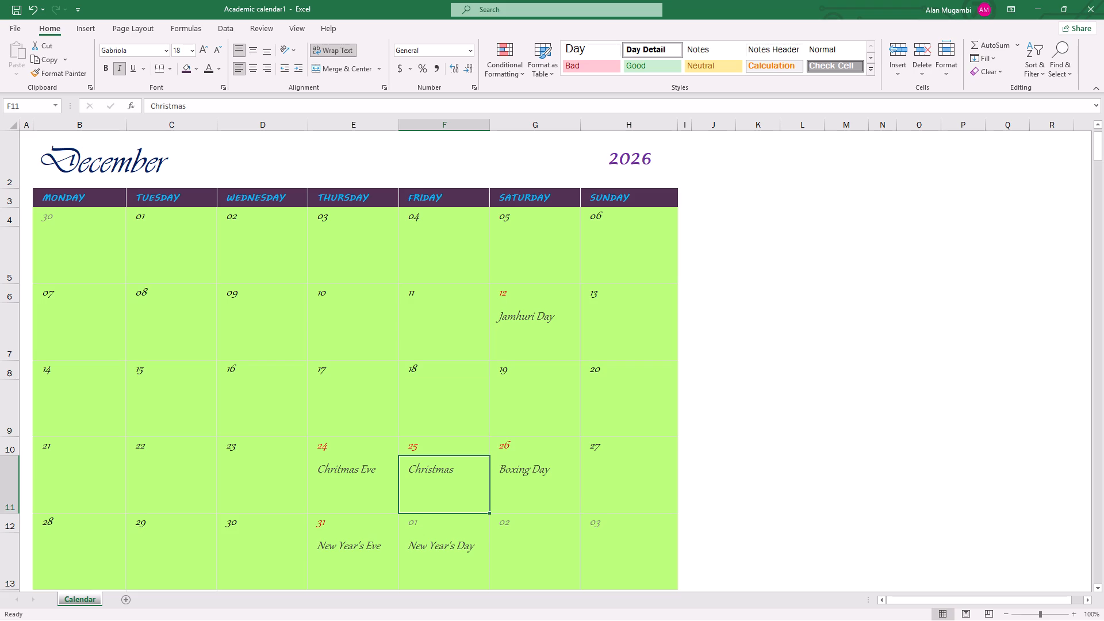
Open the gallery of shapes available for insertion into the calendar sheet.
{"action": "left_click", "coordinate": [599, 360]}
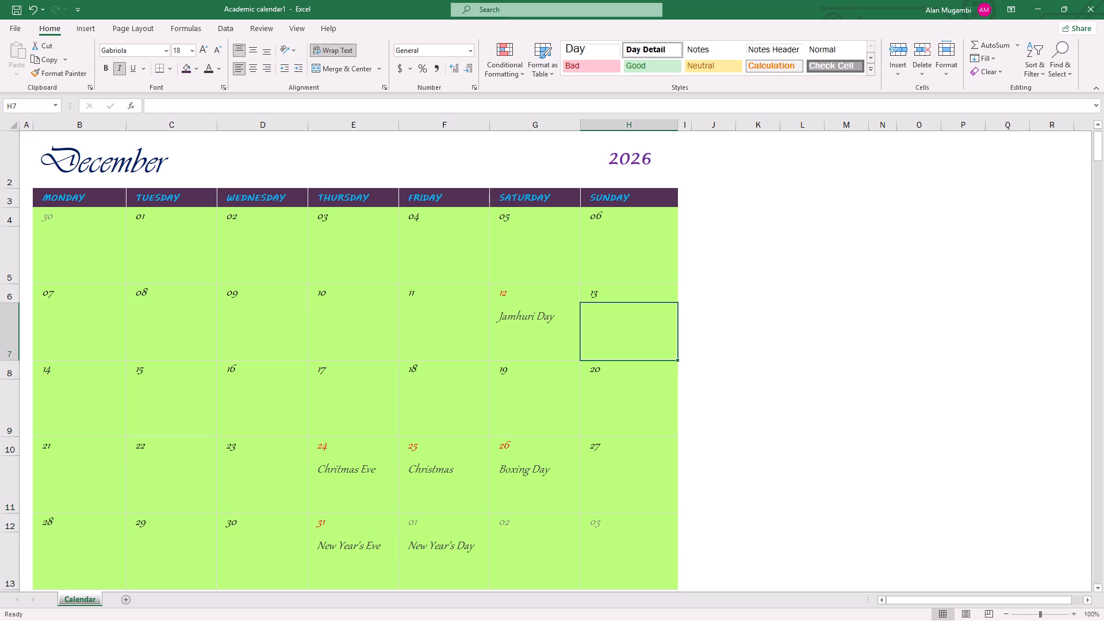
{"action": "left_click", "coordinate": [93, 28]}
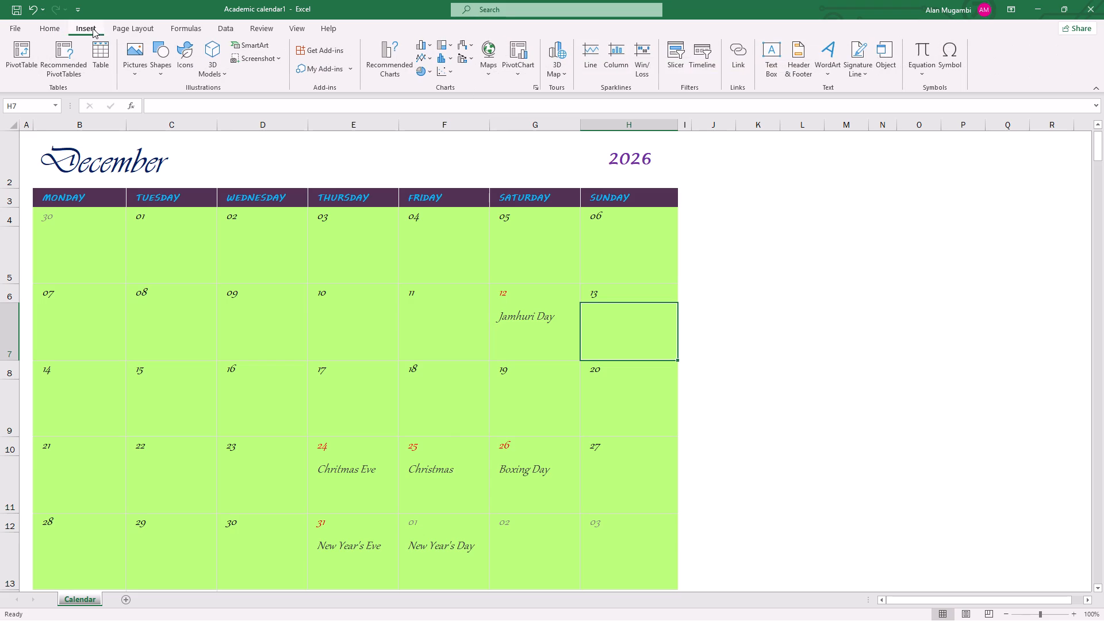
{"action": "left_click", "coordinate": [155, 62]}
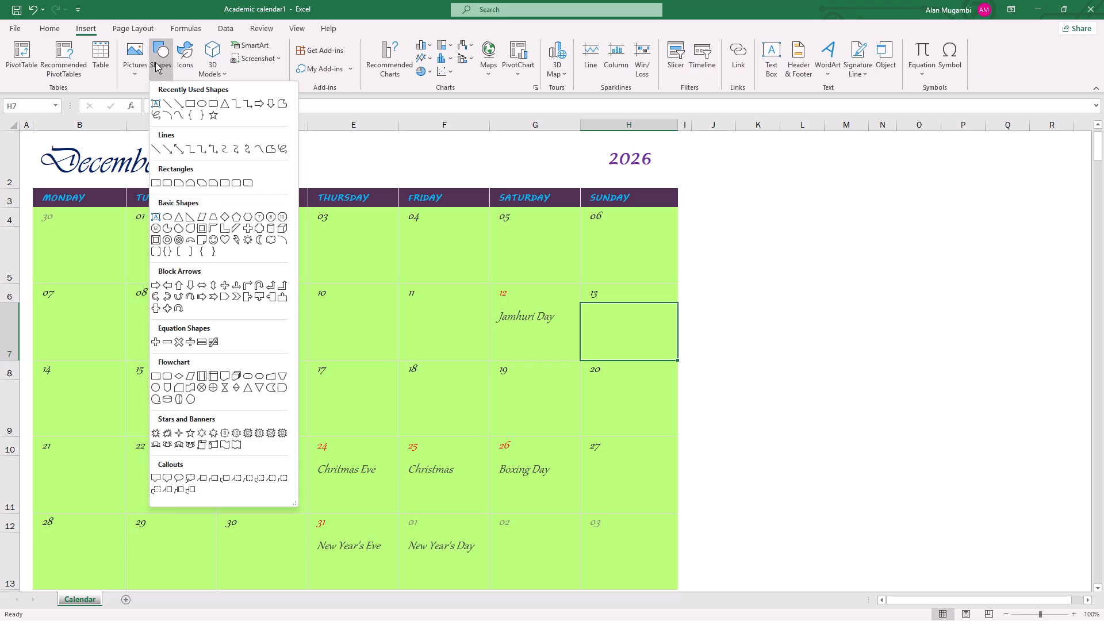
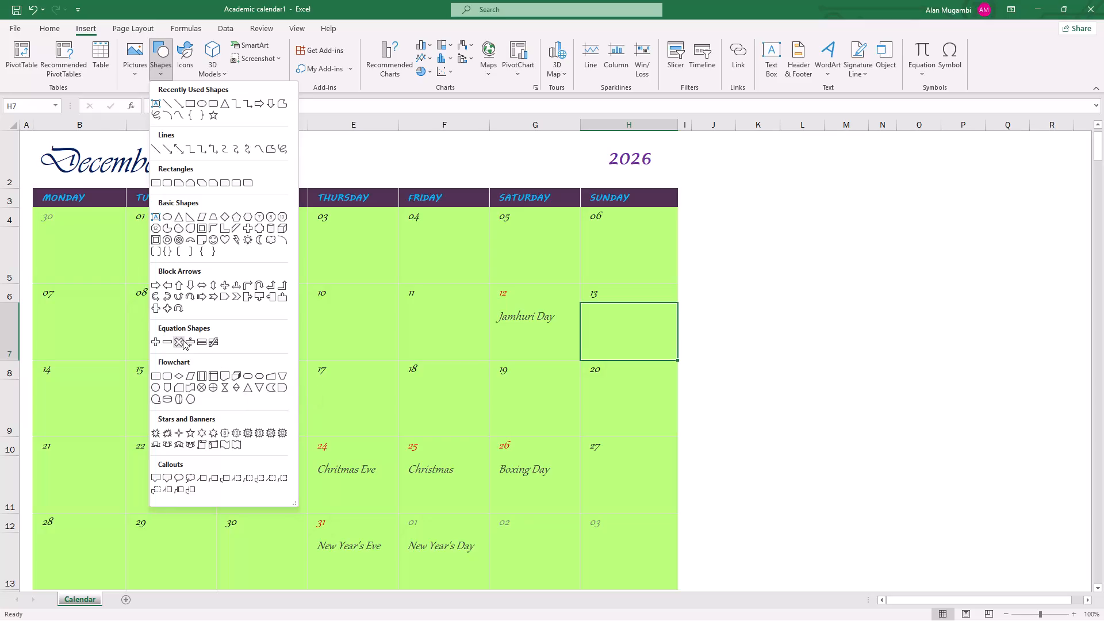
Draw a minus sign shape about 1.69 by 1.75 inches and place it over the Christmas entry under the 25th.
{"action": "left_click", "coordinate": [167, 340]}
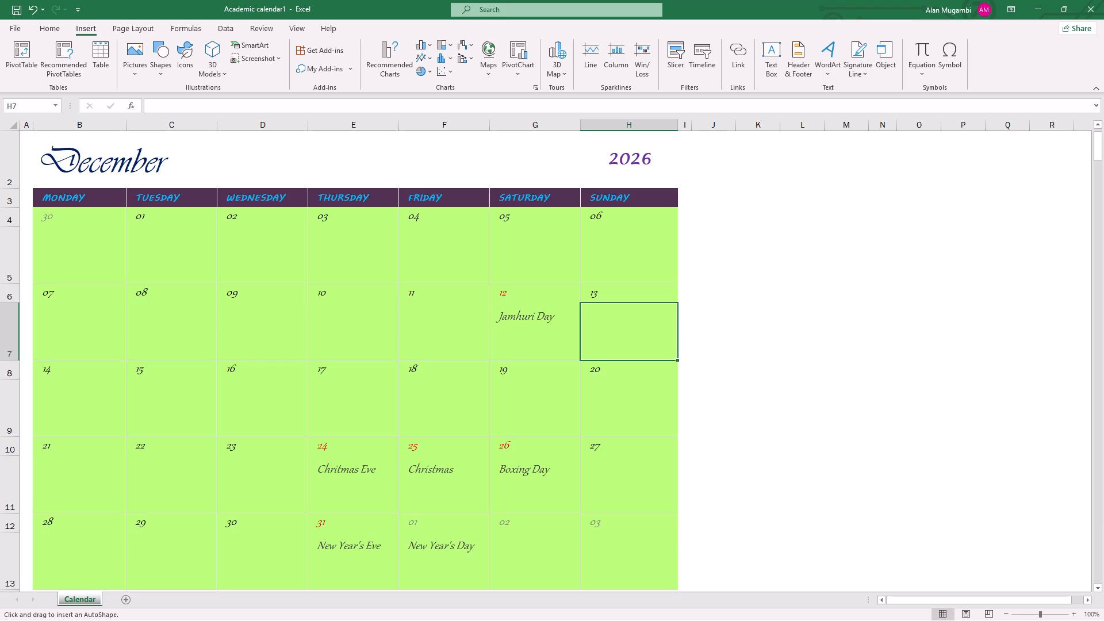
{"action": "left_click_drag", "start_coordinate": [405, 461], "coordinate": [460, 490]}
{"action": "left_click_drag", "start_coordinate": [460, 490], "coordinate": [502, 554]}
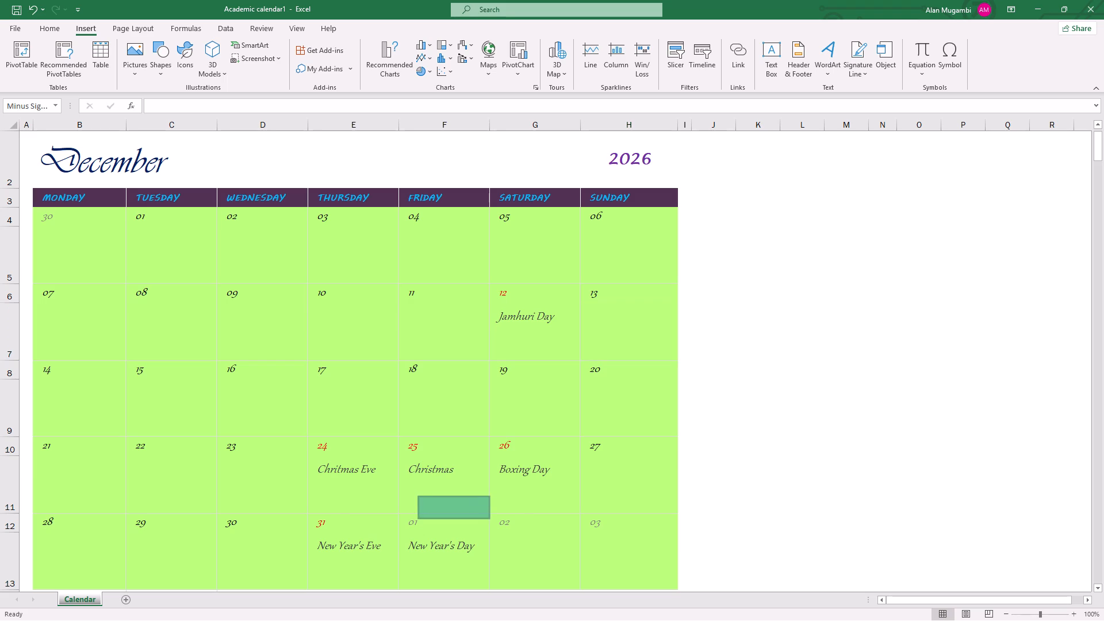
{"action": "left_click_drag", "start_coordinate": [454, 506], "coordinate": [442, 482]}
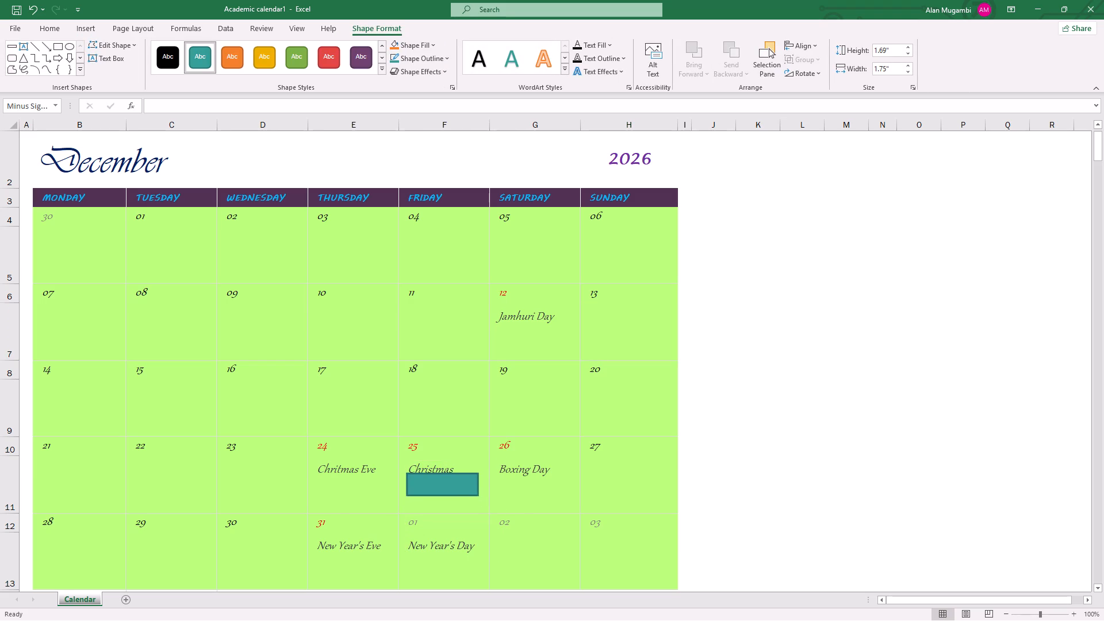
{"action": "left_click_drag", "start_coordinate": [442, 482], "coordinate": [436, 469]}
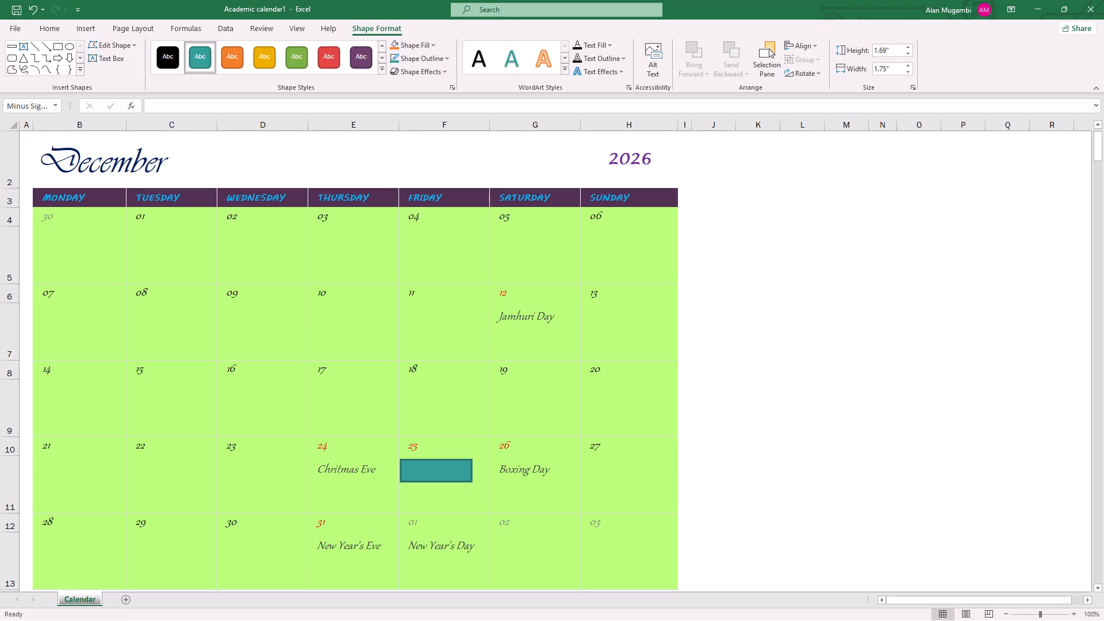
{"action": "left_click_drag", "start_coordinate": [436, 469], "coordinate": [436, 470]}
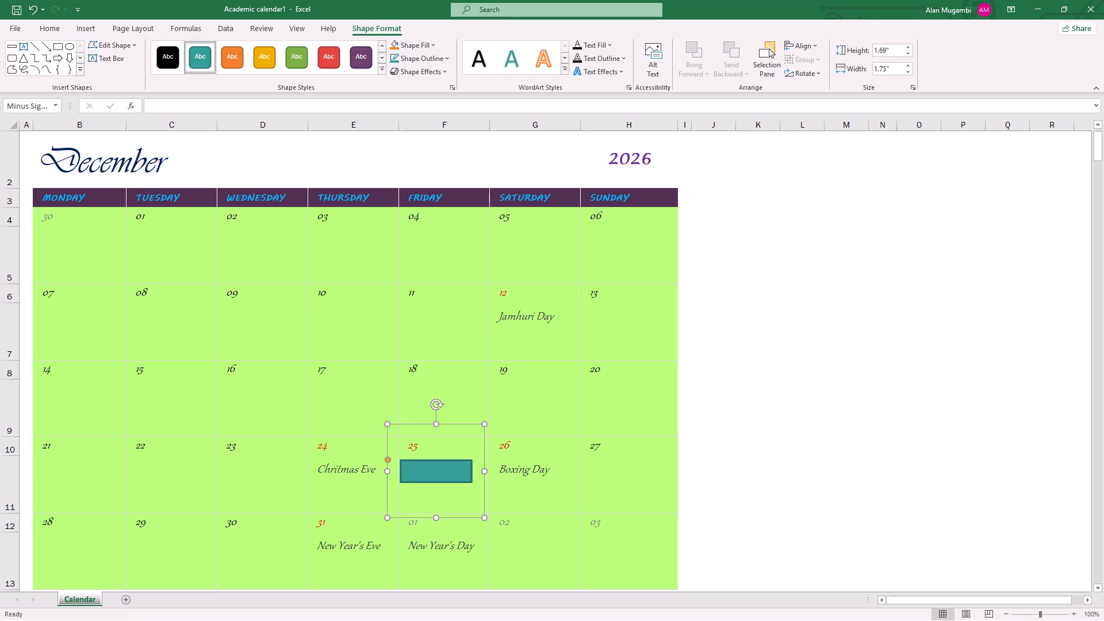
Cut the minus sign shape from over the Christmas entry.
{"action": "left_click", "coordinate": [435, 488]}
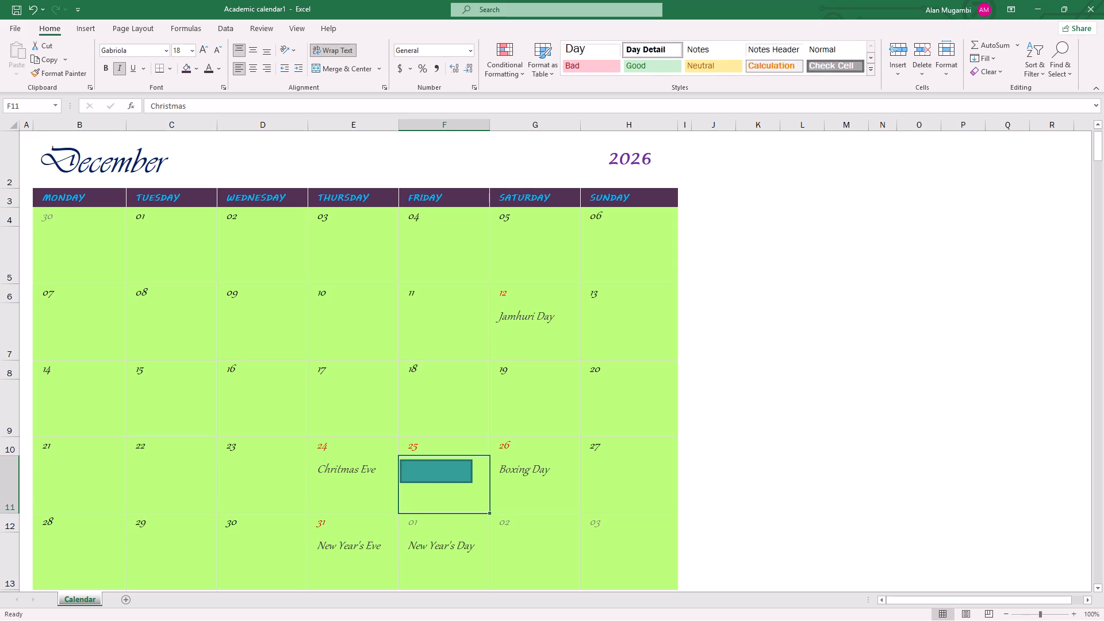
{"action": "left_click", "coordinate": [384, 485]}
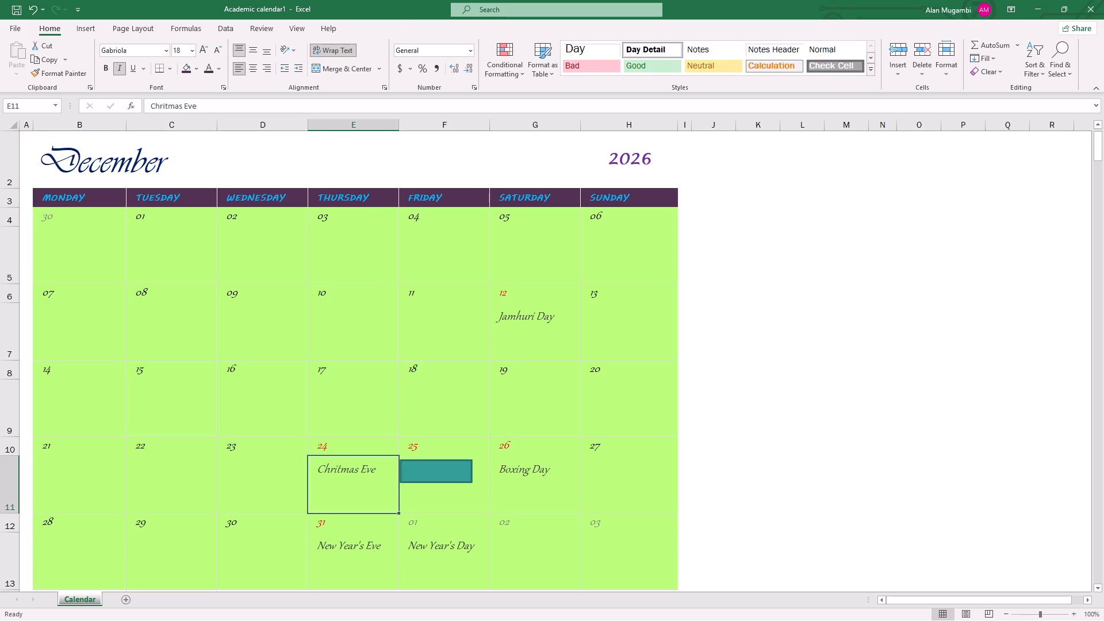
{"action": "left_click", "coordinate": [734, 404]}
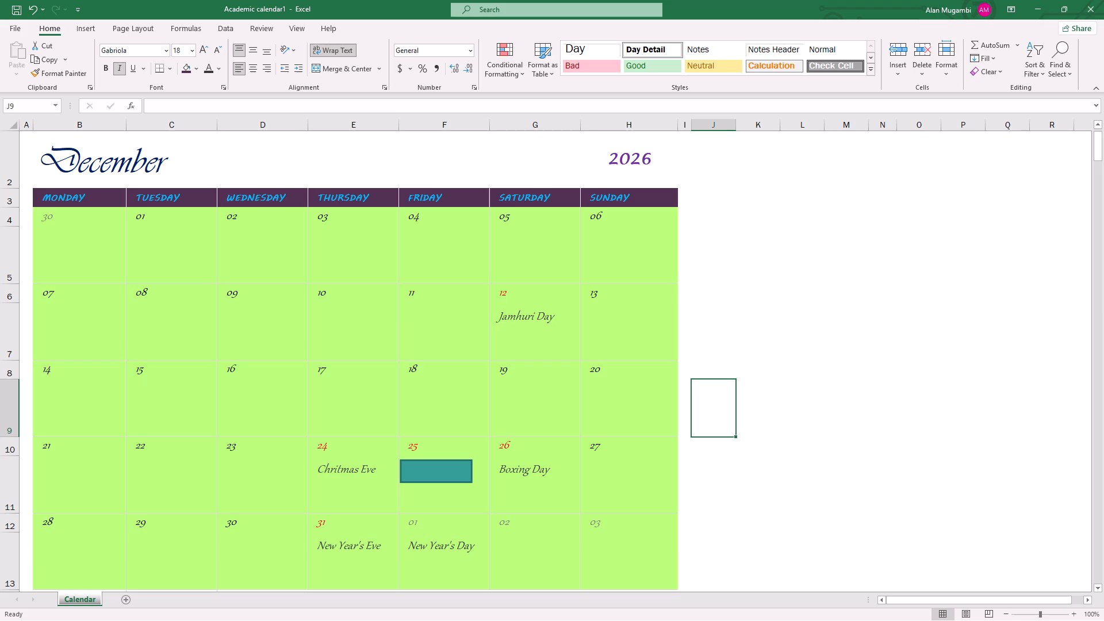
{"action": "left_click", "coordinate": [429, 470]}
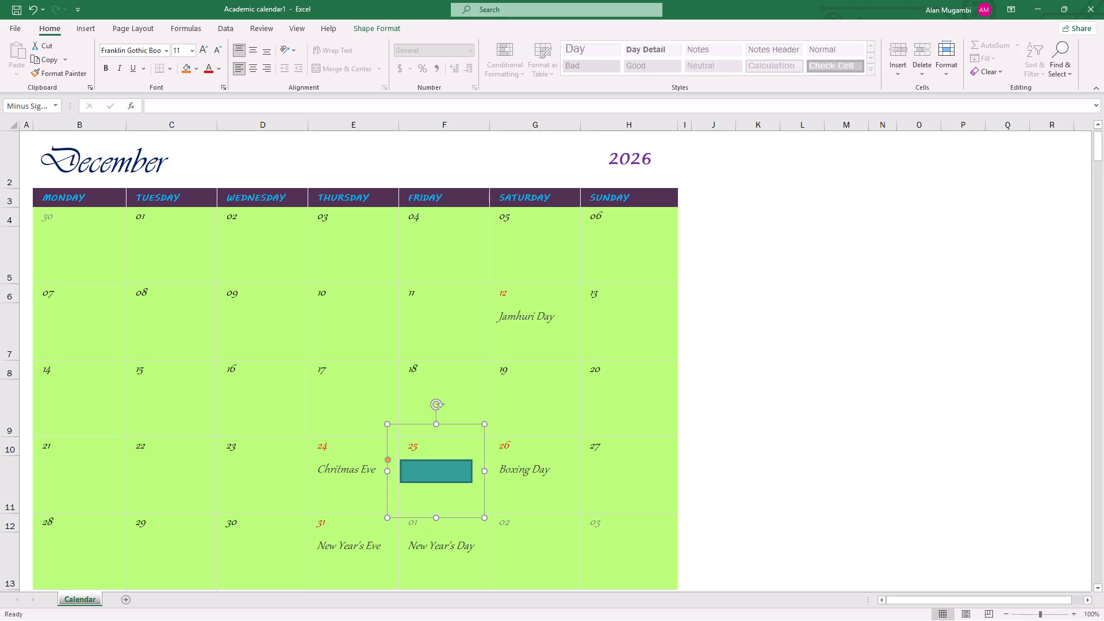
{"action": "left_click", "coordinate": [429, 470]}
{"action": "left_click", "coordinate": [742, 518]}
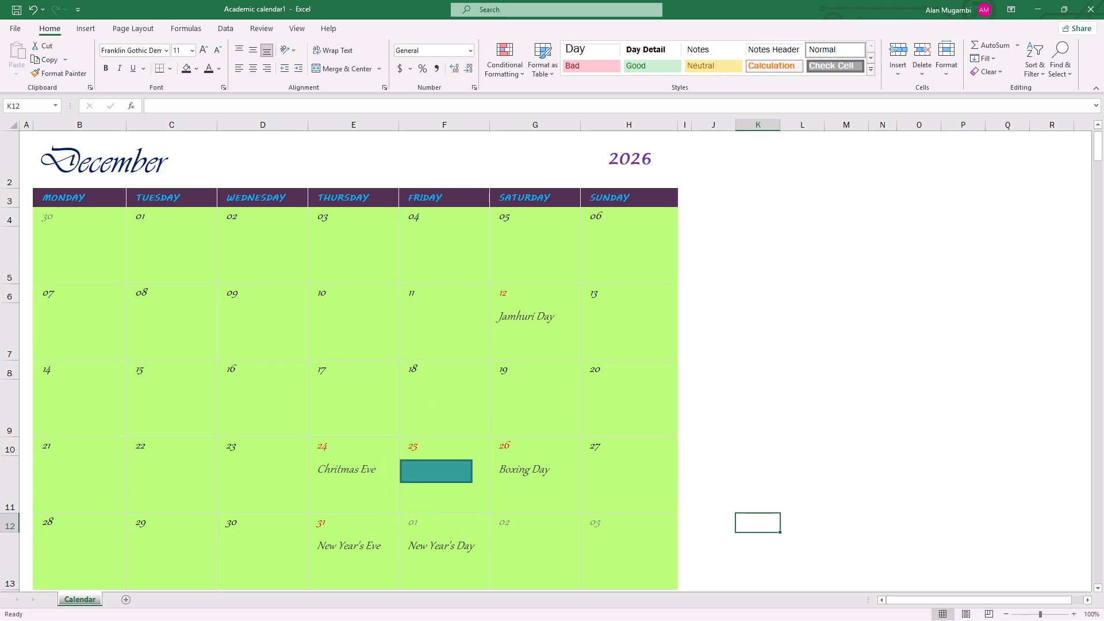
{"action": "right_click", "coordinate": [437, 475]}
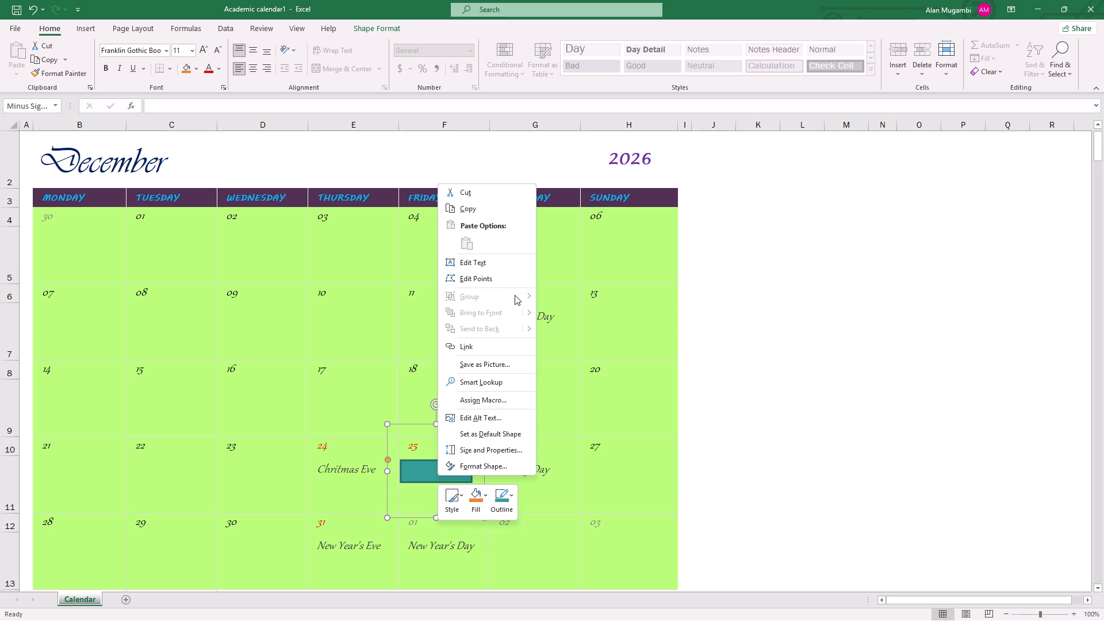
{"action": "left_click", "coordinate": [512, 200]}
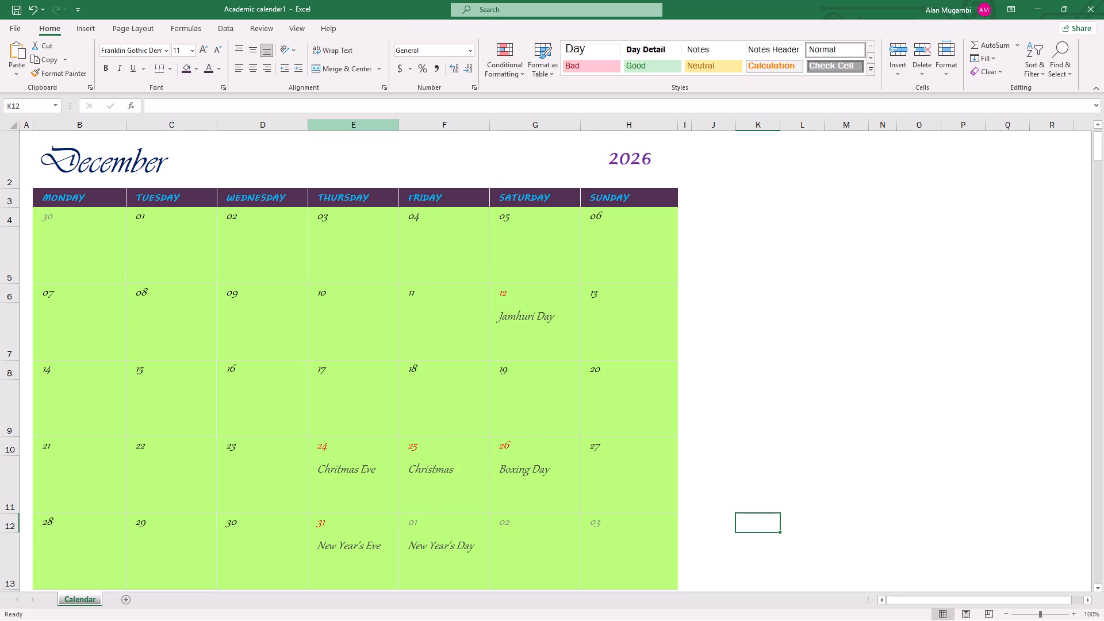
Insert the fireworks icon from the Celebration category of the stock icons.
{"action": "left_click", "coordinate": [98, 32]}
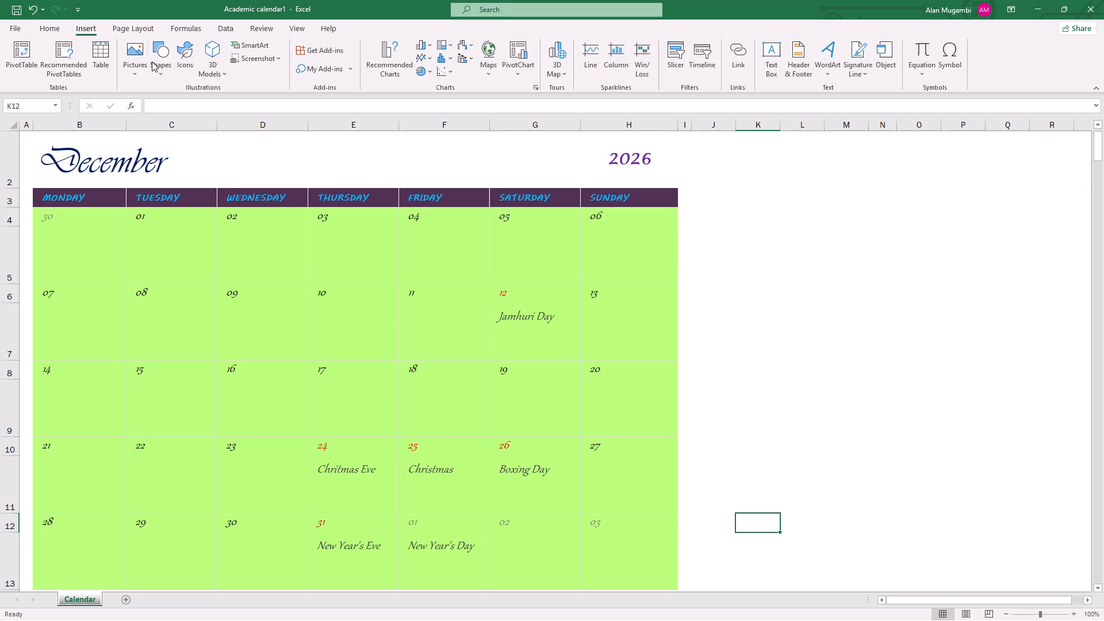
{"action": "left_click", "coordinate": [178, 60]}
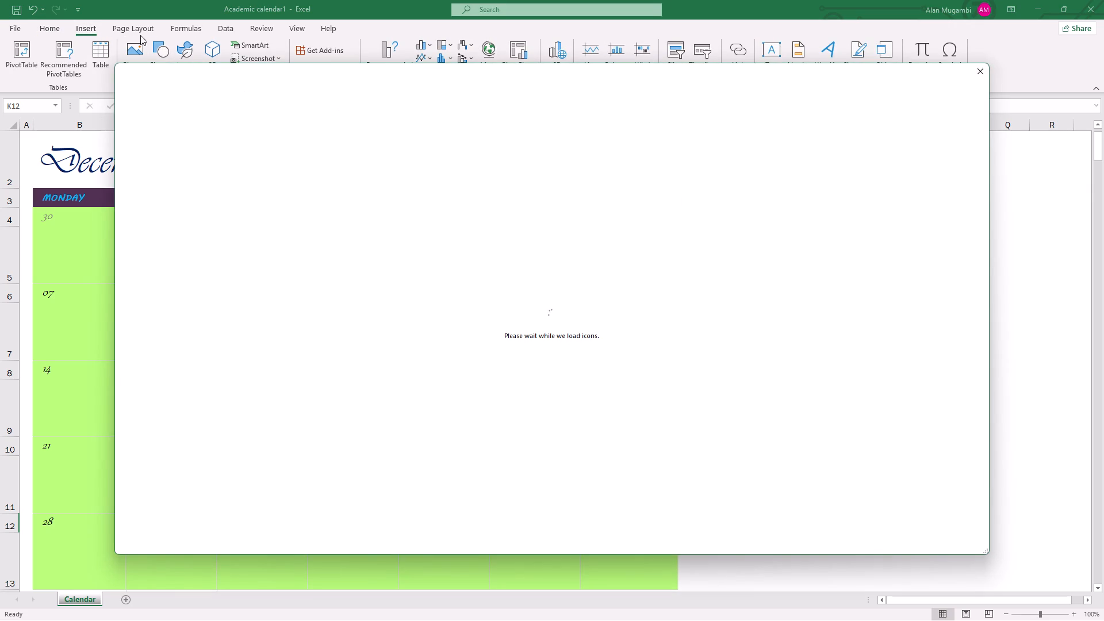
{"action": "left_click", "coordinate": [159, 43]}
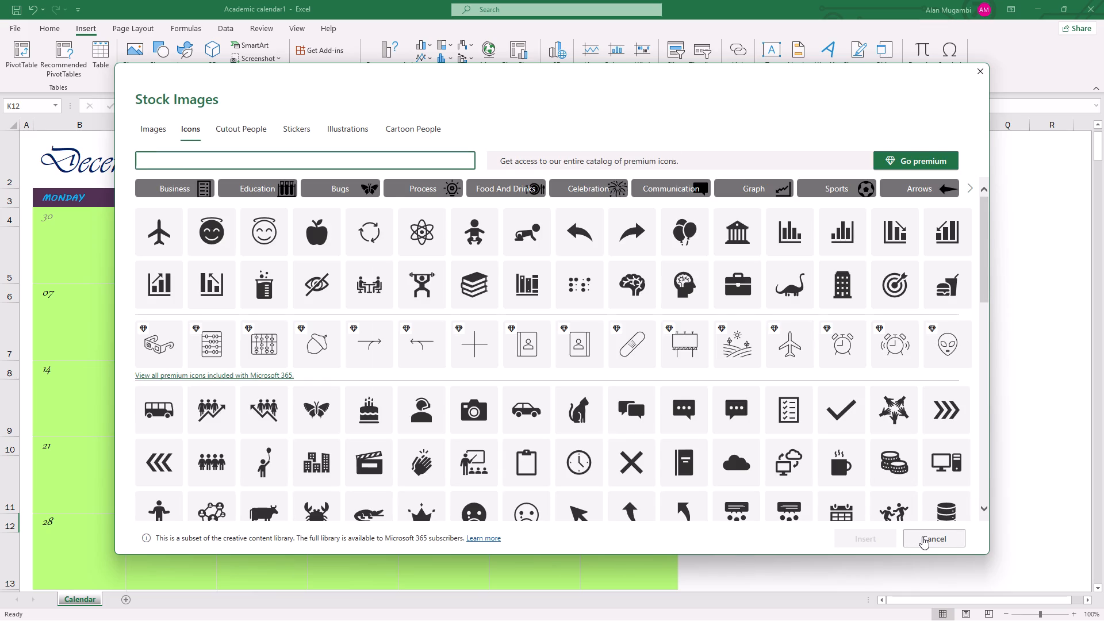
{"action": "left_click", "coordinate": [623, 183]}
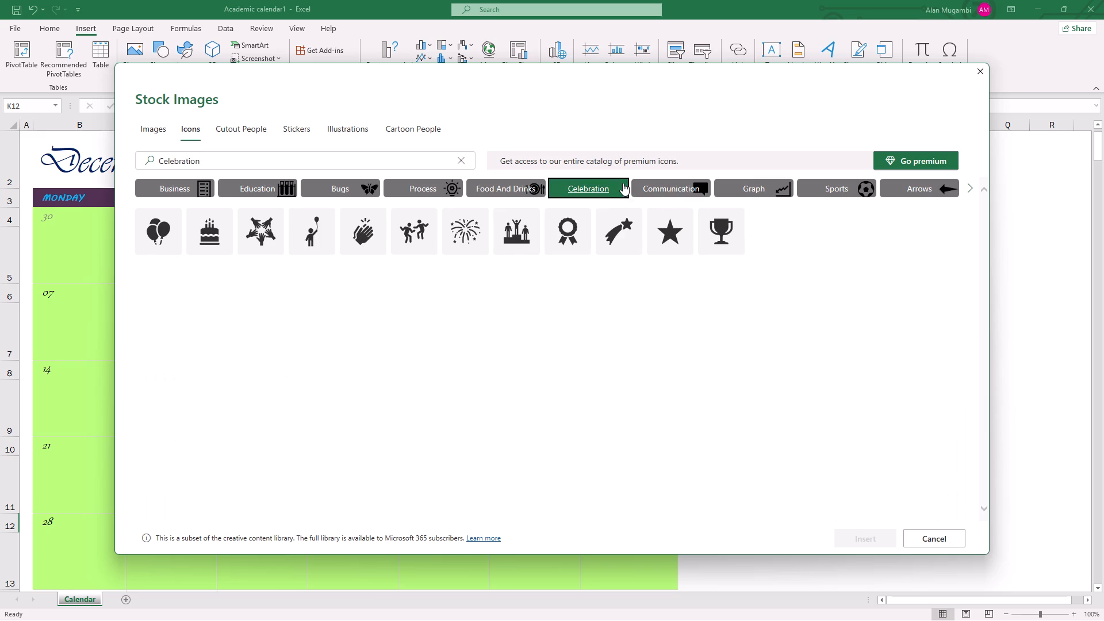
{"action": "left_click", "coordinate": [473, 228]}
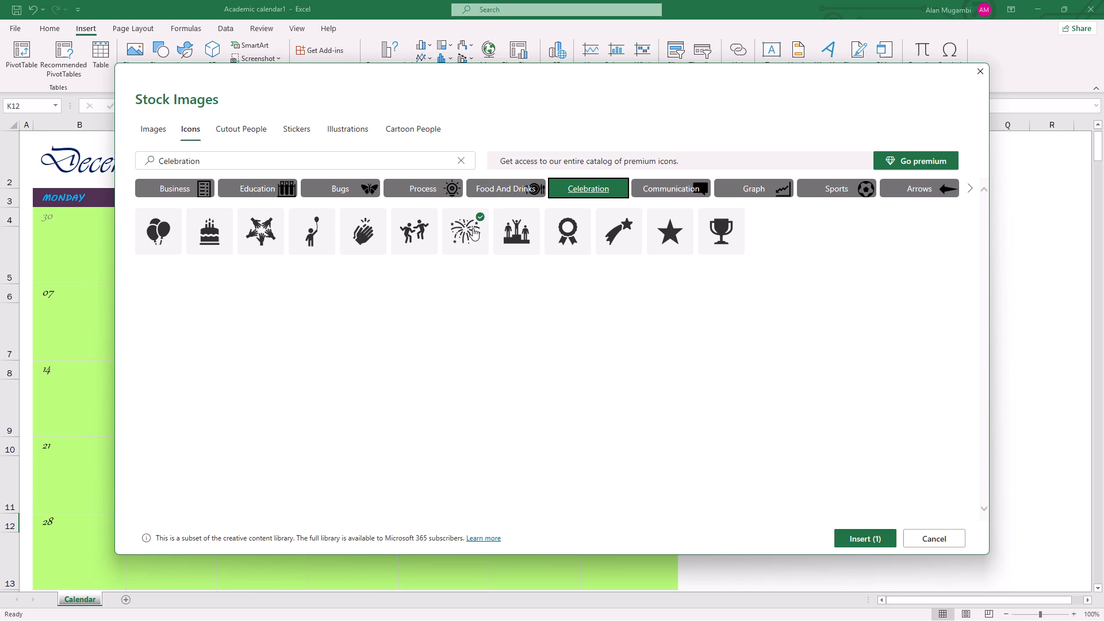
{"action": "left_click", "coordinate": [859, 540]}
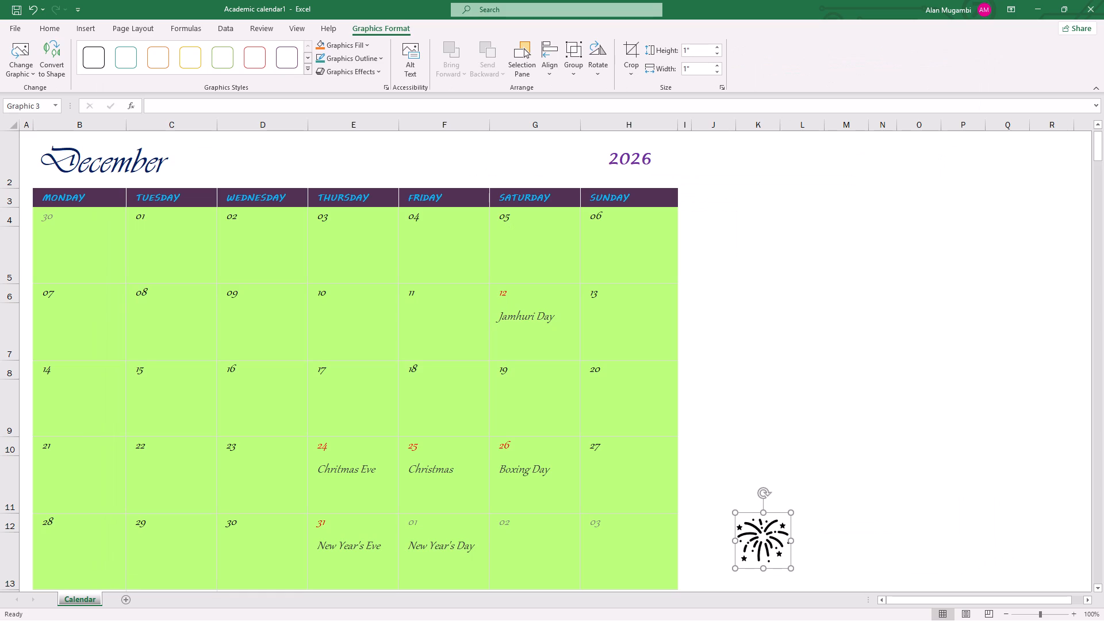
Move the fireworks icon onto the New Year's Day entry under 01 in the Friday column.
{"action": "left_click_drag", "start_coordinate": [768, 537], "coordinate": [506, 538]}
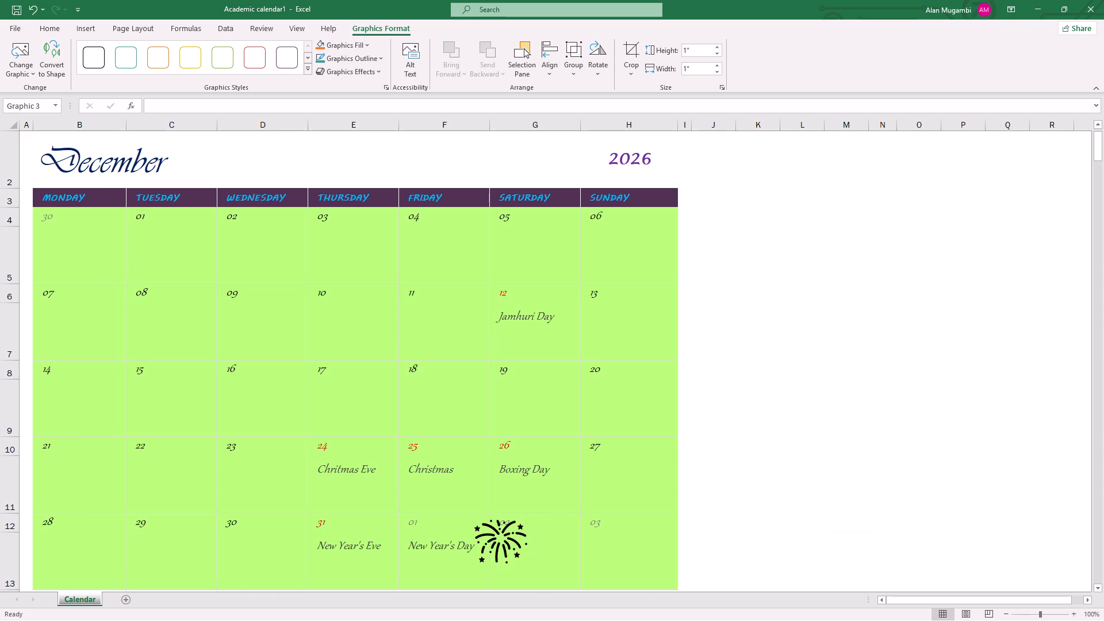
{"action": "left_click_drag", "start_coordinate": [506, 538], "coordinate": [451, 534]}
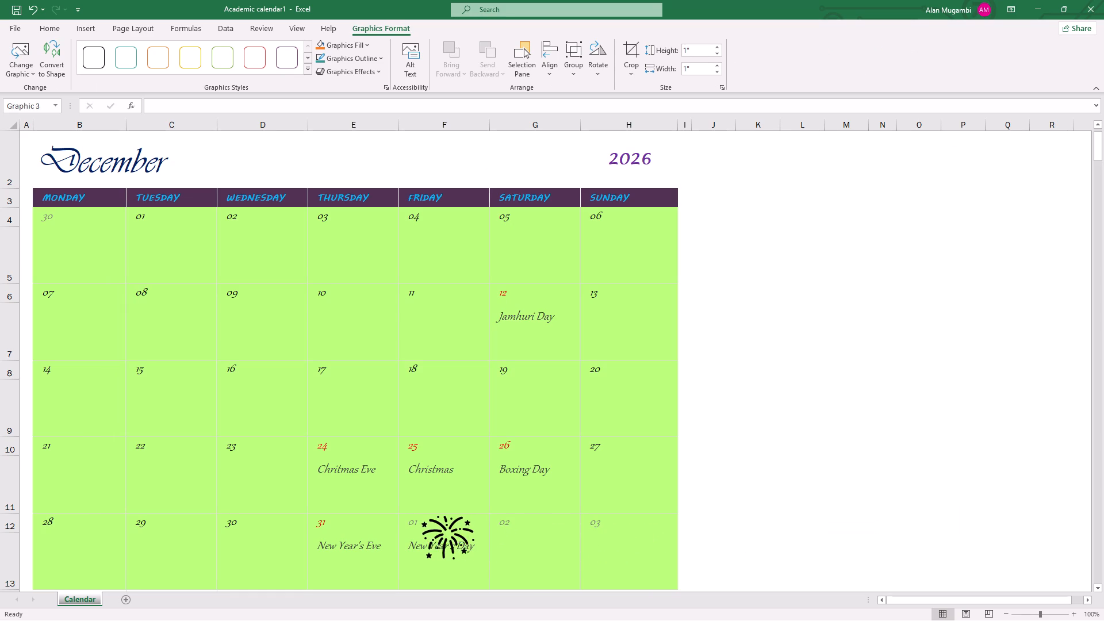
{"action": "left_click_drag", "start_coordinate": [451, 534], "coordinate": [446, 559]}
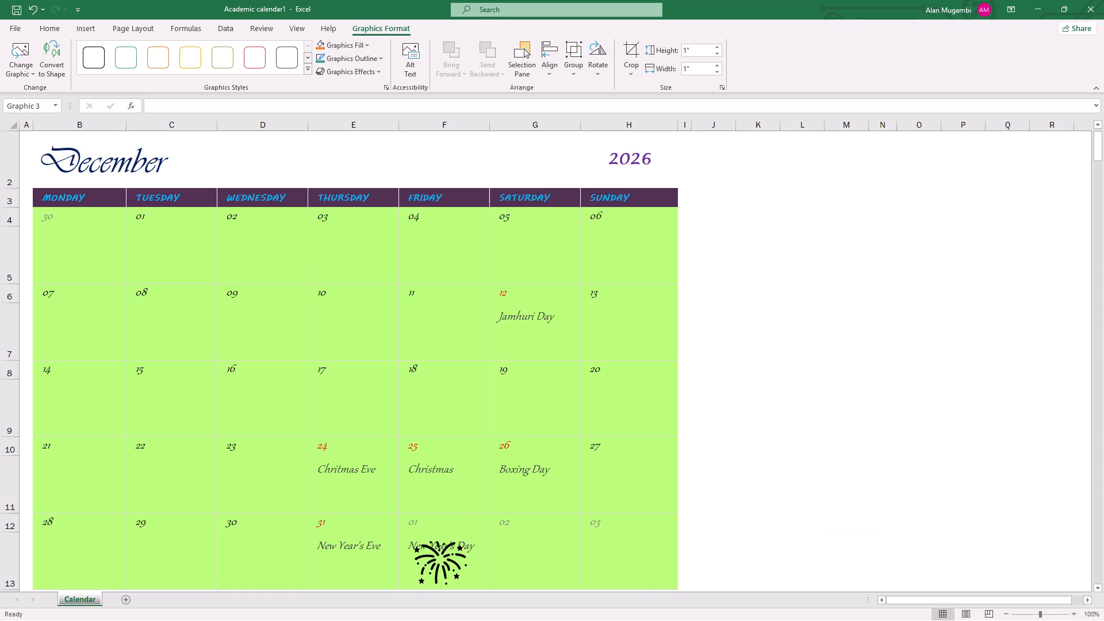
{"action": "left_click_drag", "start_coordinate": [446, 559], "coordinate": [442, 530]}
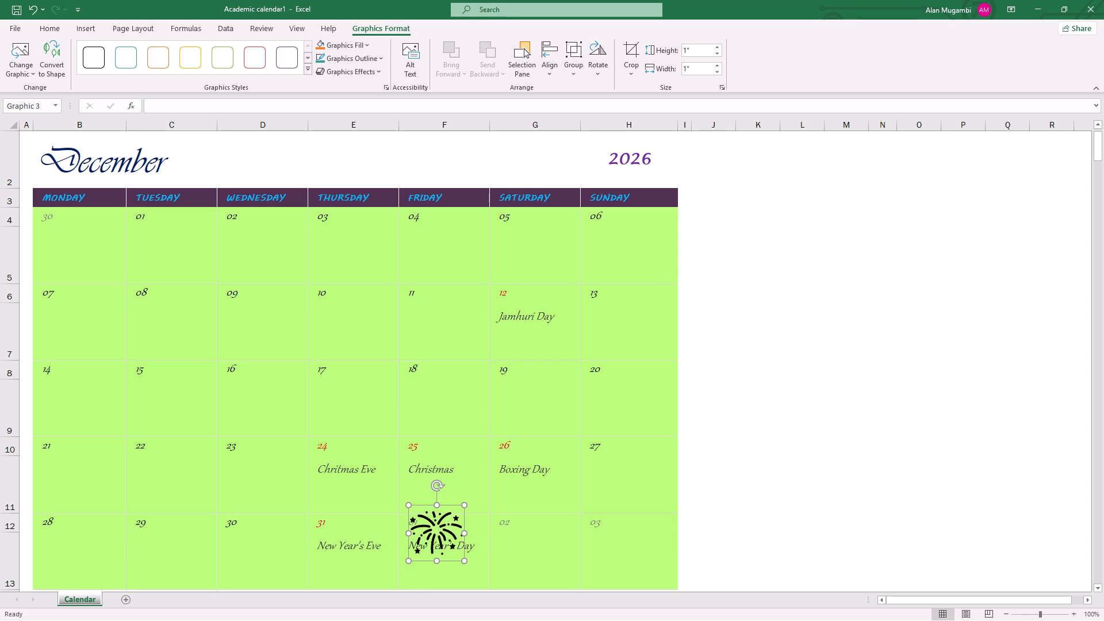
Flatten the fireworks icon to a height of about 0.49 inches, keeping its 1-inch width.
{"action": "left_click_drag", "start_coordinate": [435, 559], "coordinate": [435, 559]}
{"action": "left_click_drag", "start_coordinate": [435, 559], "coordinate": [435, 544]}
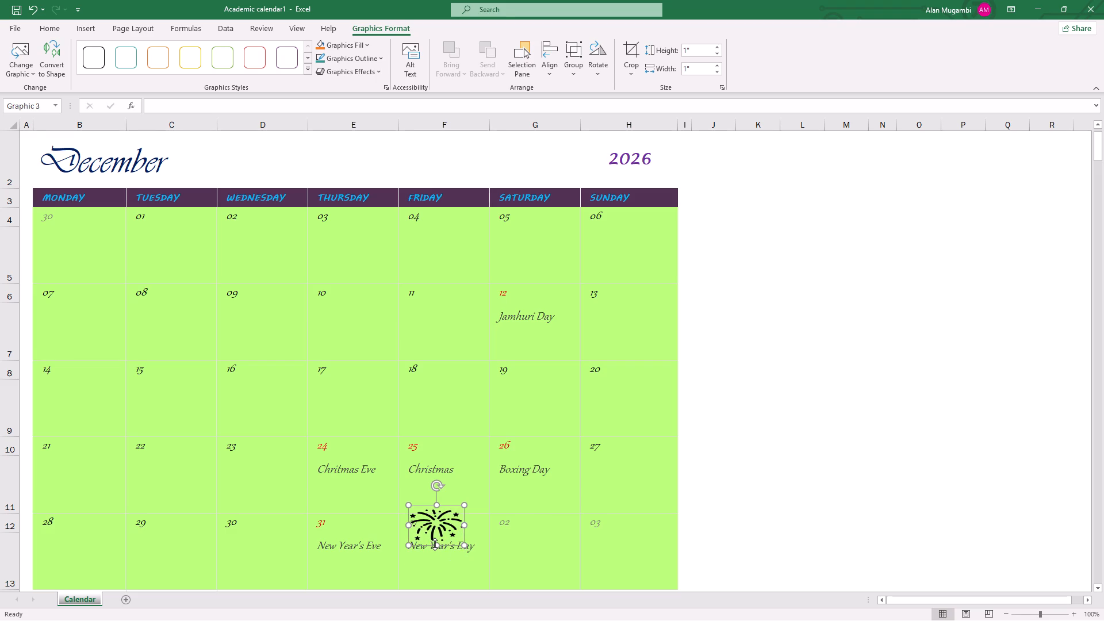
{"action": "left_click_drag", "start_coordinate": [435, 546], "coordinate": [435, 537]}
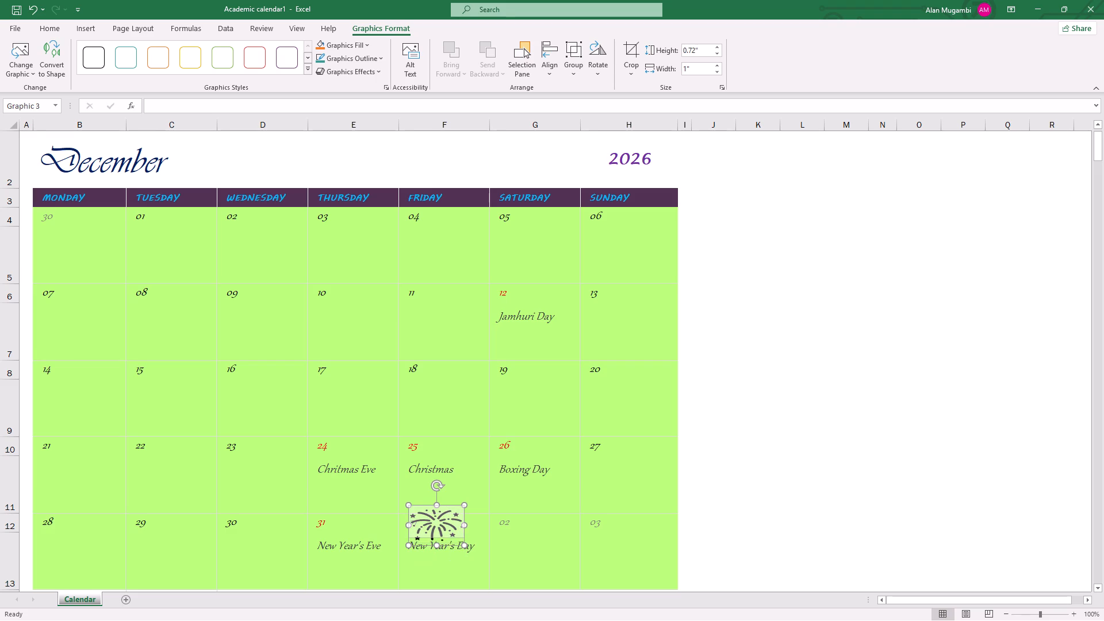
{"action": "left_click_drag", "start_coordinate": [435, 537], "coordinate": [435, 532]}
Position the flattened fireworks icon beside the date 01, just above the New Year's Day text, and deselect it.
{"action": "left_click_drag", "start_coordinate": [435, 516], "coordinate": [436, 528]}
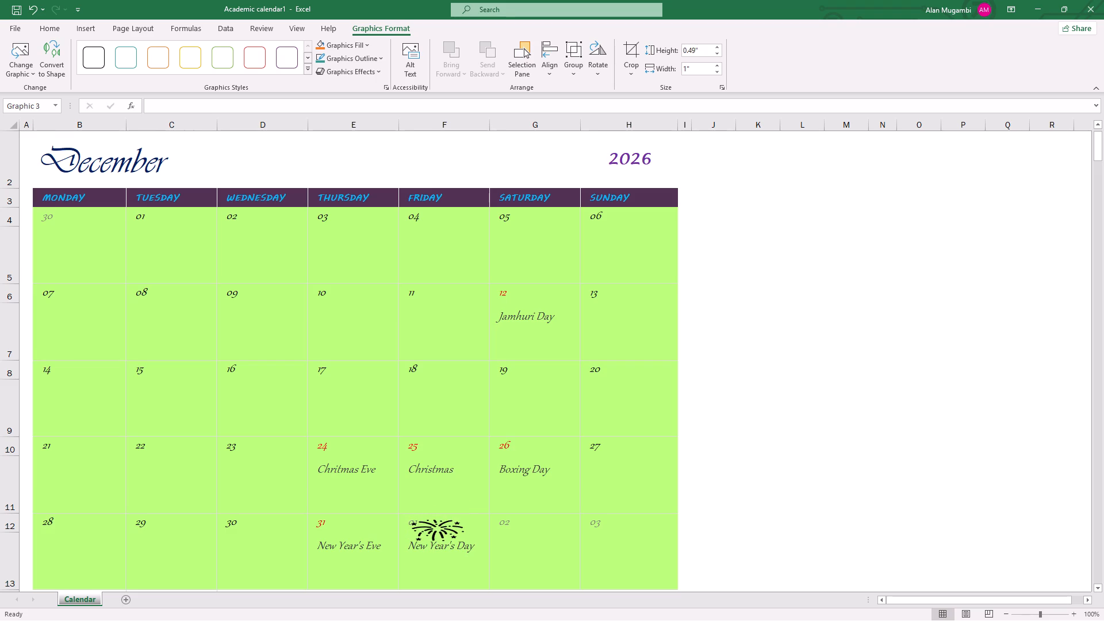
{"action": "left_click_drag", "start_coordinate": [436, 528], "coordinate": [438, 528]}
{"action": "left_click_drag", "start_coordinate": [438, 528], "coordinate": [440, 528]}
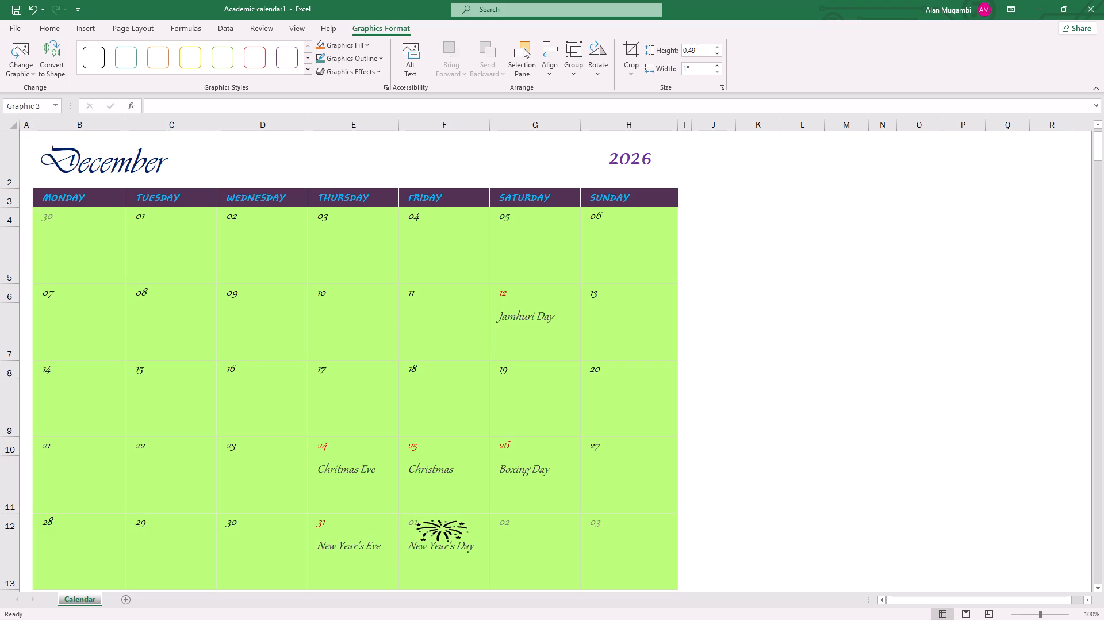
{"action": "left_click_drag", "start_coordinate": [440, 528], "coordinate": [440, 528]}
{"action": "left_click_drag", "start_coordinate": [440, 528], "coordinate": [438, 538]}
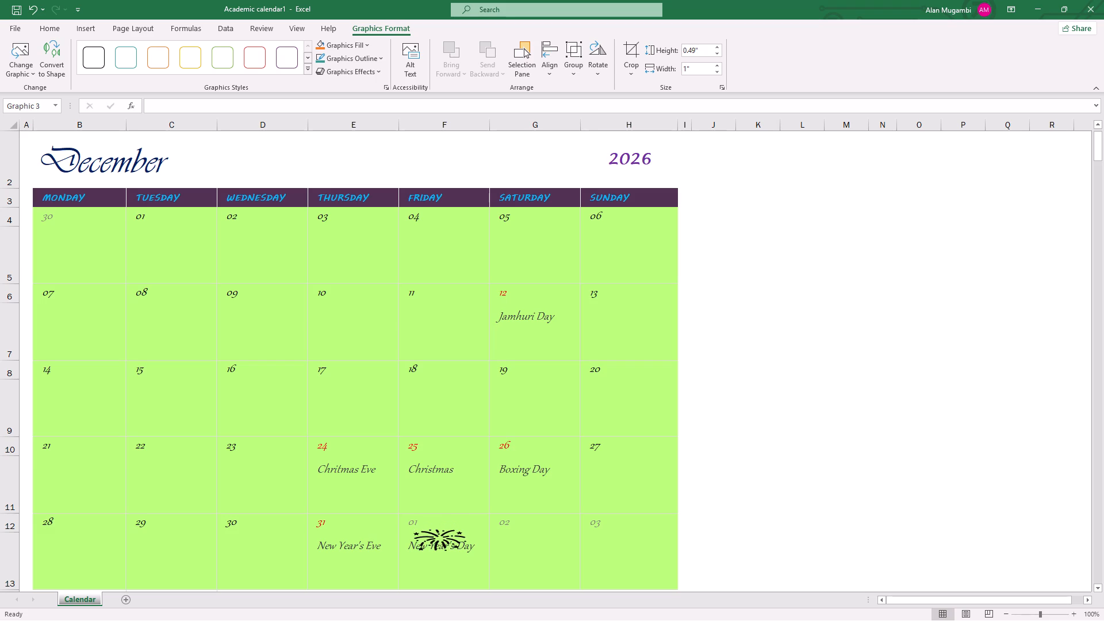
{"action": "left_click_drag", "start_coordinate": [438, 538], "coordinate": [440, 528]}
{"action": "left_click_drag", "start_coordinate": [440, 528], "coordinate": [441, 527]}
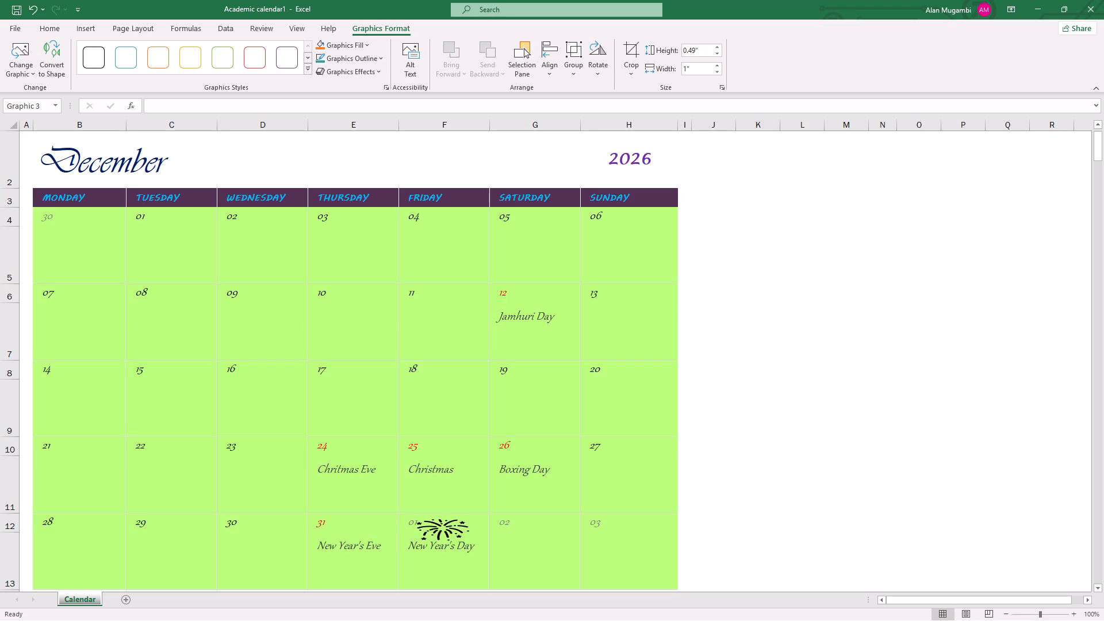
{"action": "left_click_drag", "start_coordinate": [441, 527], "coordinate": [442, 528]}
{"action": "left_click", "coordinate": [828, 444]}
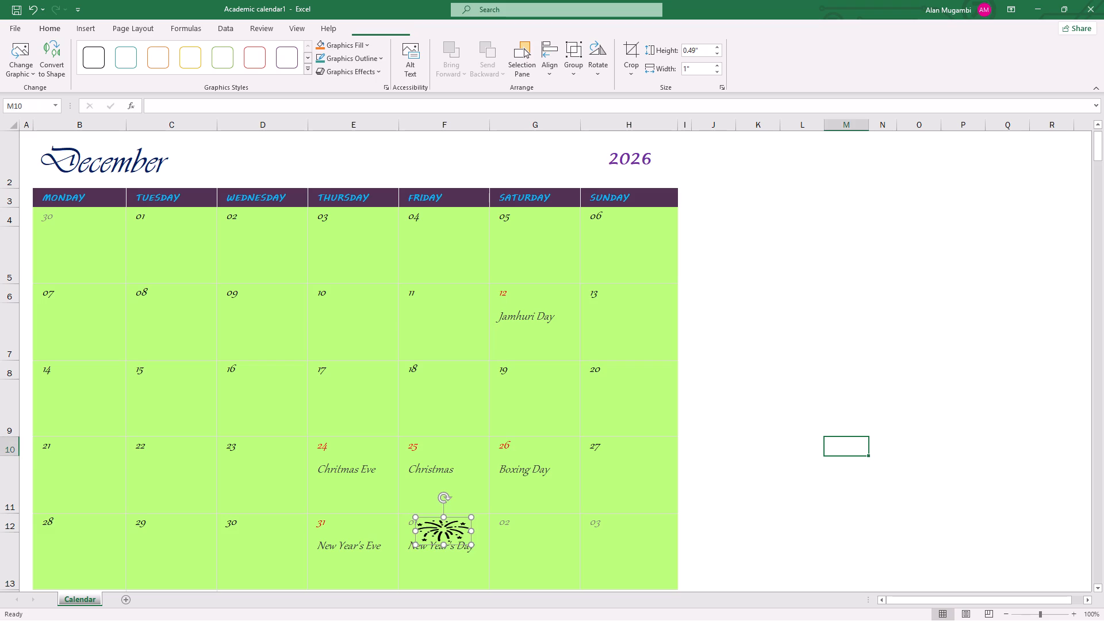
Browse the stock library's Holidays results across icons, stickers, illustrations, cartoon people, cutout people and images for a suitable holiday graphic.
{"action": "left_click", "coordinate": [828, 444]}
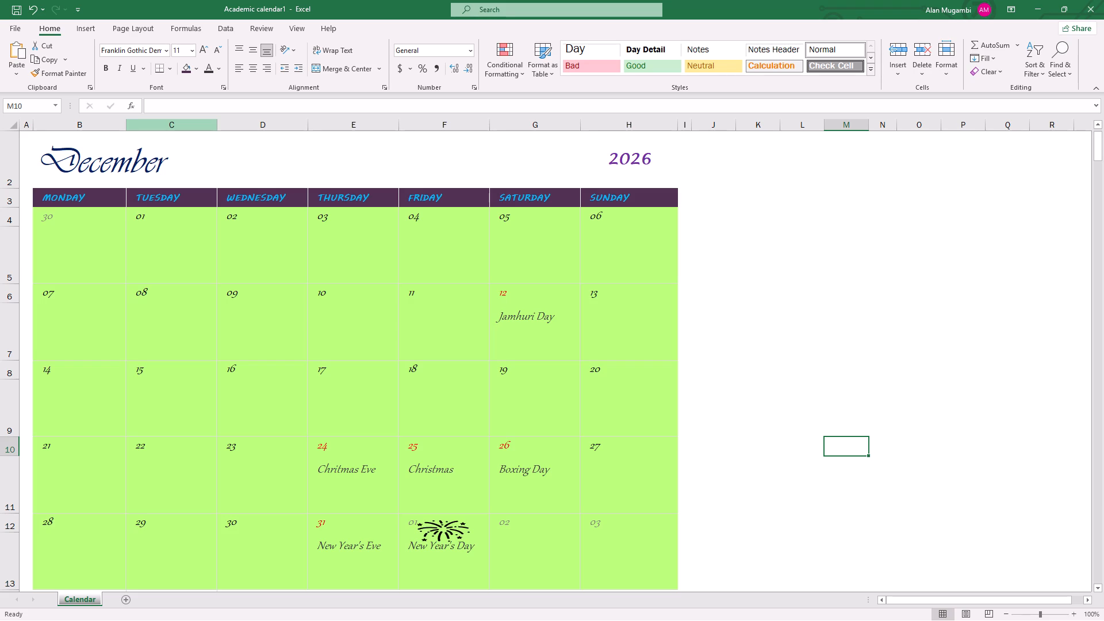
{"action": "left_click", "coordinate": [94, 26]}
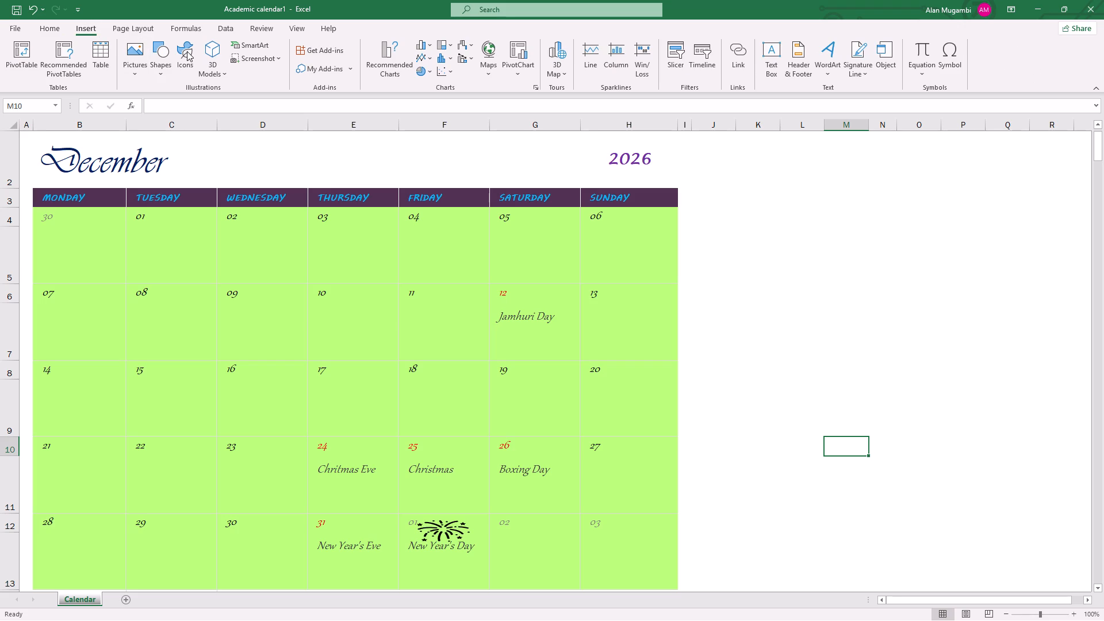
{"action": "left_click", "coordinate": [187, 51]}
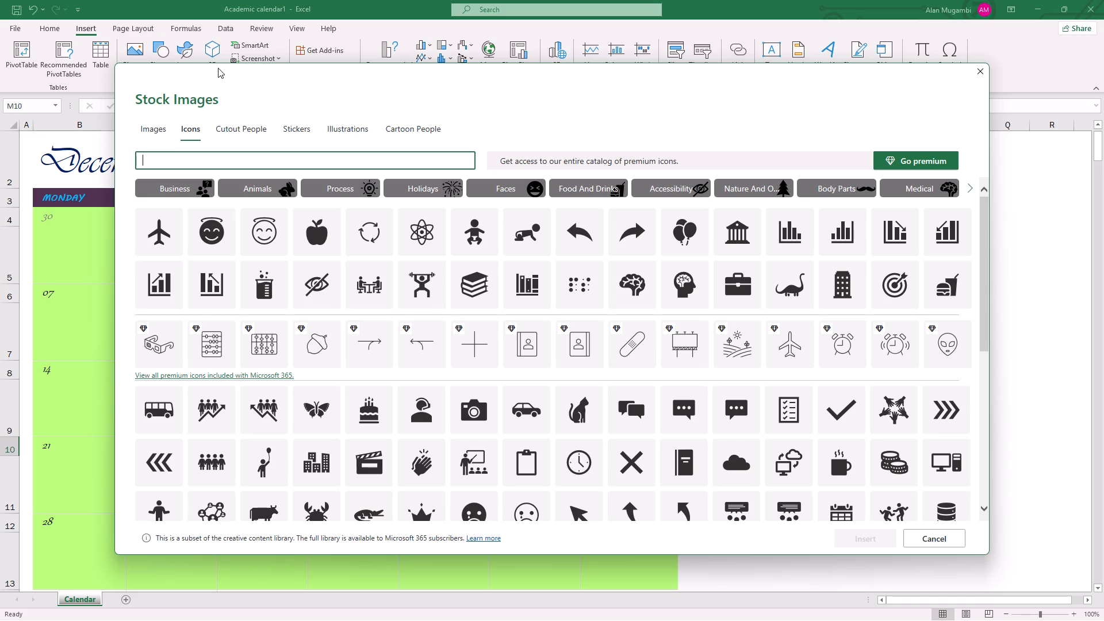
{"action": "left_click", "coordinate": [439, 190]}
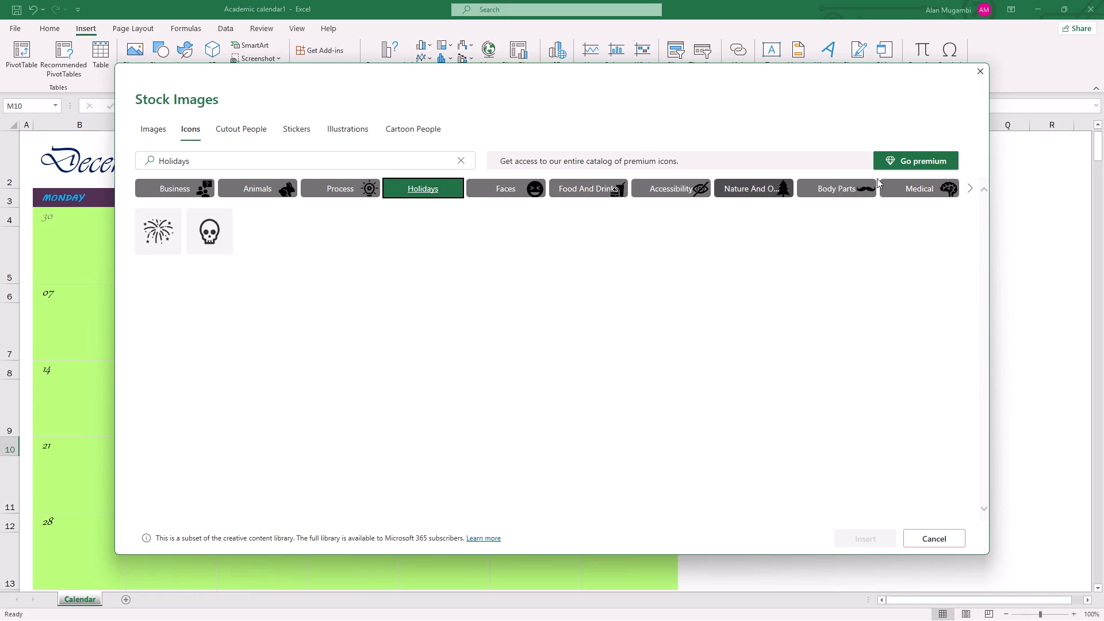
{"action": "left_click", "coordinate": [964, 186]}
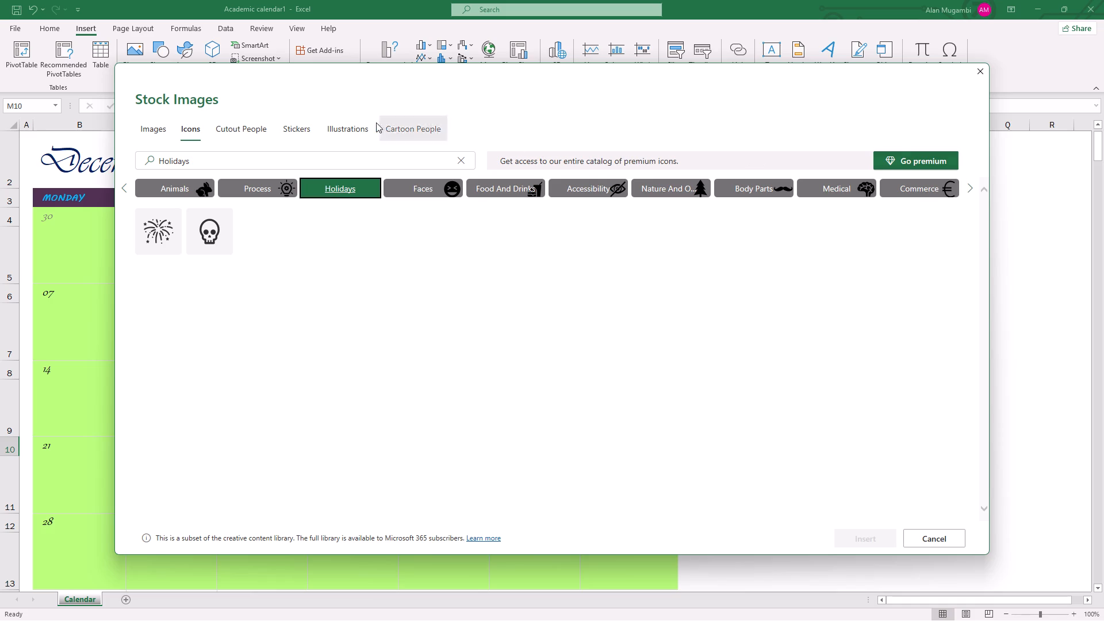
{"action": "left_click", "coordinate": [301, 125]}
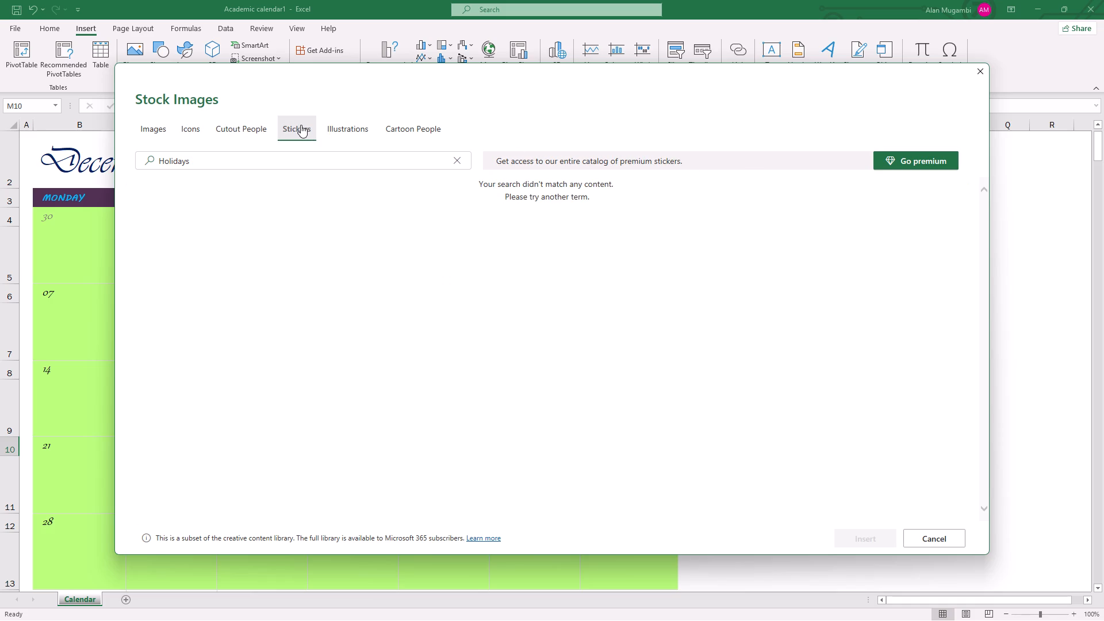
{"action": "left_click", "coordinate": [357, 122]}
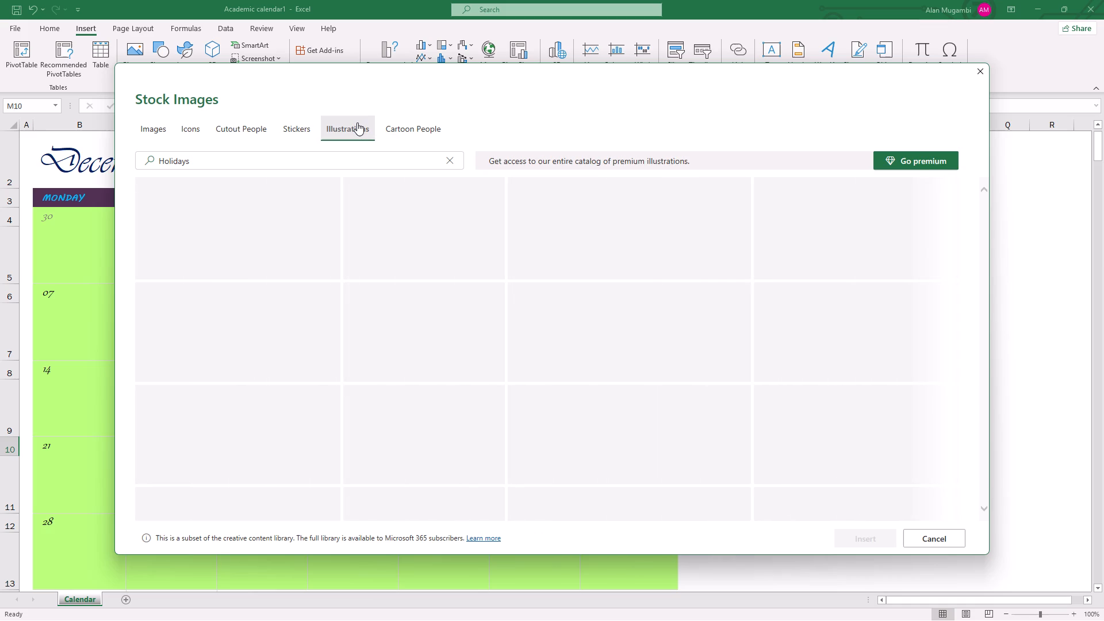
{"action": "left_click", "coordinate": [399, 129]}
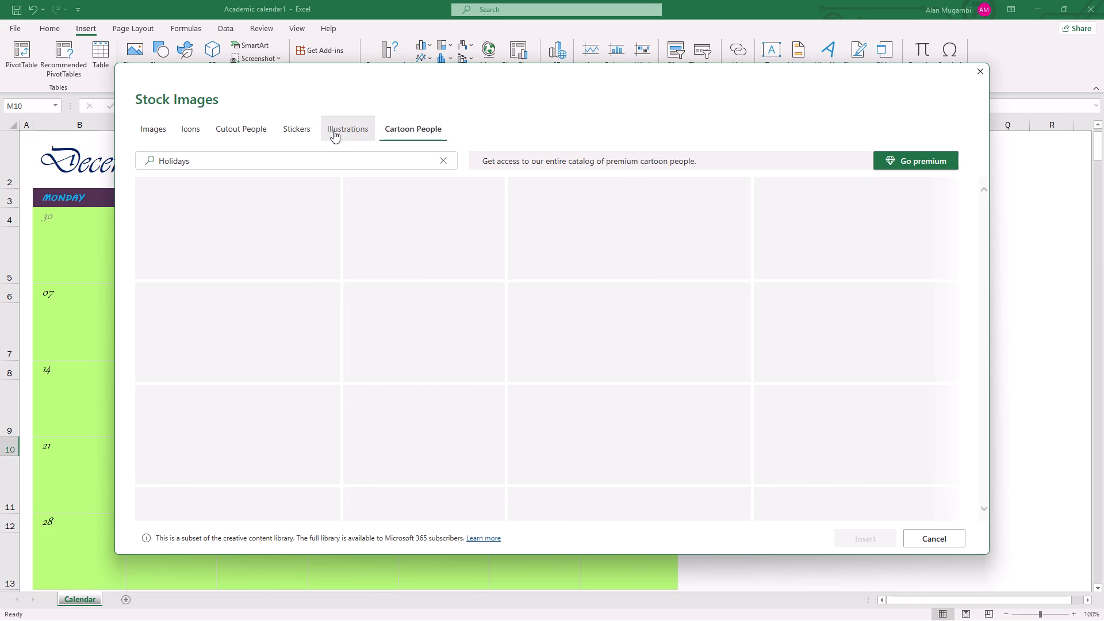
{"action": "left_click", "coordinate": [247, 132]}
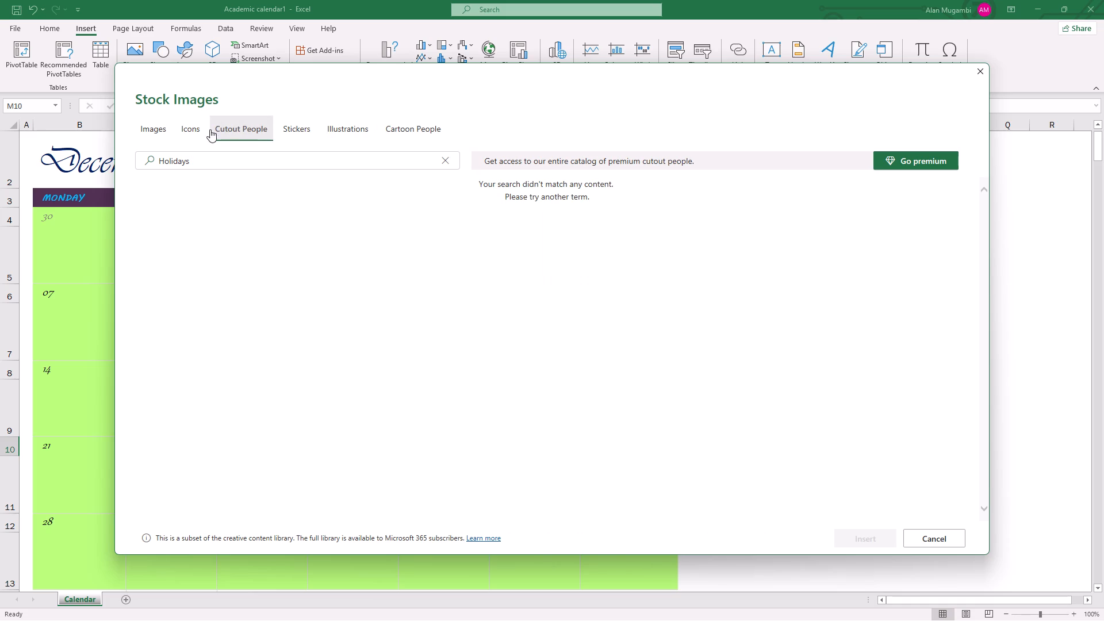
{"action": "left_click", "coordinate": [192, 129]}
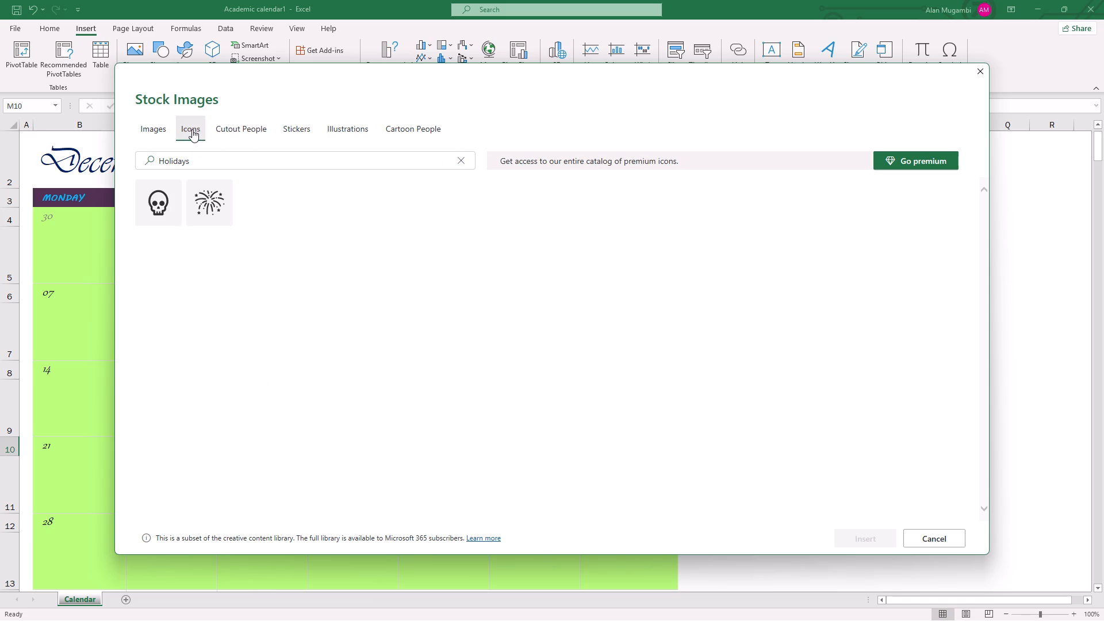
{"action": "left_click", "coordinate": [162, 128]}
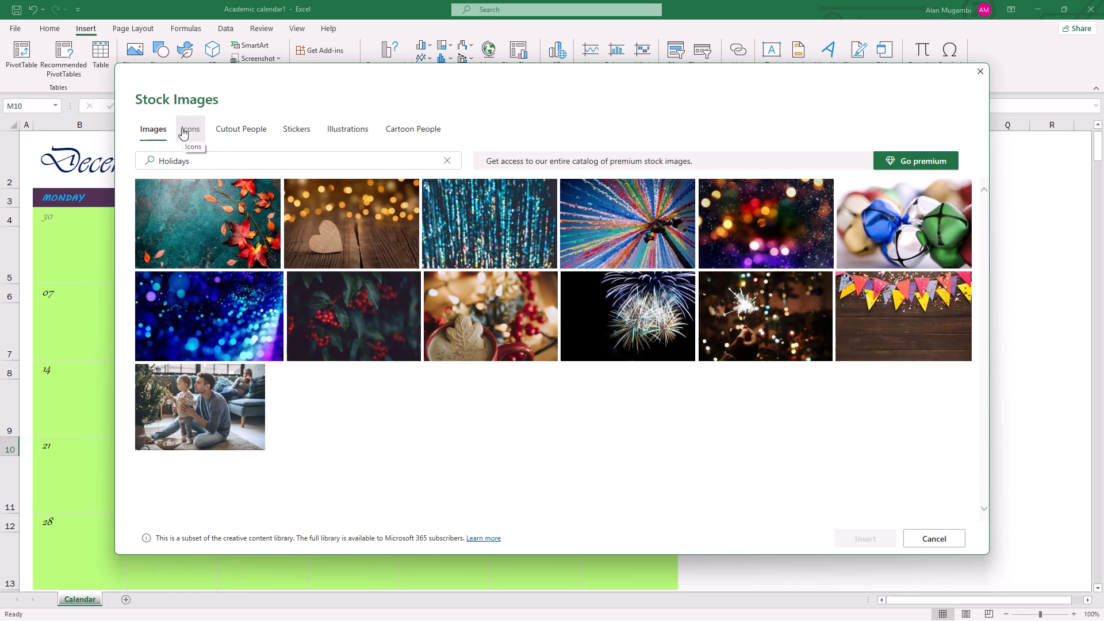
{"action": "left_click", "coordinate": [182, 128]}
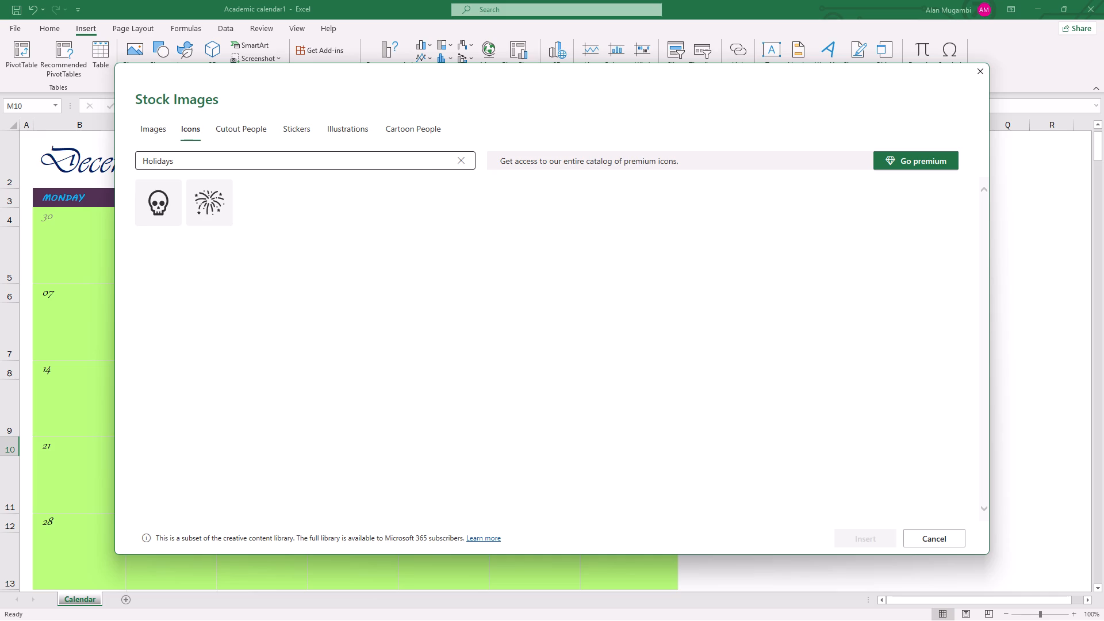
Clear the Holidays search and insert the stock icon of four people standing in a row holding hands.
{"action": "left_click", "coordinate": [458, 160]}
{"action": "left_click", "coordinate": [458, 160]}
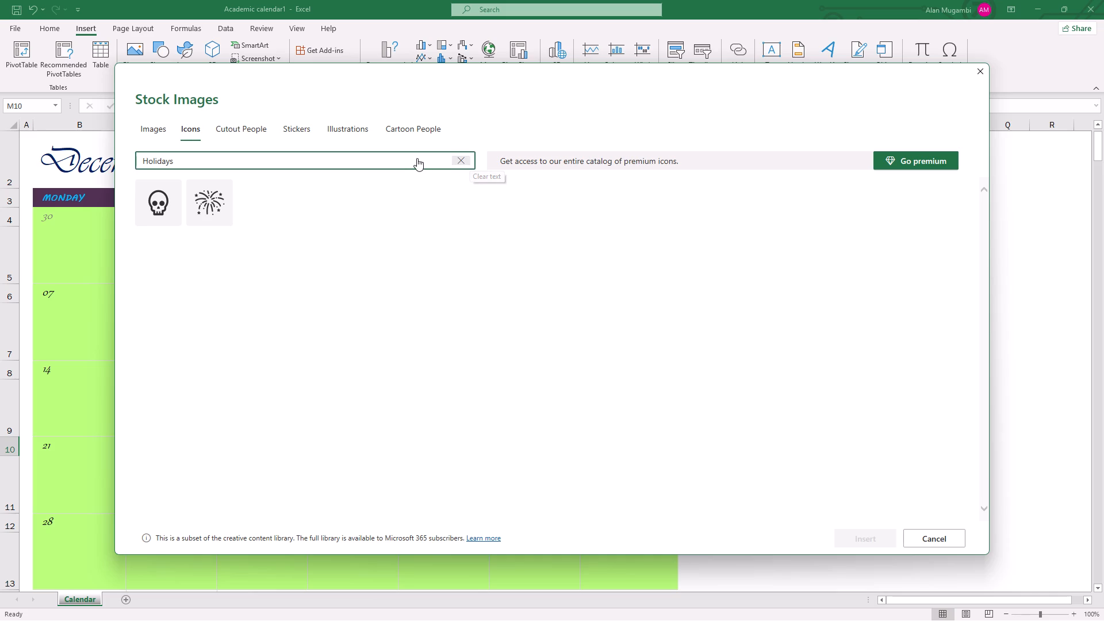
{"action": "left_click", "coordinate": [417, 158]}
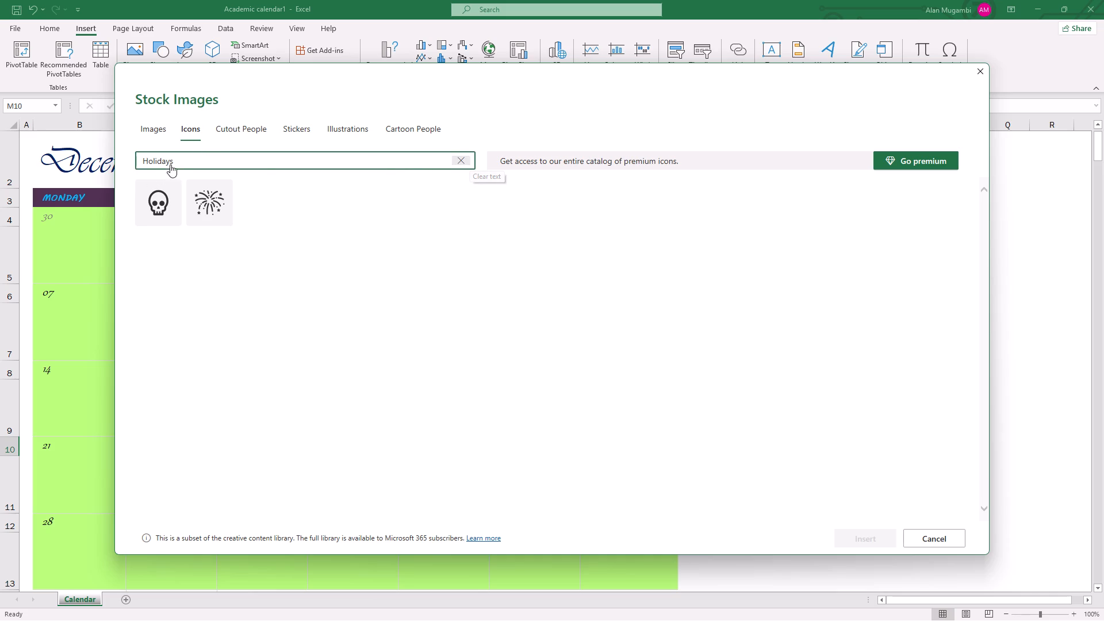
{"action": "left_click", "coordinate": [175, 163]}
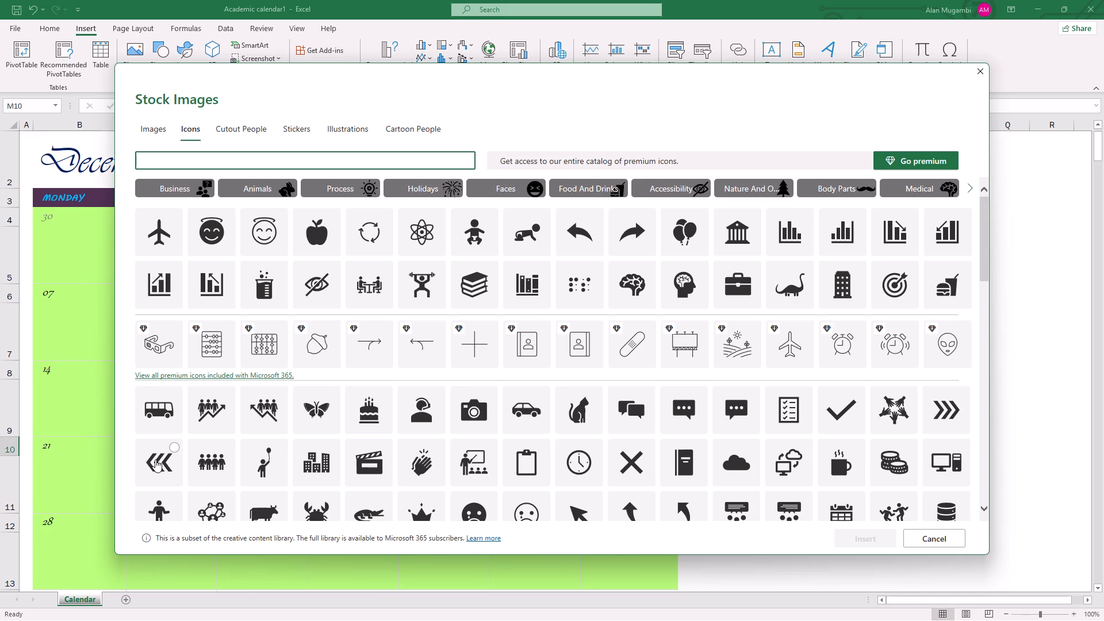
{"action": "left_click", "coordinate": [205, 463]}
{"action": "double_click", "coordinate": [205, 463]}
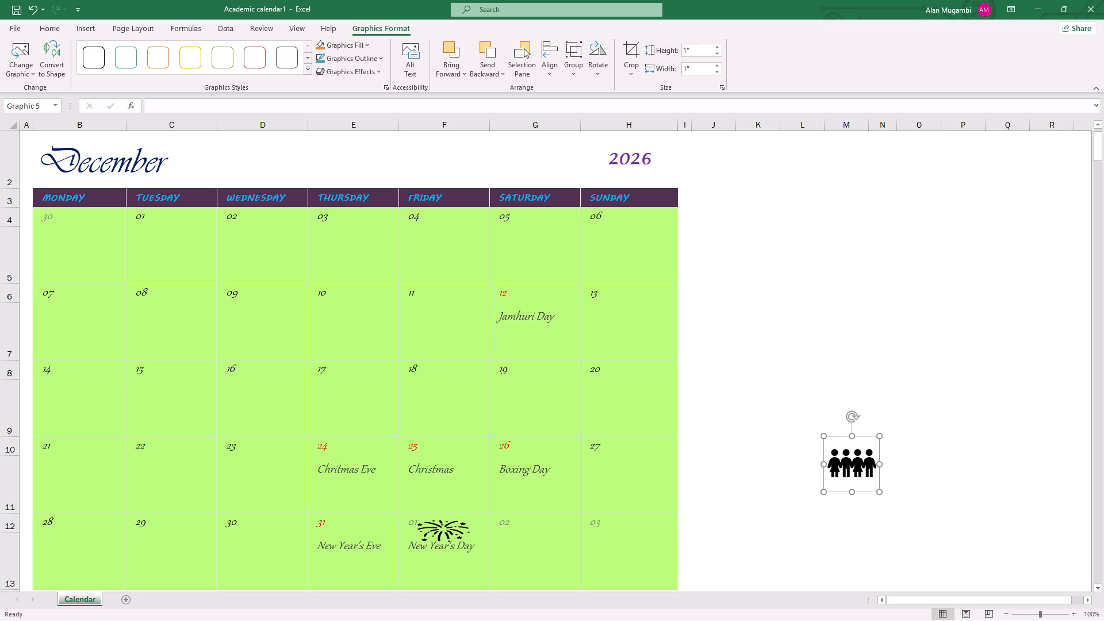
Move the four-people icon directly beneath the Jamhuri Day text under 12 in the Saturday column, and deselect it.
{"action": "left_click_drag", "start_coordinate": [855, 470], "coordinate": [566, 361]}
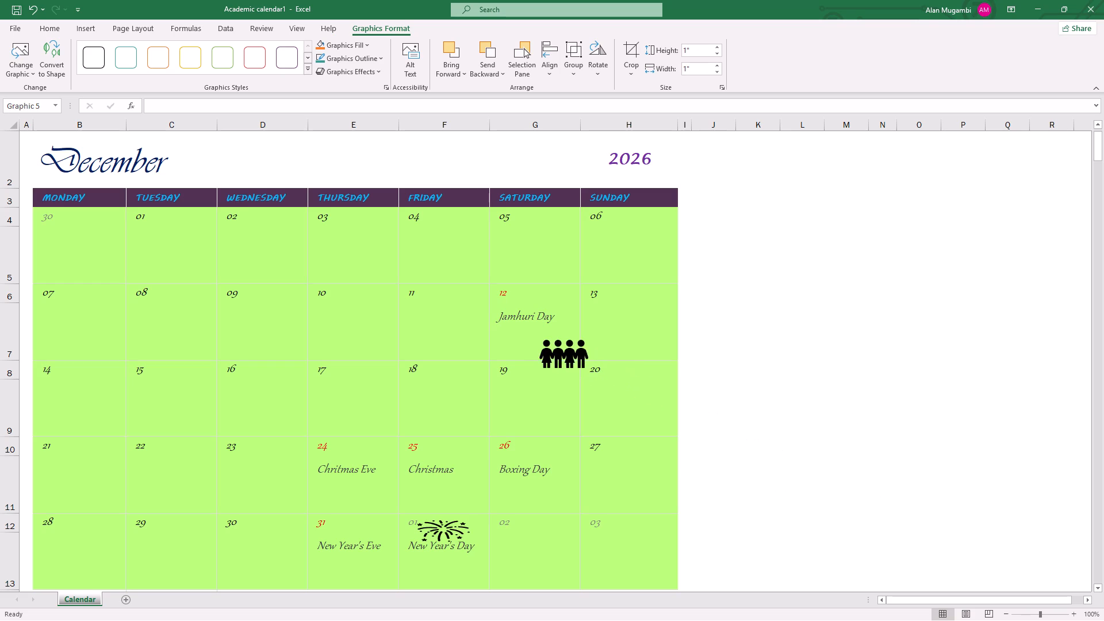
{"action": "left_click_drag", "start_coordinate": [566, 361], "coordinate": [529, 346]}
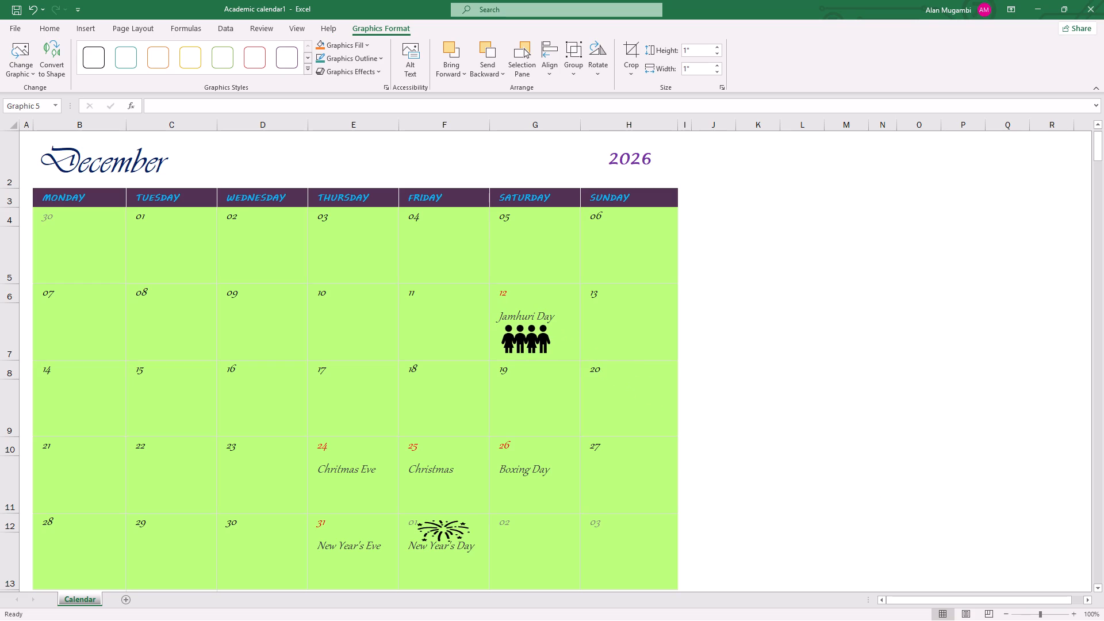
{"action": "left_click_drag", "start_coordinate": [529, 346], "coordinate": [526, 346]}
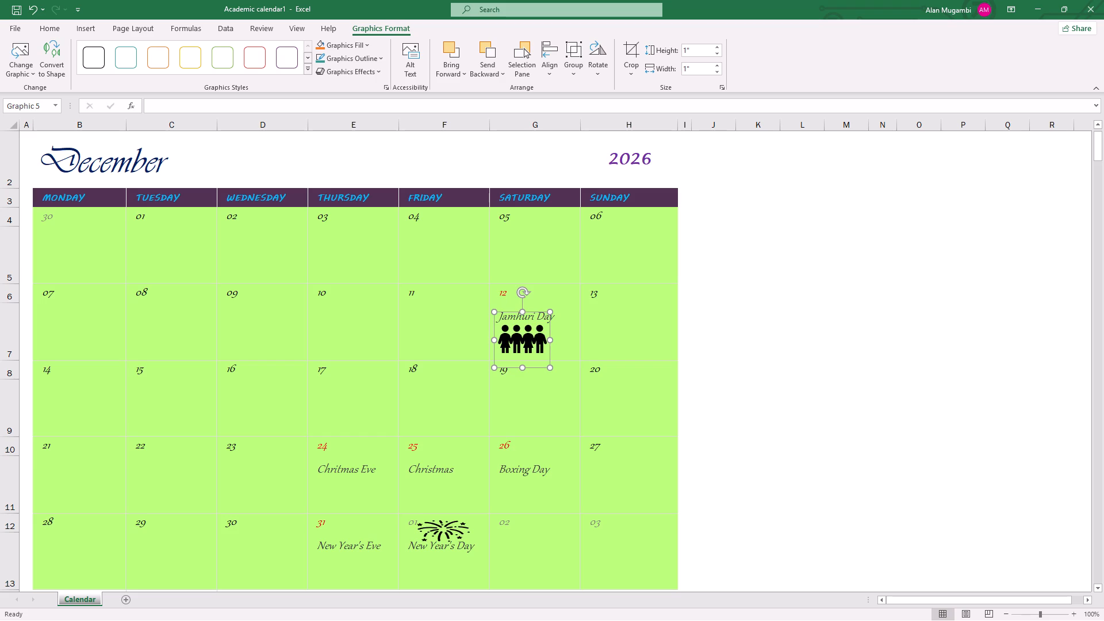
{"action": "double_click", "coordinate": [526, 346]}
{"action": "double_click", "coordinate": [526, 345]}
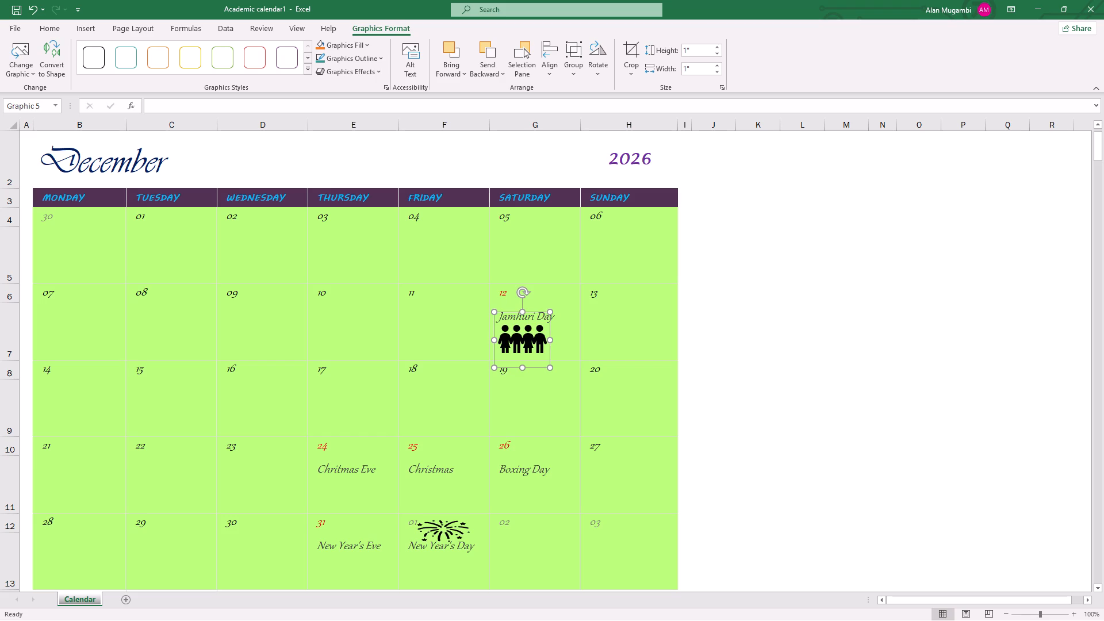
{"action": "left_click", "coordinate": [528, 345]}
{"action": "left_click", "coordinate": [788, 328]}
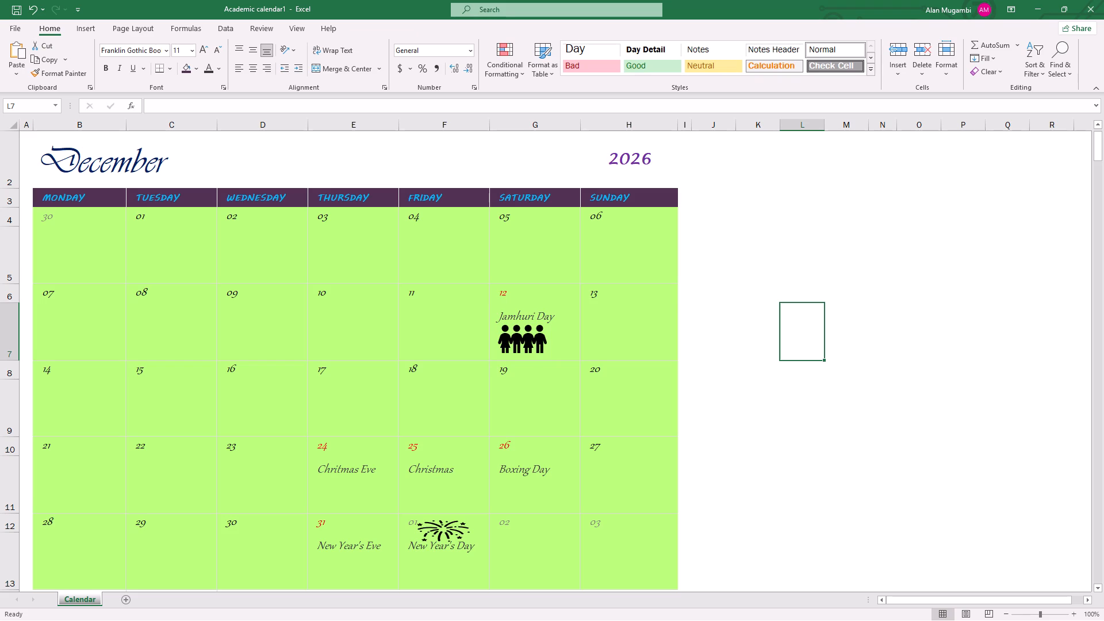
{"action": "left_click", "coordinate": [523, 333]}
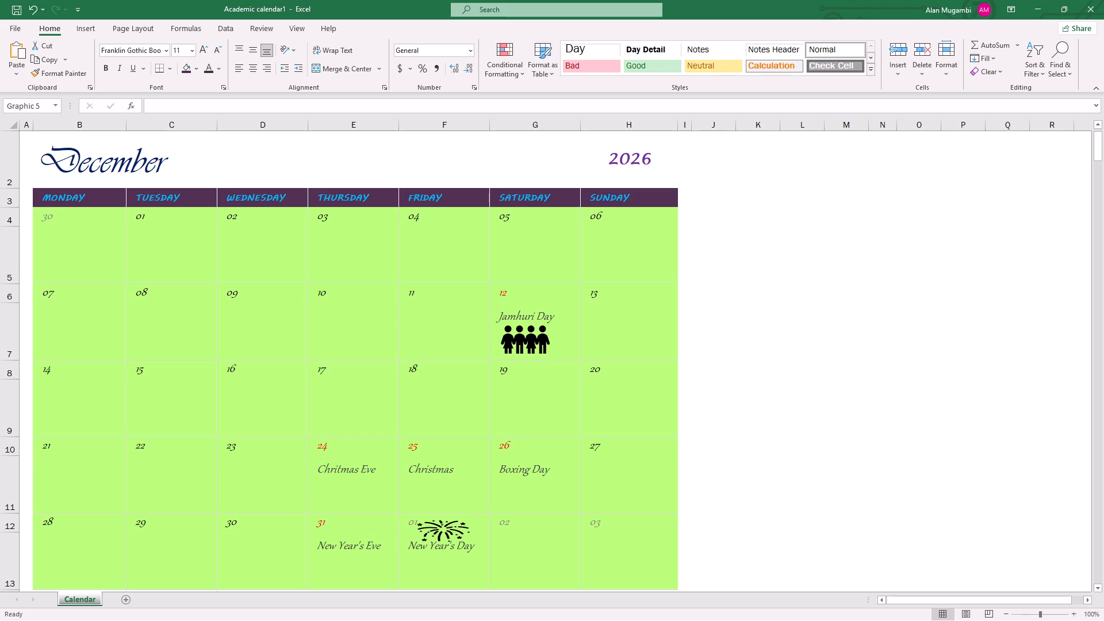
{"action": "left_click", "coordinate": [701, 312]}
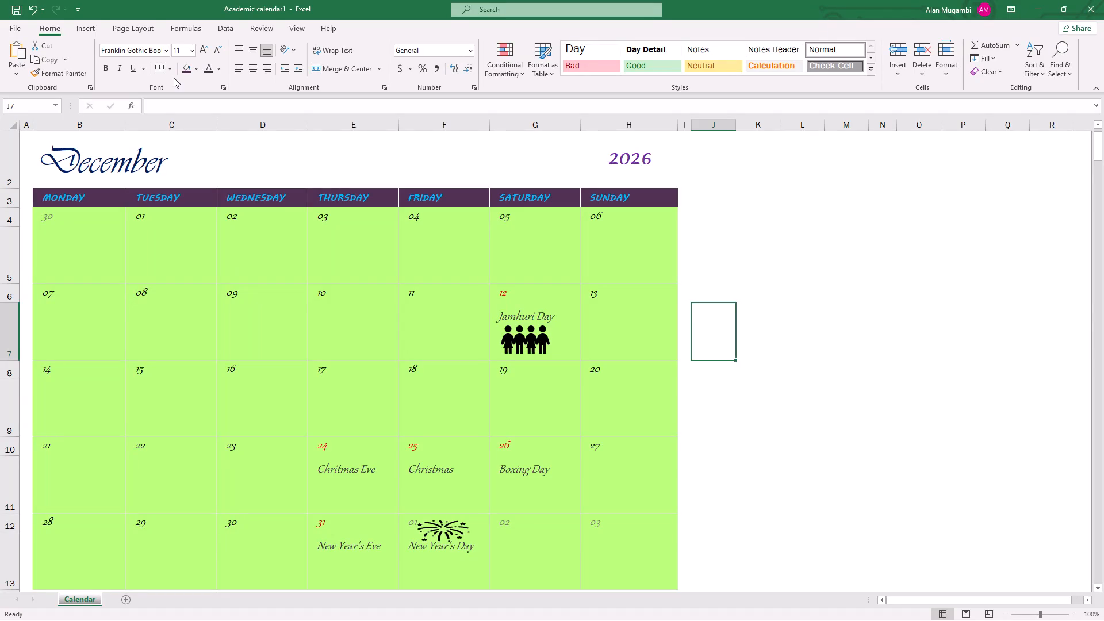
Open the stock icon library and look through the unfiltered icons for another holiday graphic.
{"action": "left_click", "coordinate": [79, 21]}
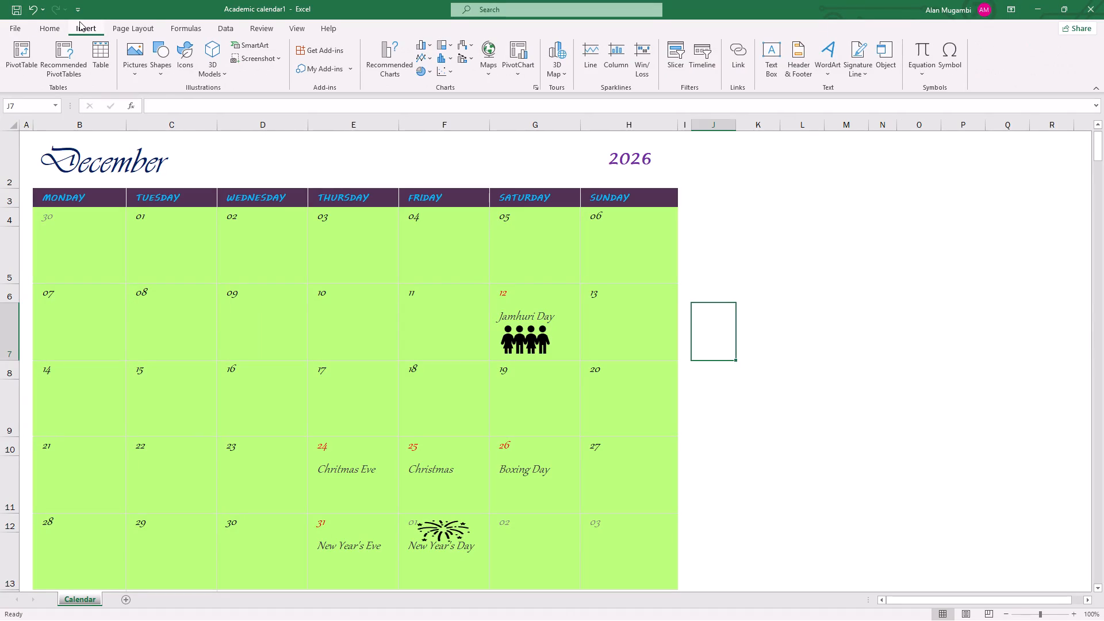
{"action": "left_click", "coordinate": [189, 64]}
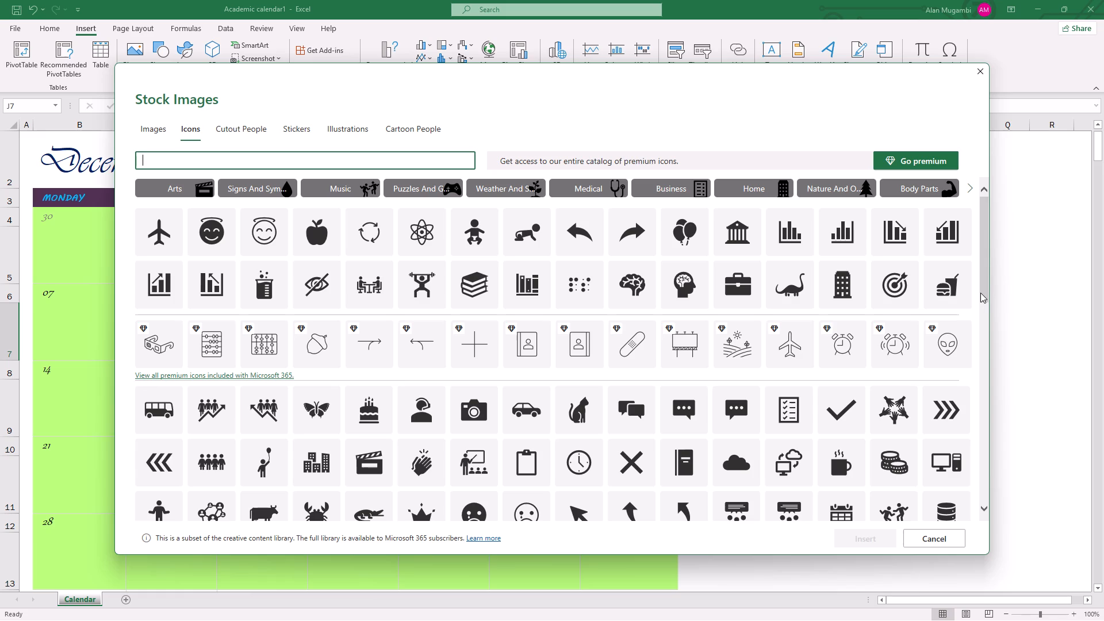
{"action": "left_click", "coordinate": [981, 308]}
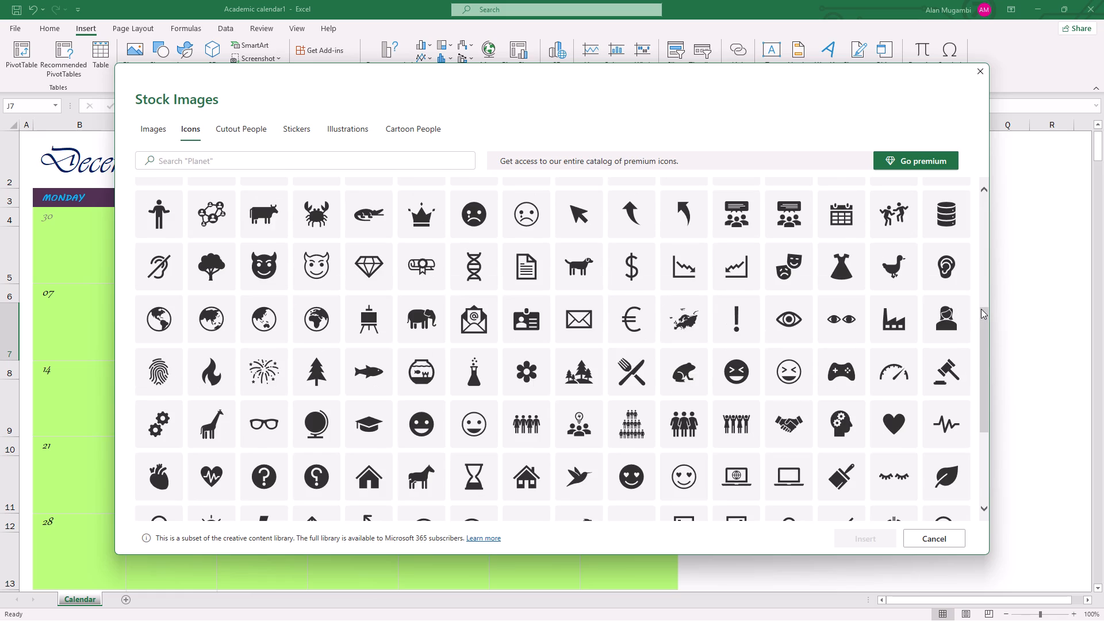
{"action": "left_click_drag", "start_coordinate": [981, 326], "coordinate": [980, 293]}
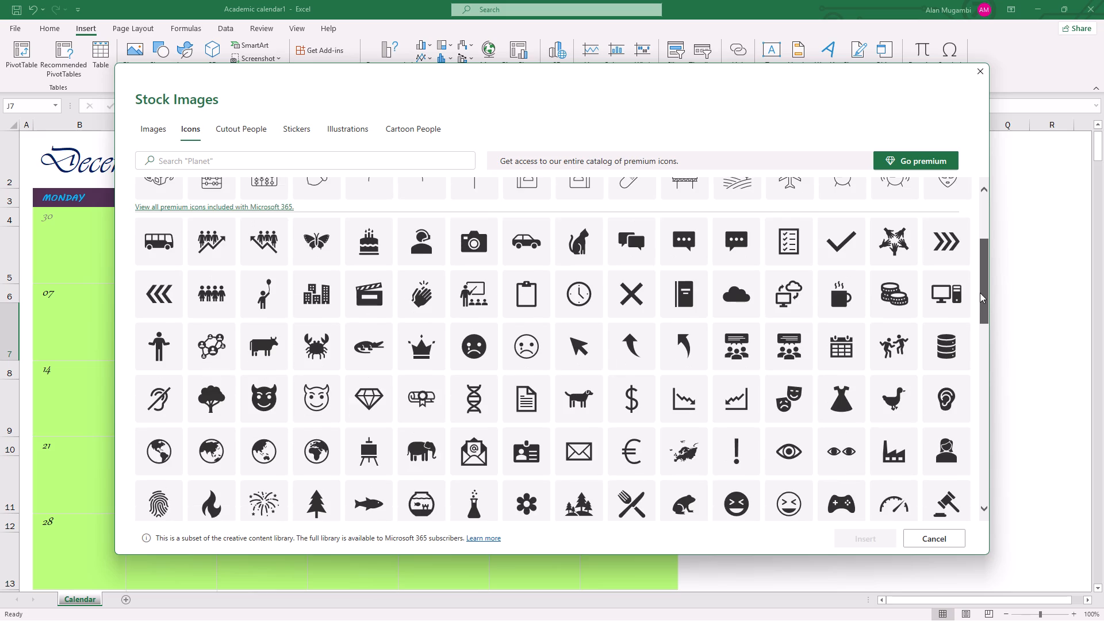
{"action": "left_click", "coordinate": [984, 295]}
{"action": "left_click_drag", "start_coordinate": [984, 296], "coordinate": [987, 251]}
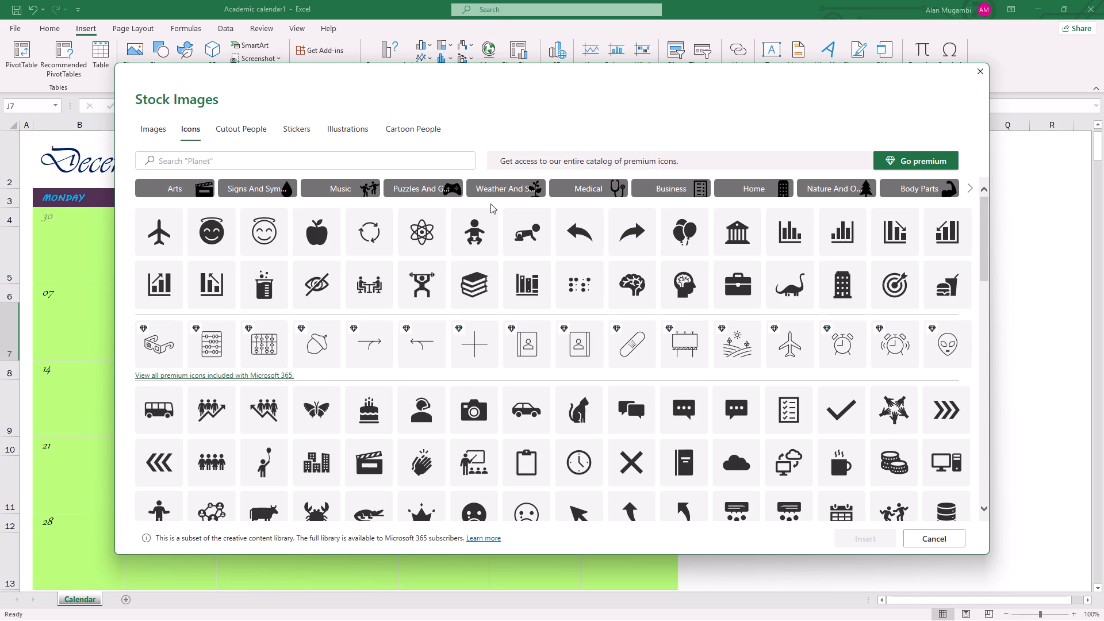
Examine the Puzzles And Games, Music, Signs And Symbols, Arts, Medical, Business, Home, Nature And Outdoors and Body Parts icon categories for a holiday graphic.
{"action": "left_click", "coordinate": [434, 183]}
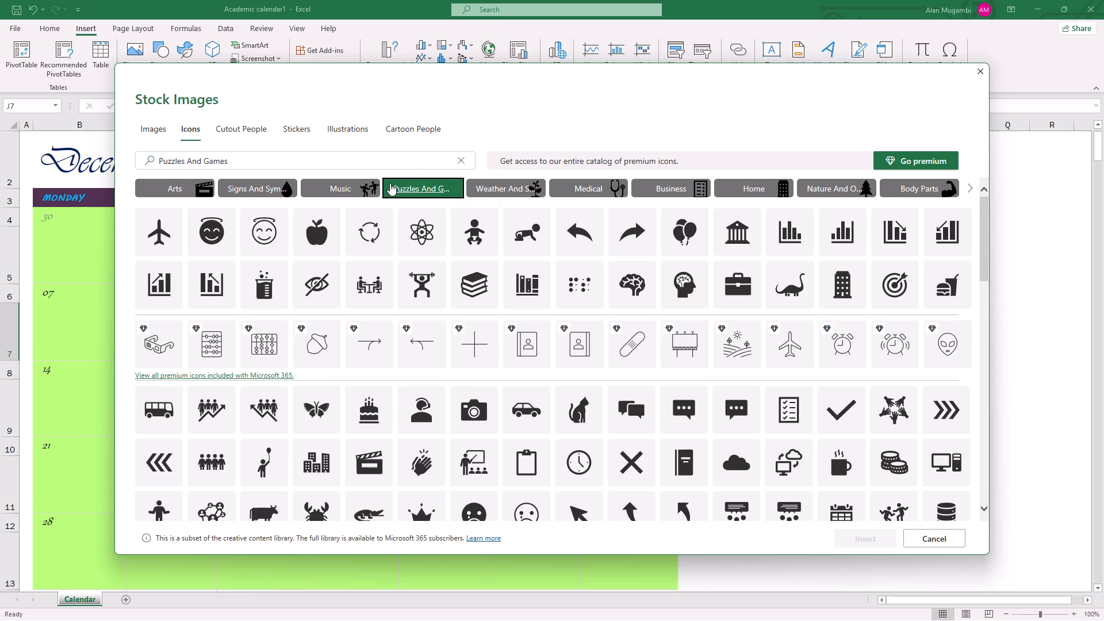
{"action": "left_click", "coordinate": [365, 188]}
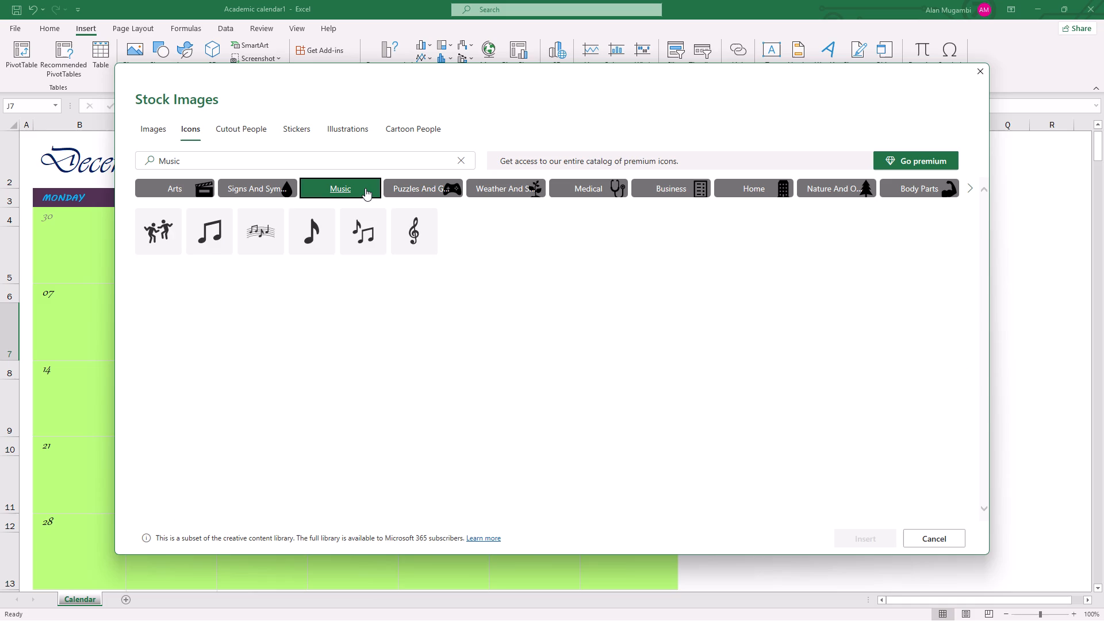
{"action": "left_click", "coordinate": [286, 185]}
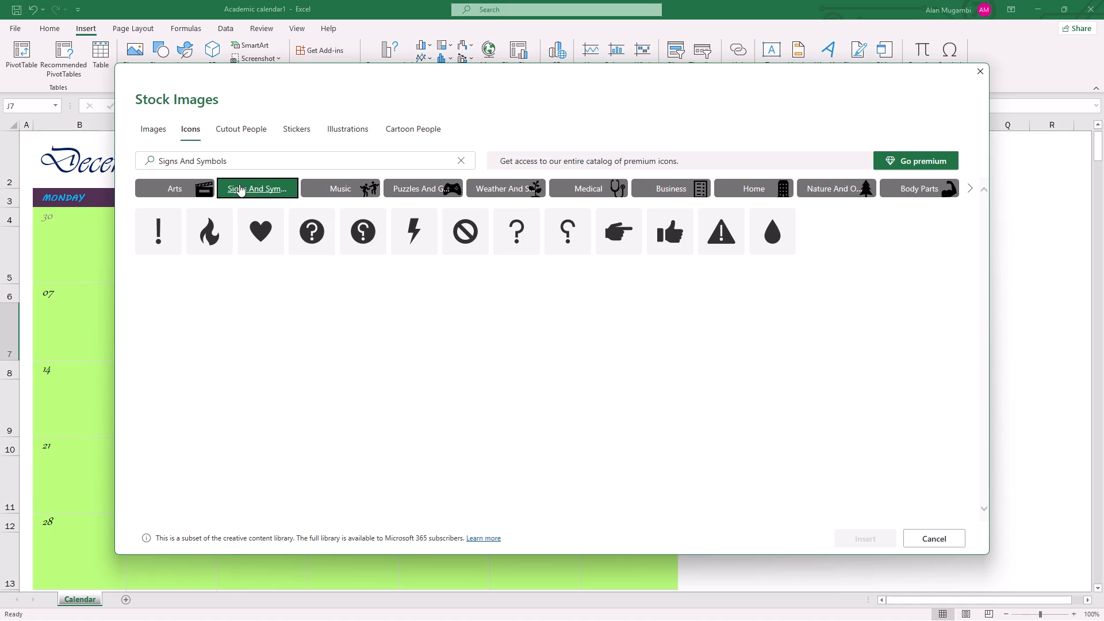
{"action": "left_click", "coordinate": [188, 185]}
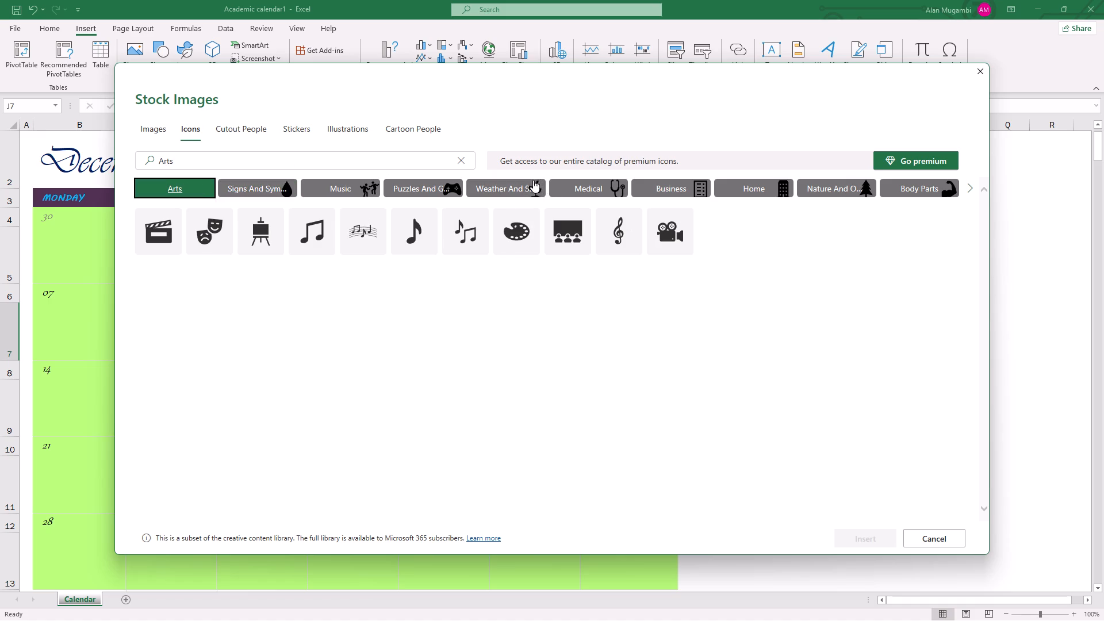
{"action": "left_click", "coordinate": [562, 184]}
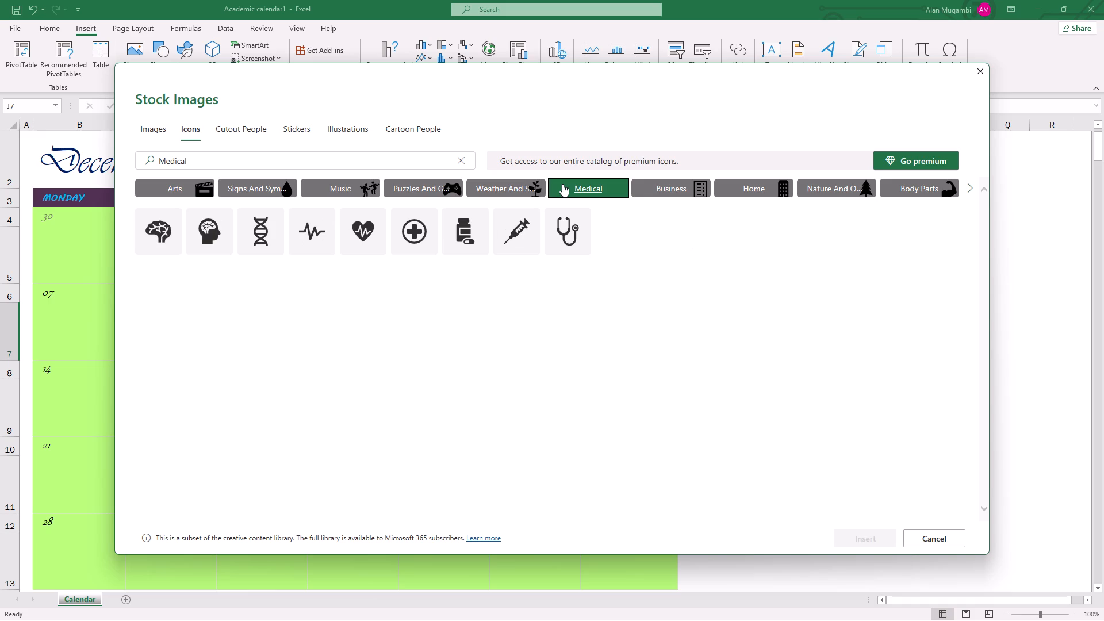
{"action": "left_click", "coordinate": [562, 184]}
{"action": "left_click", "coordinate": [562, 185]}
{"action": "left_click", "coordinate": [655, 182]}
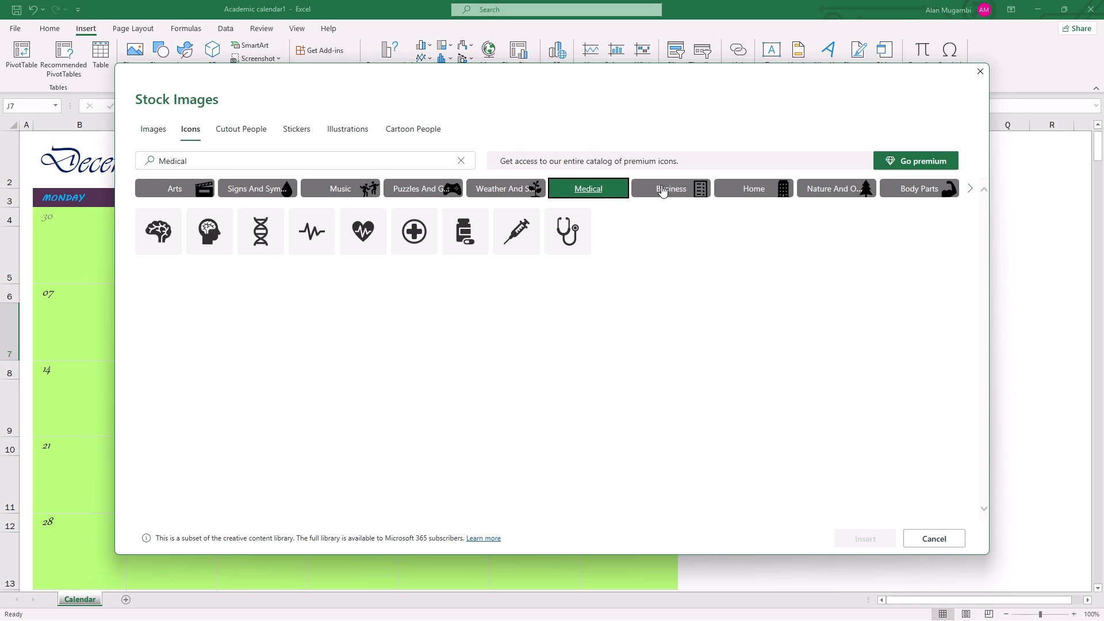
{"action": "left_click", "coordinate": [661, 185]}
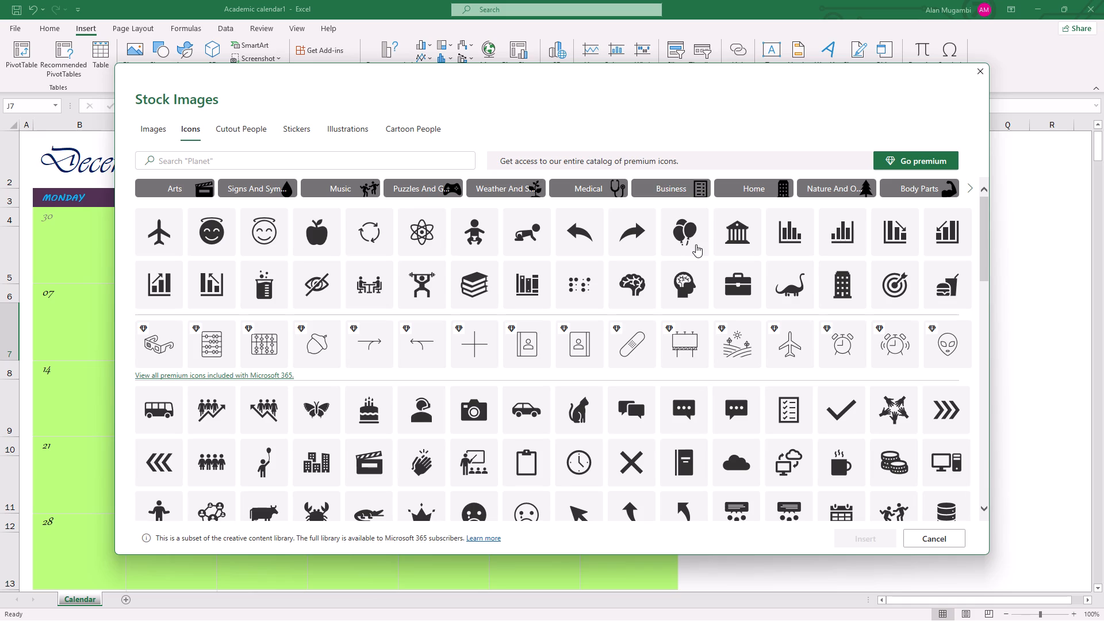
{"action": "left_click", "coordinate": [749, 189]}
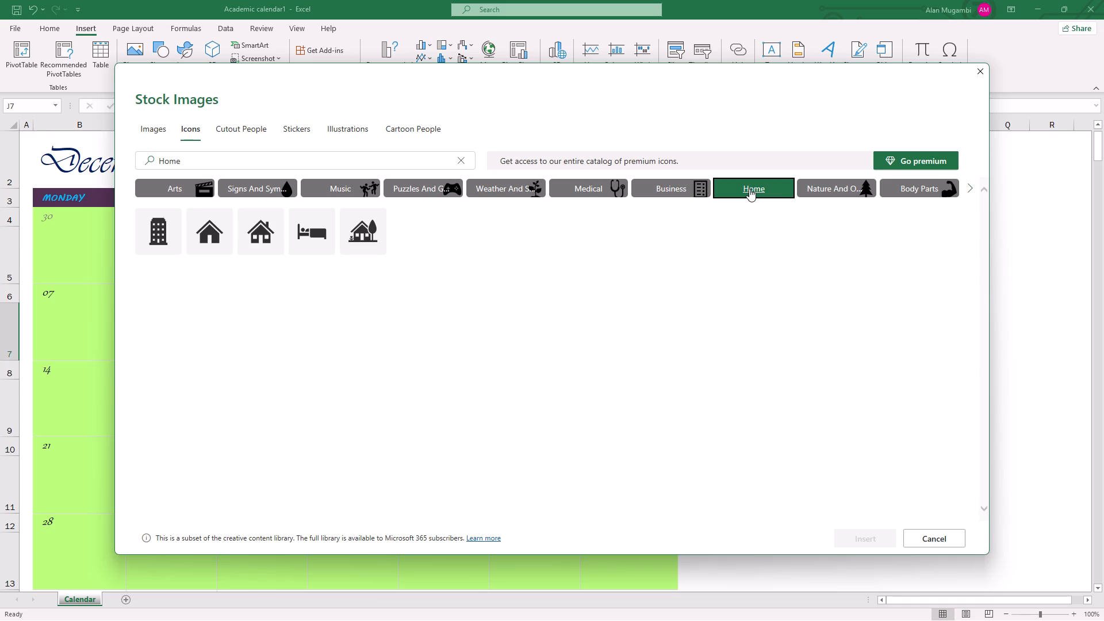
{"action": "left_click", "coordinate": [829, 189]}
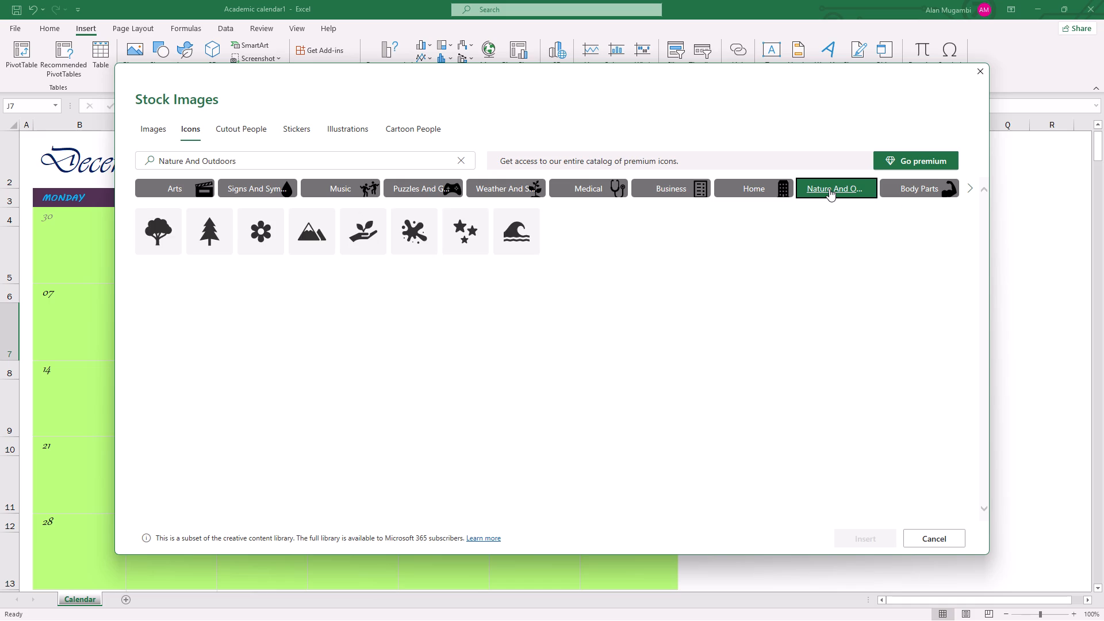
{"action": "left_click", "coordinate": [882, 188]}
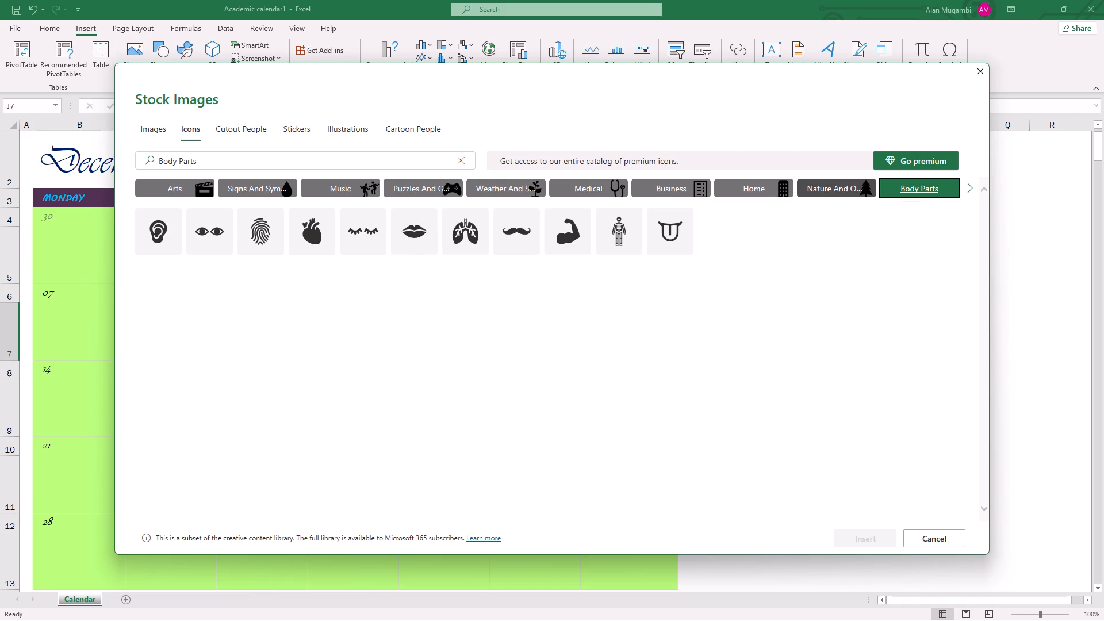
Clear the Body Parts filter, look further through the full icon collection, and close the library without inserting anything.
{"action": "left_click", "coordinate": [461, 161]}
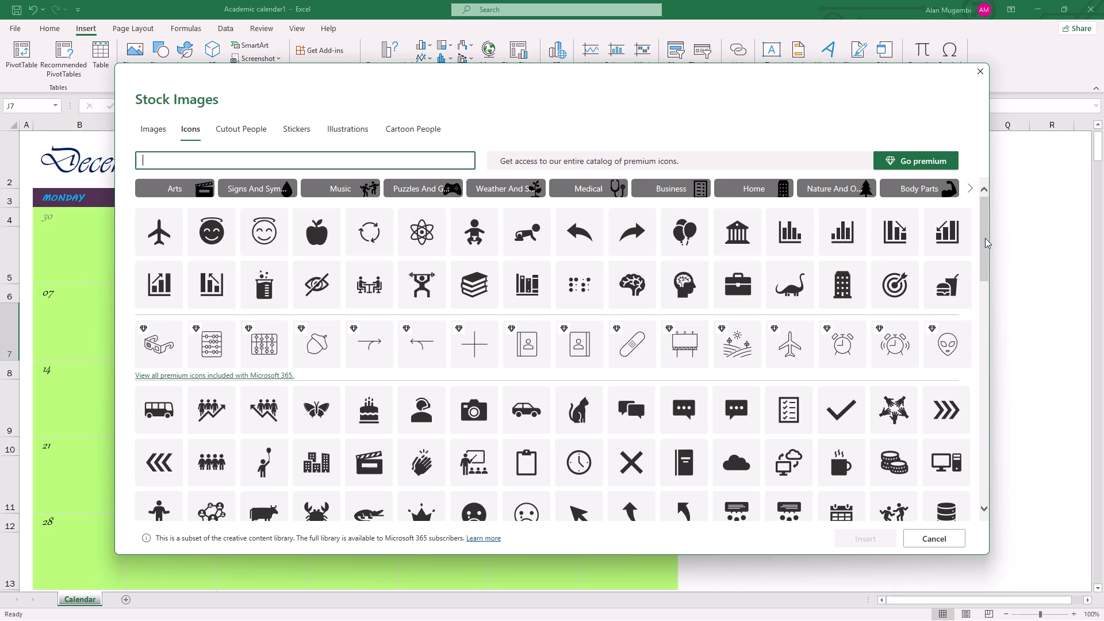
{"action": "left_click_drag", "start_coordinate": [985, 238], "coordinate": [982, 267]}
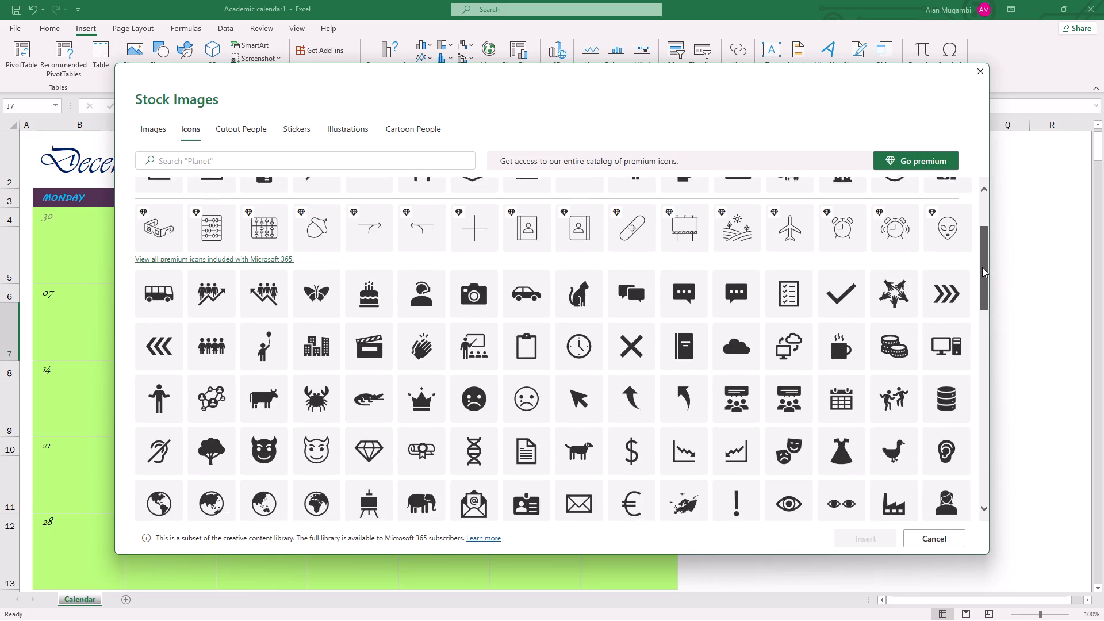
{"action": "left_click_drag", "start_coordinate": [982, 267], "coordinate": [982, 316]}
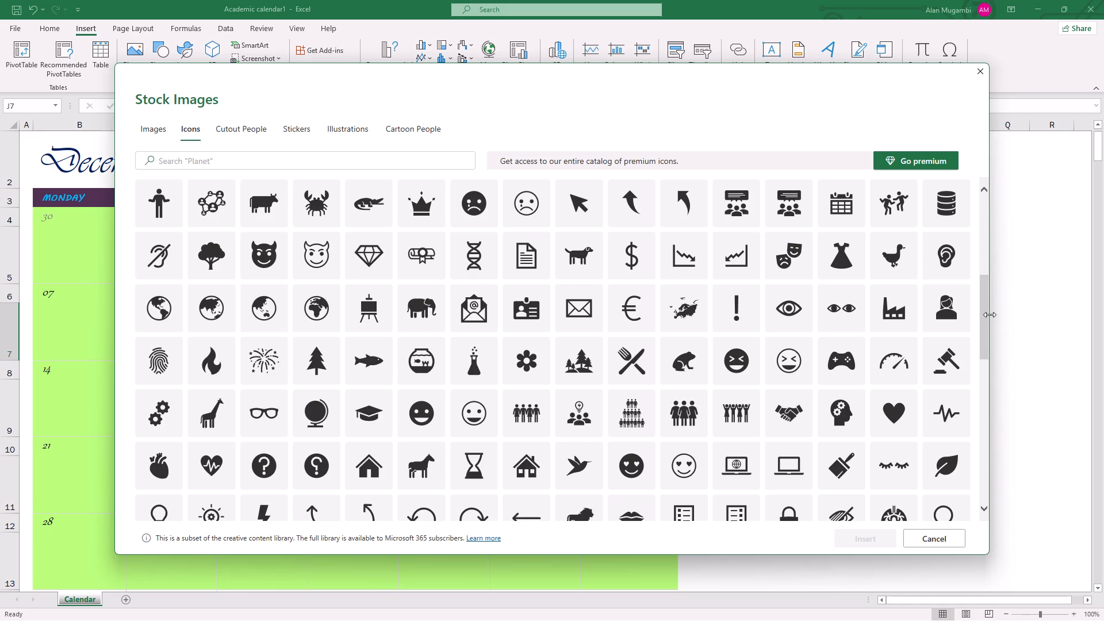
{"action": "left_click_drag", "start_coordinate": [984, 316], "coordinate": [984, 343]}
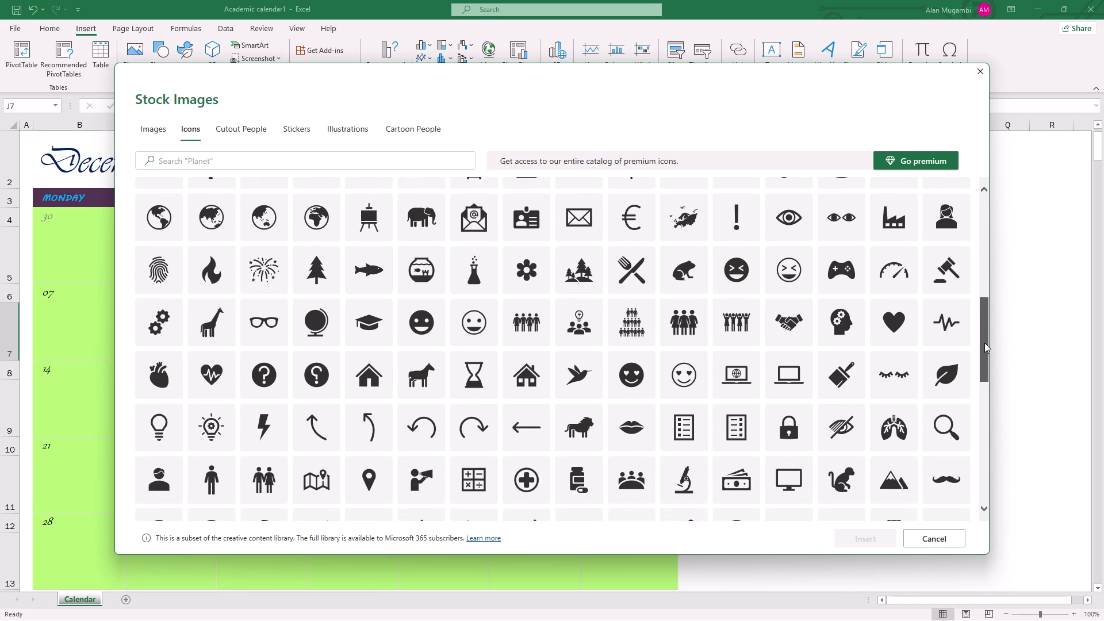
{"action": "left_click_drag", "start_coordinate": [984, 343], "coordinate": [984, 374]}
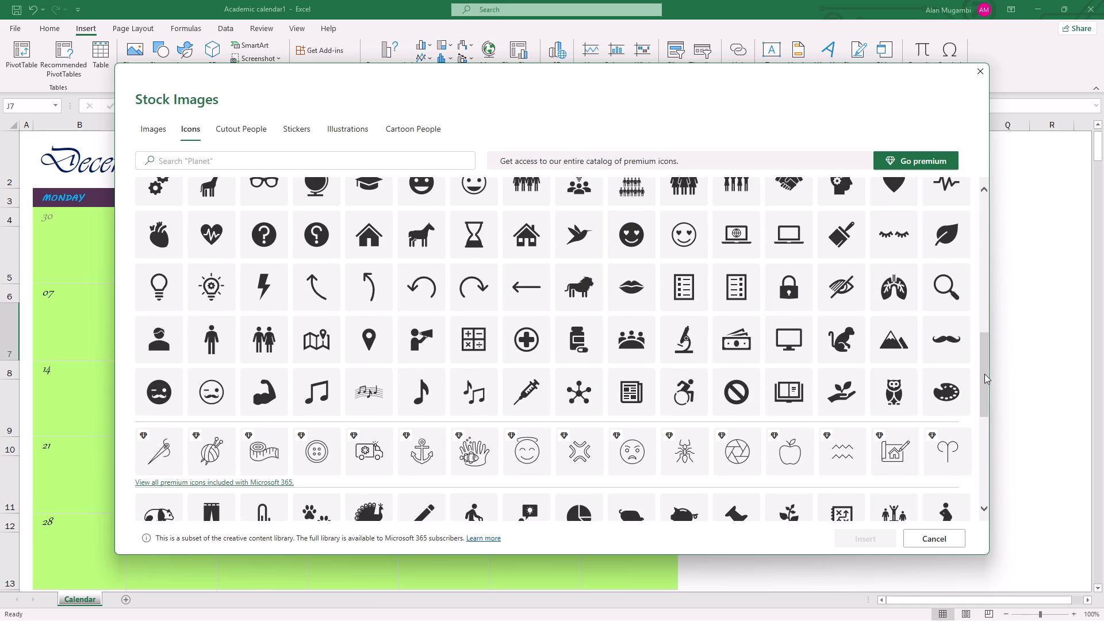
{"action": "left_click", "coordinate": [940, 534]}
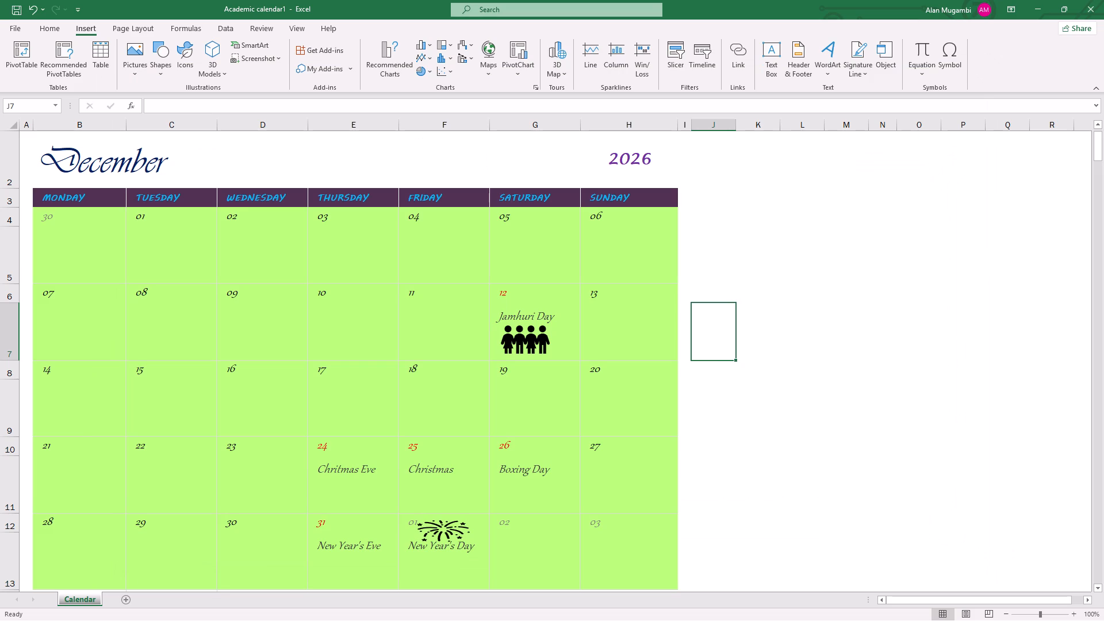
Reopen the stock icon library, search the icons for "gift", and clear the search.
{"action": "left_click", "coordinate": [191, 50]}
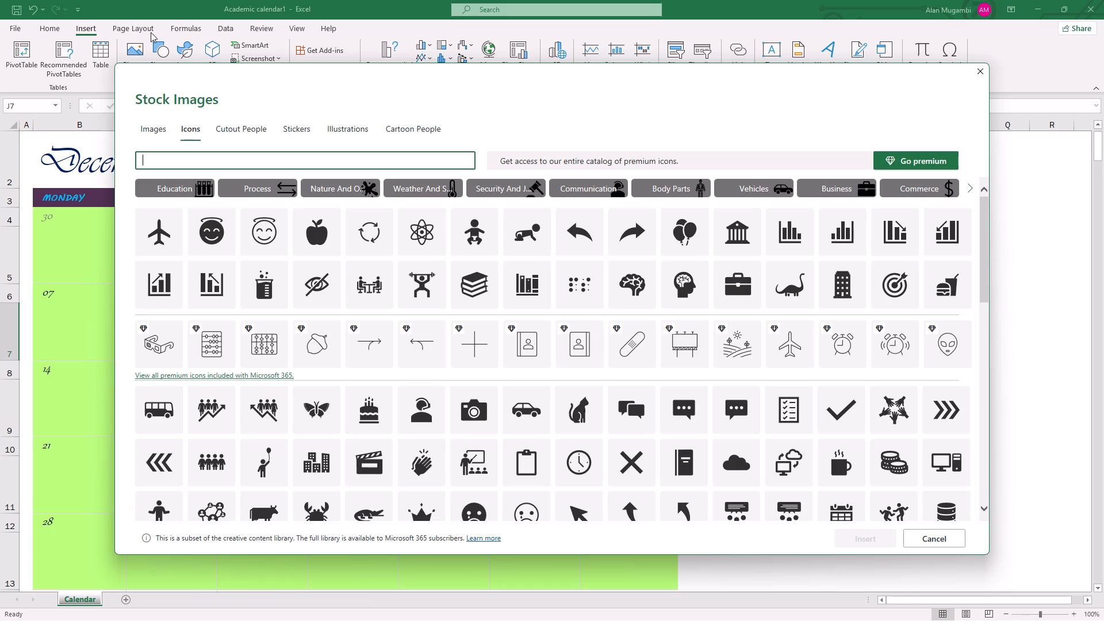
{"action": "left_click", "coordinate": [200, 159]}
{"action": "type", "text": "gi"}
{"action": "type", "text": "ft"}
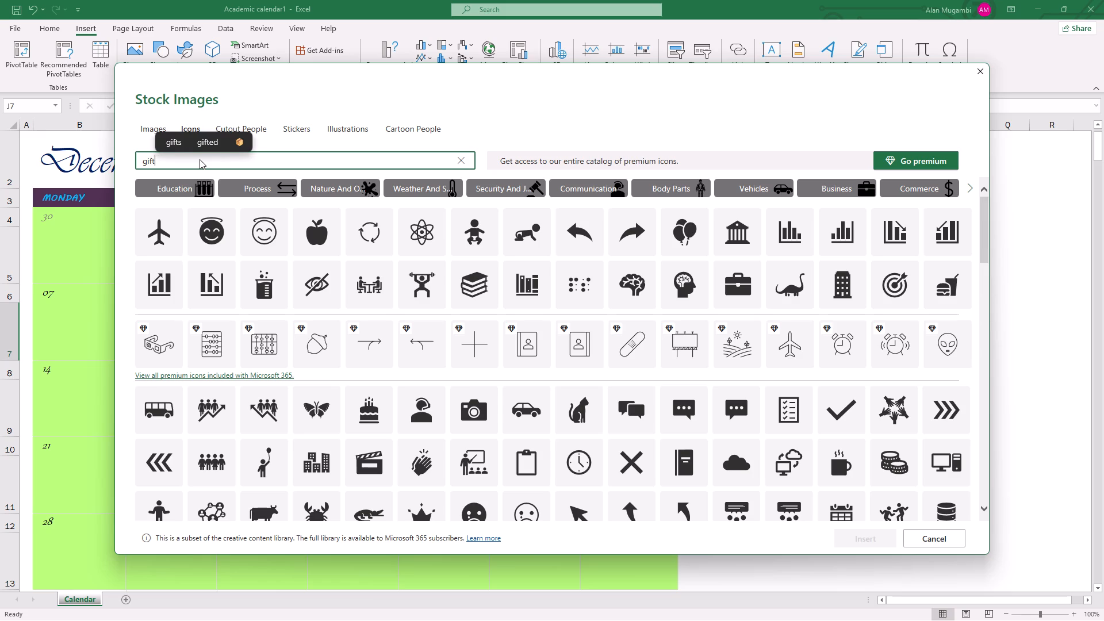
{"action": "key", "text": "BackSpace"}
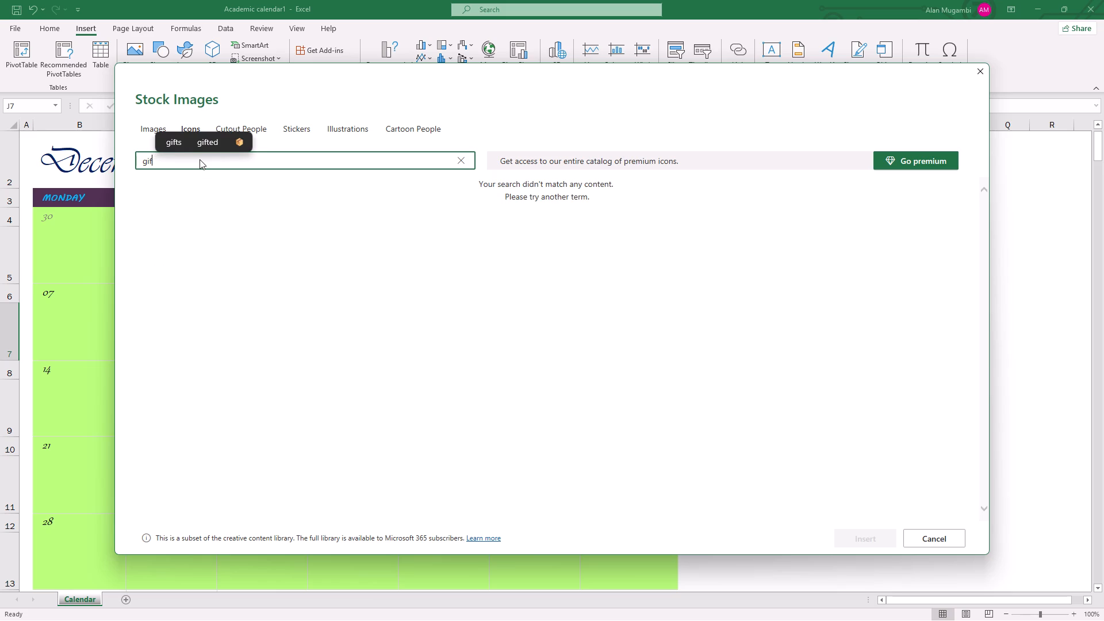
{"action": "key", "text": "BackSpace"}
{"action": "key", "text": "BackSpace"}
{"action": "key", "text": "BackSpace"}
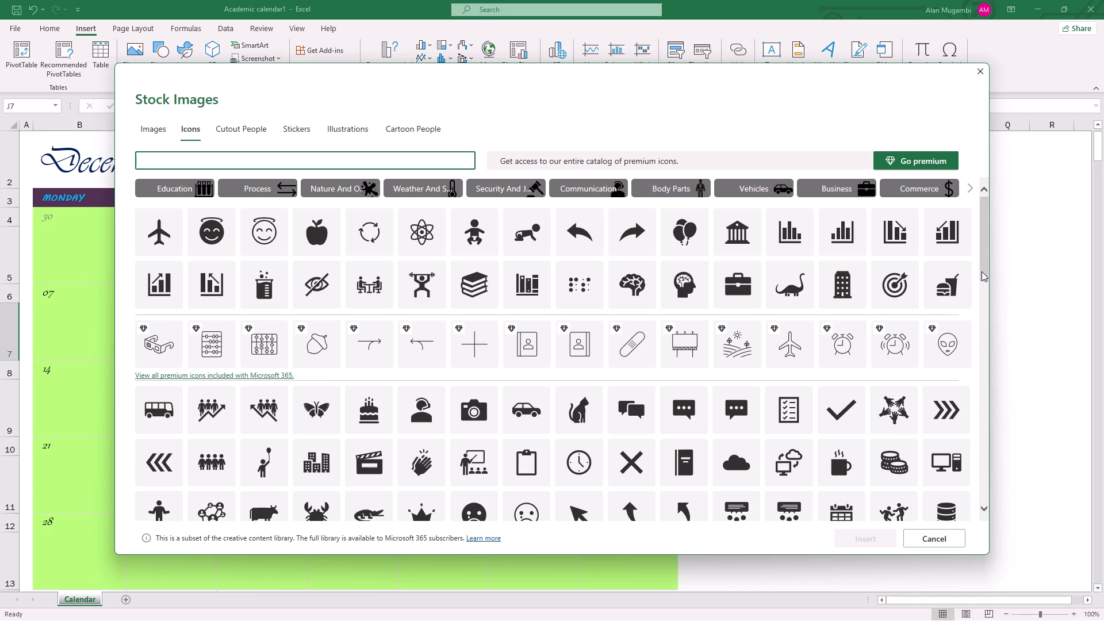
Look through the entire unfiltered icon collection, down to the last icons and back to the first, for another calendar graphic.
{"action": "left_click_drag", "start_coordinate": [983, 260], "coordinate": [983, 262]}
{"action": "left_click_drag", "start_coordinate": [983, 262], "coordinate": [982, 278]}
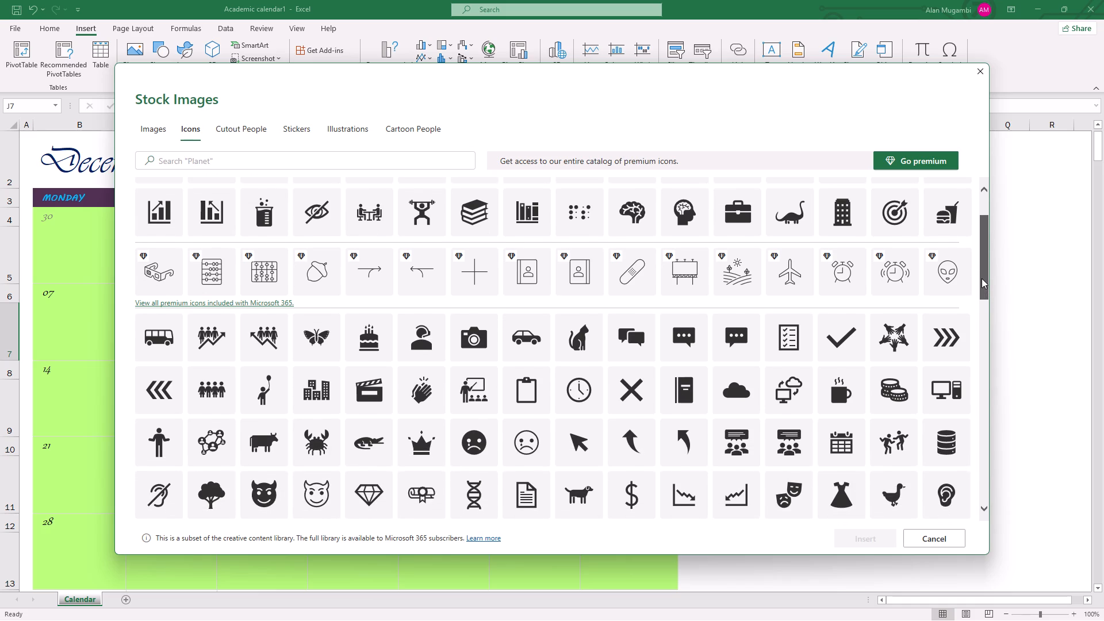
{"action": "left_click_drag", "start_coordinate": [982, 278], "coordinate": [982, 298]}
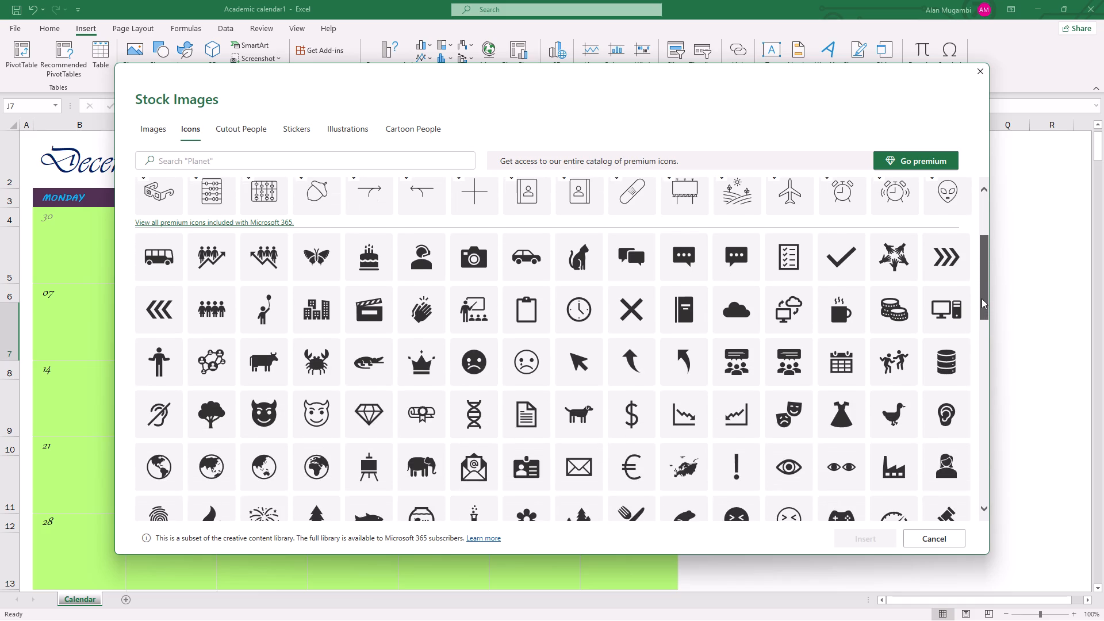
{"action": "left_click_drag", "start_coordinate": [982, 298], "coordinate": [981, 308]}
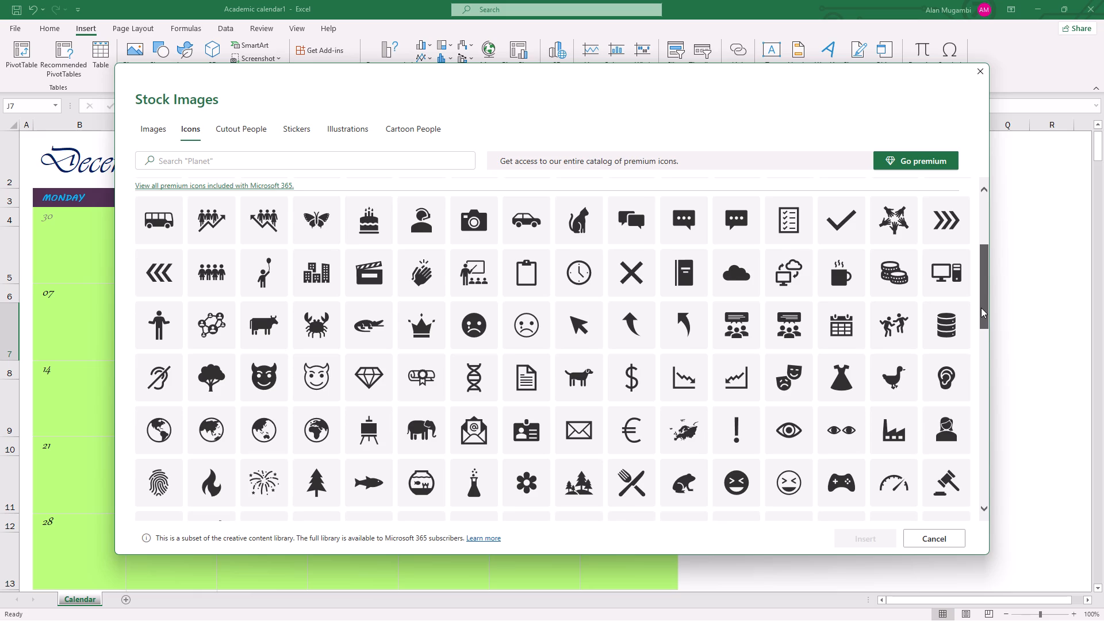
{"action": "left_click_drag", "start_coordinate": [981, 308], "coordinate": [985, 331]}
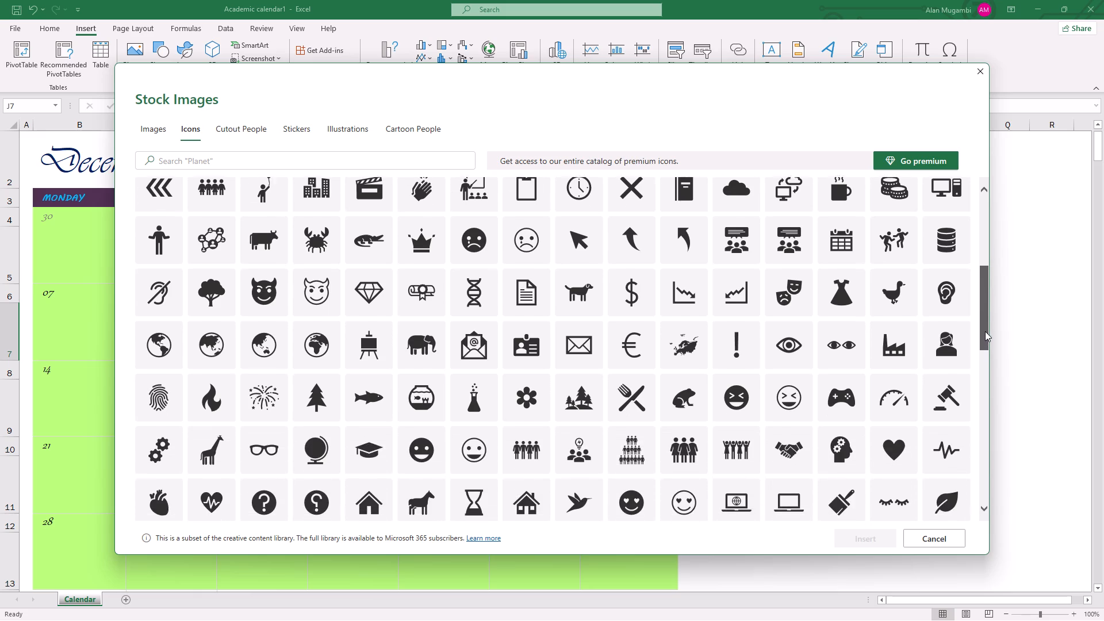
{"action": "left_click_drag", "start_coordinate": [985, 331], "coordinate": [985, 343]}
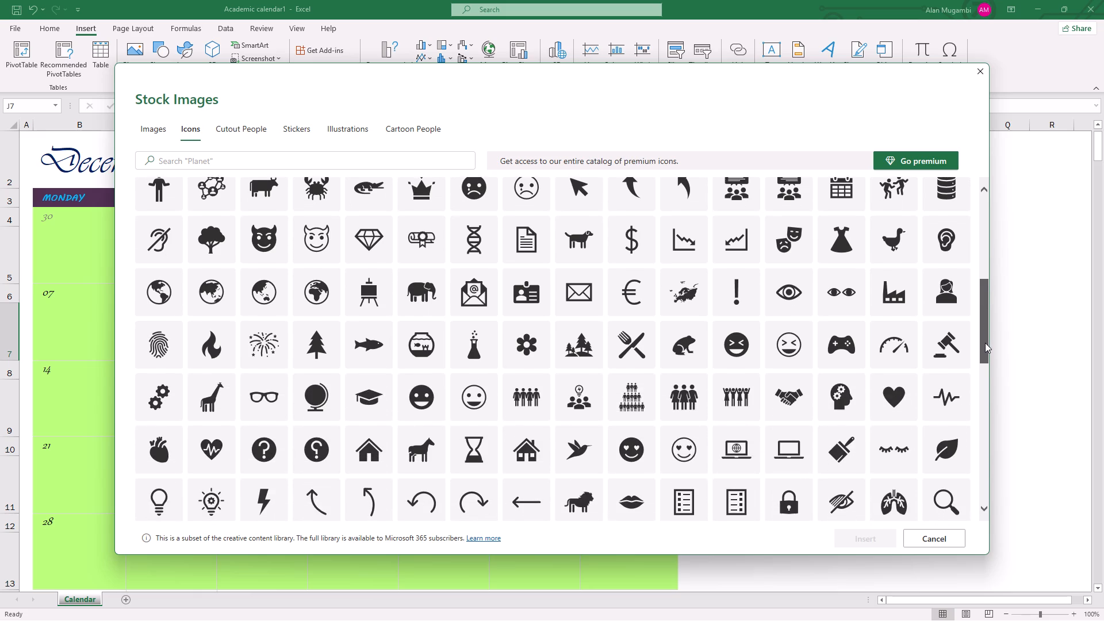
{"action": "left_click_drag", "start_coordinate": [985, 343], "coordinate": [985, 361]}
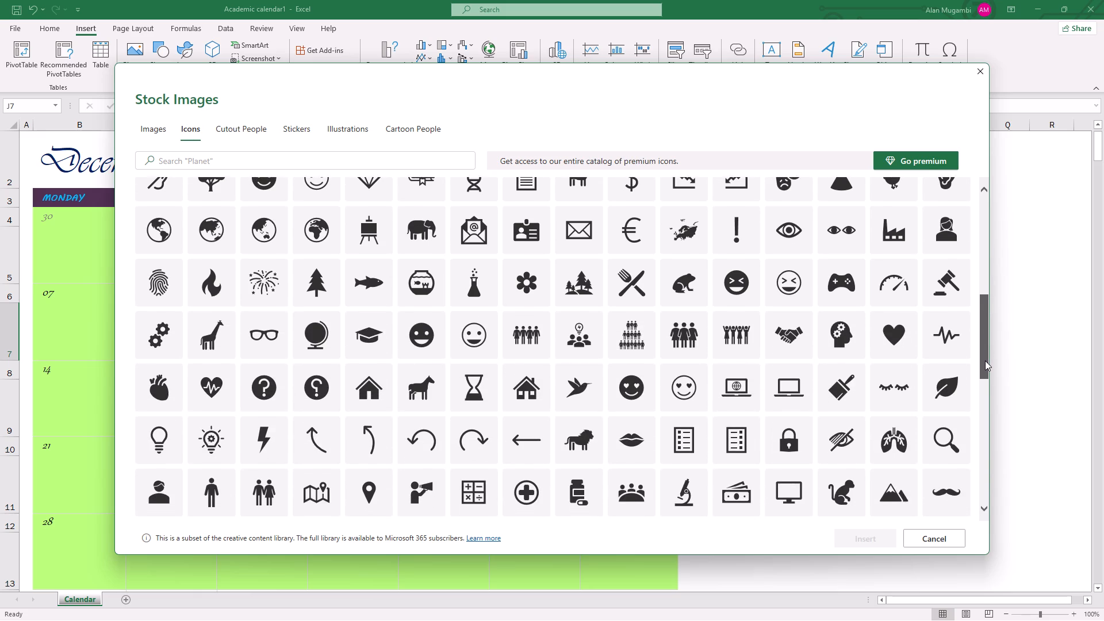
{"action": "left_click_drag", "start_coordinate": [985, 361], "coordinate": [985, 378]}
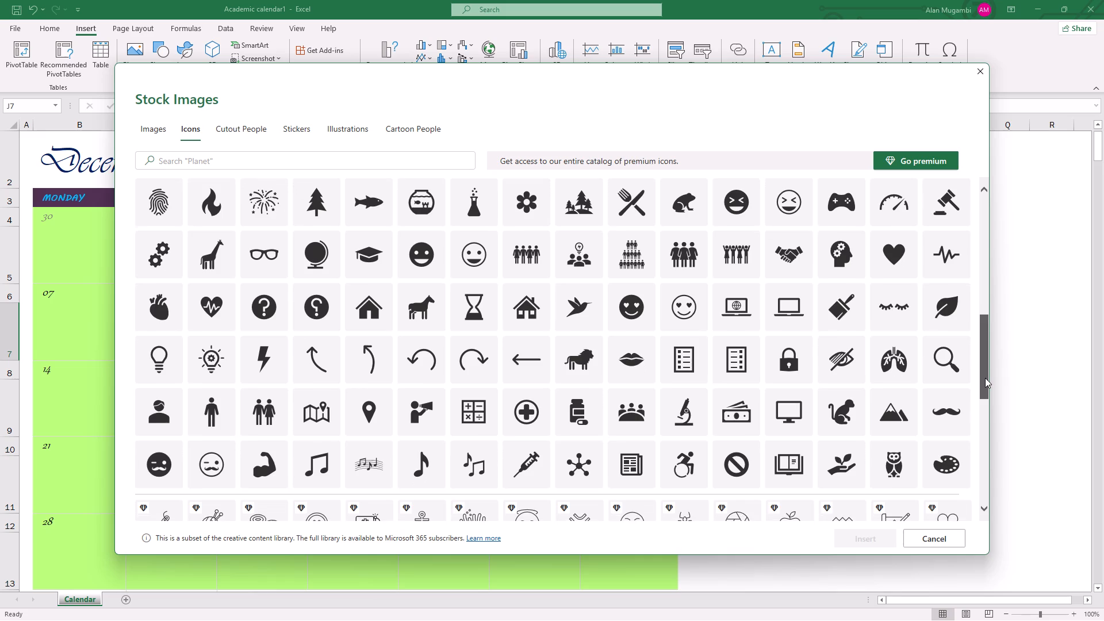
{"action": "left_click_drag", "start_coordinate": [985, 378], "coordinate": [985, 397]}
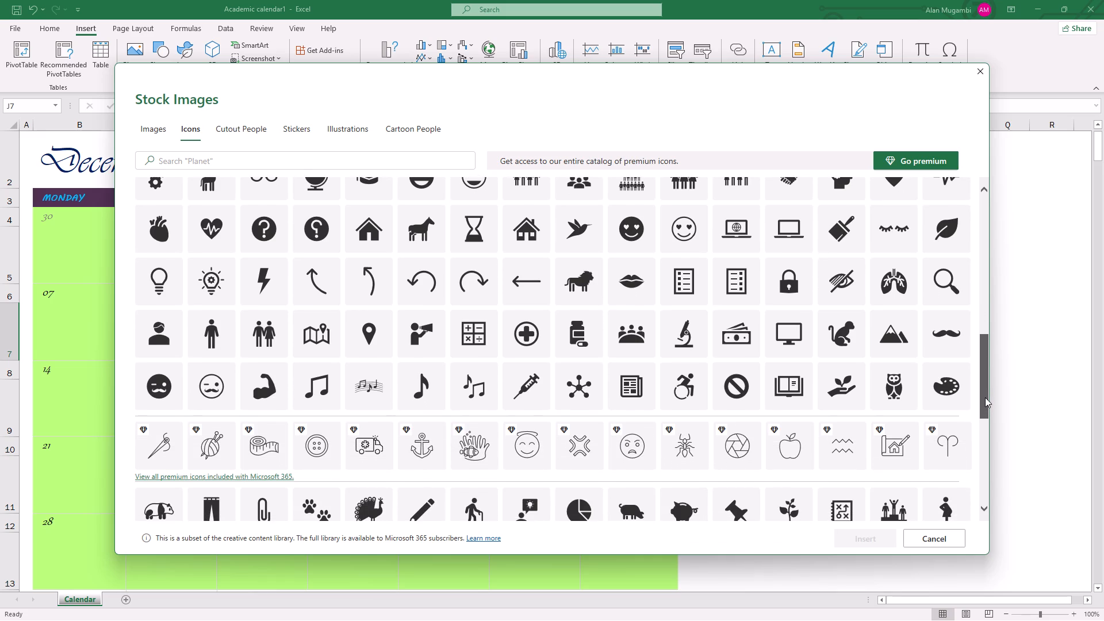
{"action": "left_click_drag", "start_coordinate": [985, 397], "coordinate": [984, 413]}
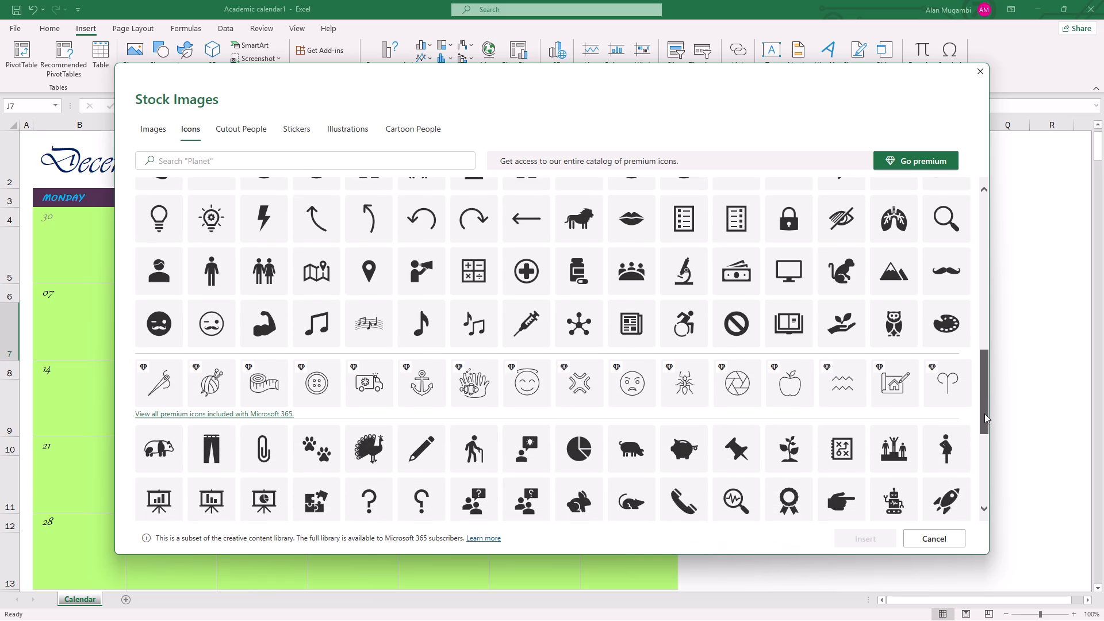
{"action": "left_click_drag", "start_coordinate": [984, 413], "coordinate": [984, 421]}
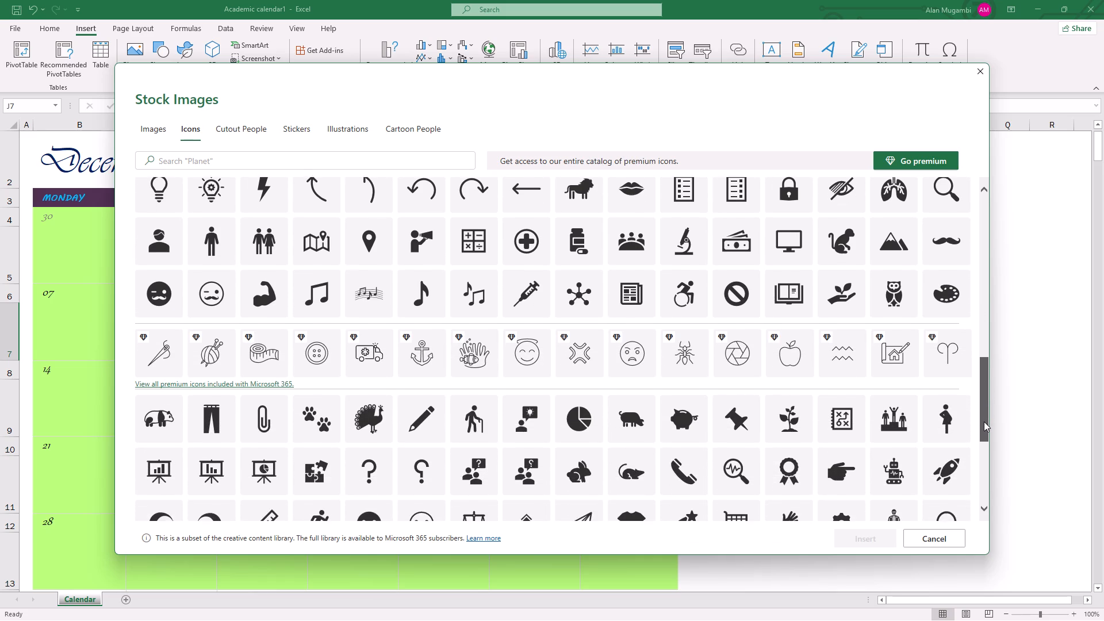
{"action": "left_click_drag", "start_coordinate": [984, 421], "coordinate": [982, 453]}
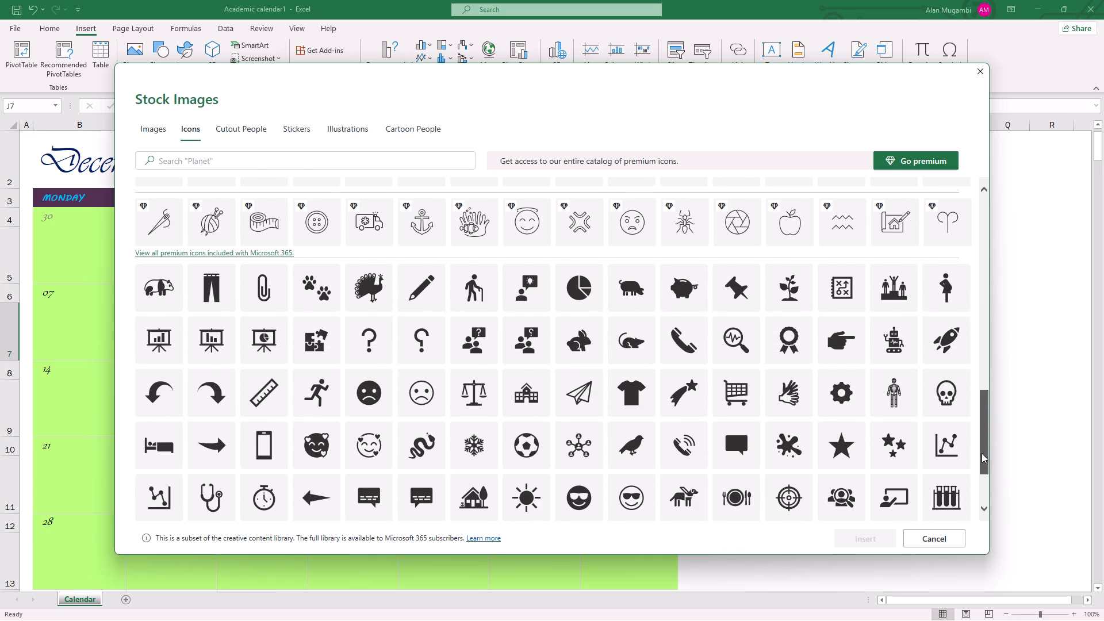
{"action": "left_click_drag", "start_coordinate": [982, 453], "coordinate": [980, 477]}
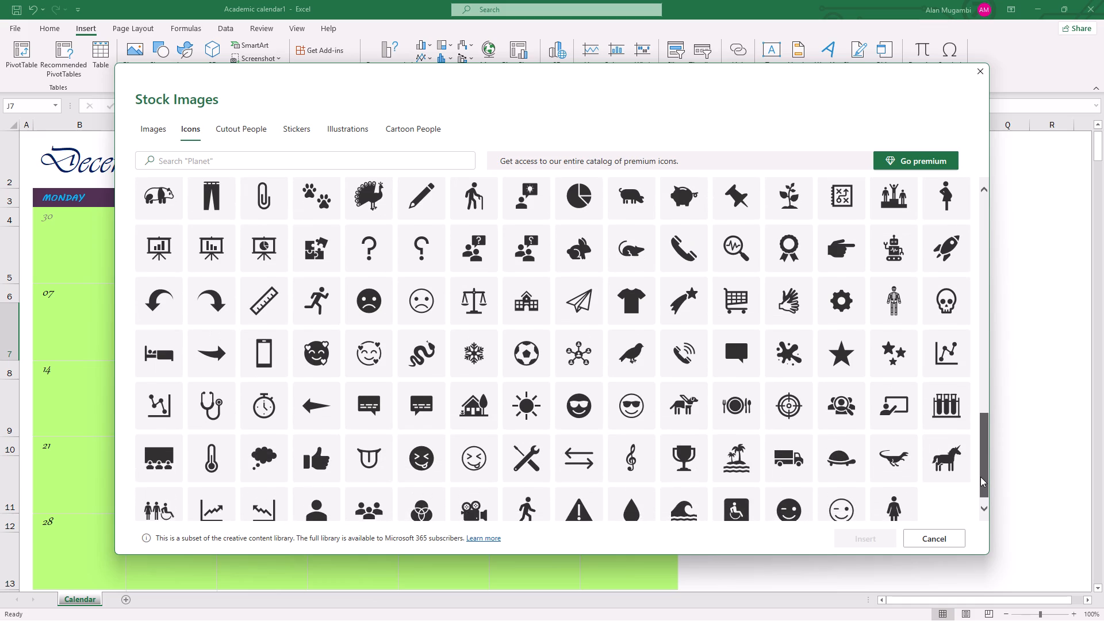
{"action": "left_click_drag", "start_coordinate": [980, 477], "coordinate": [980, 497]}
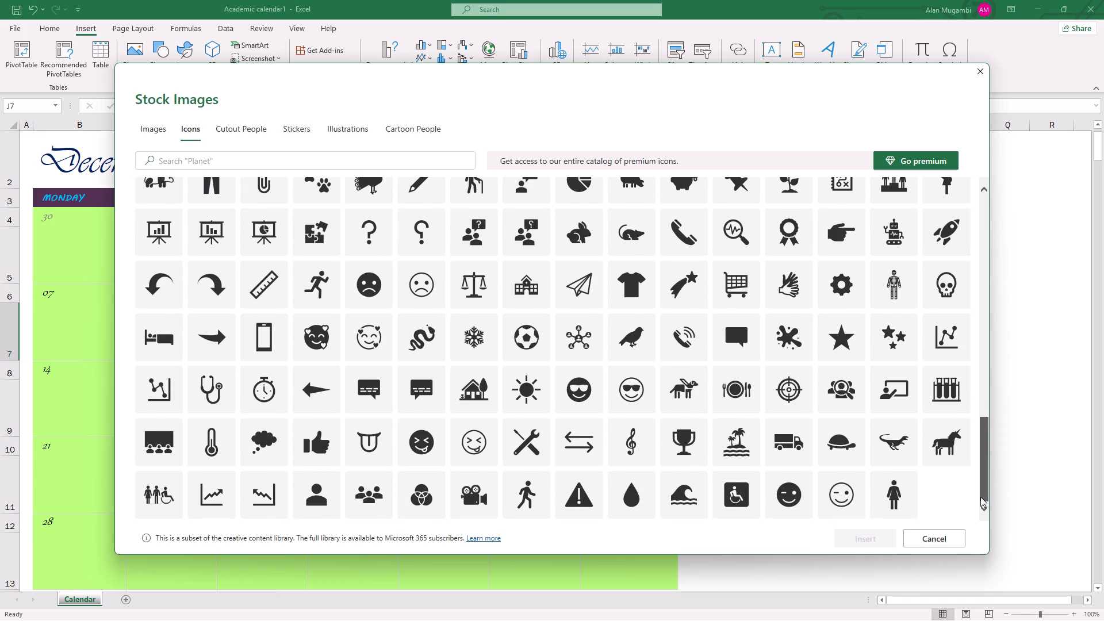
{"action": "left_click_drag", "start_coordinate": [980, 497], "coordinate": [982, 402]}
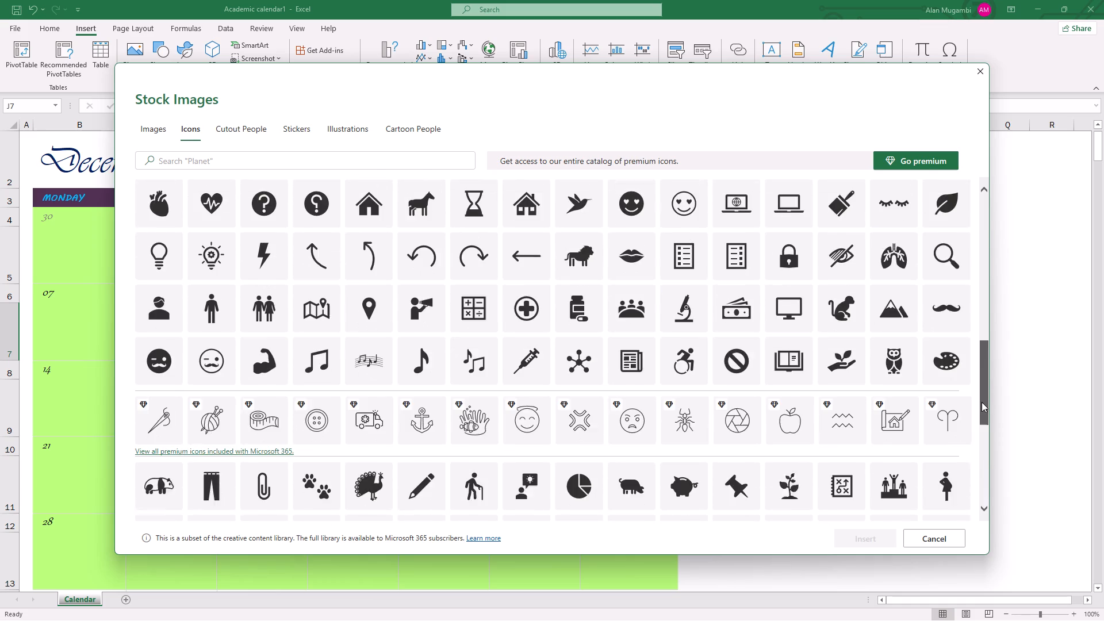
{"action": "left_click_drag", "start_coordinate": [982, 402], "coordinate": [975, 278]}
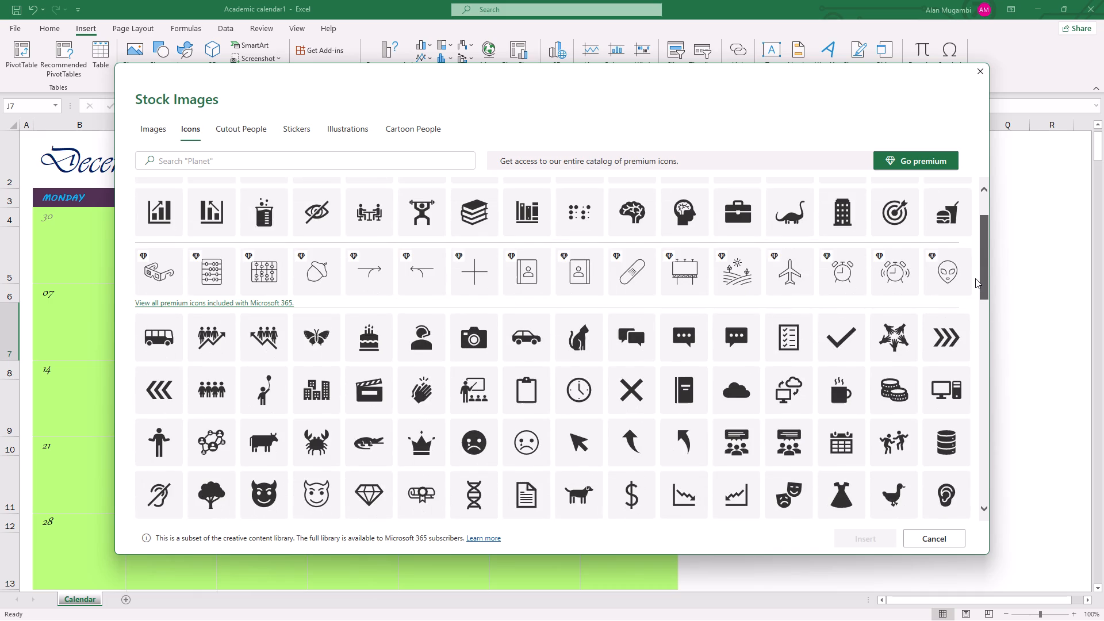
{"action": "left_click_drag", "start_coordinate": [975, 278], "coordinate": [977, 259]}
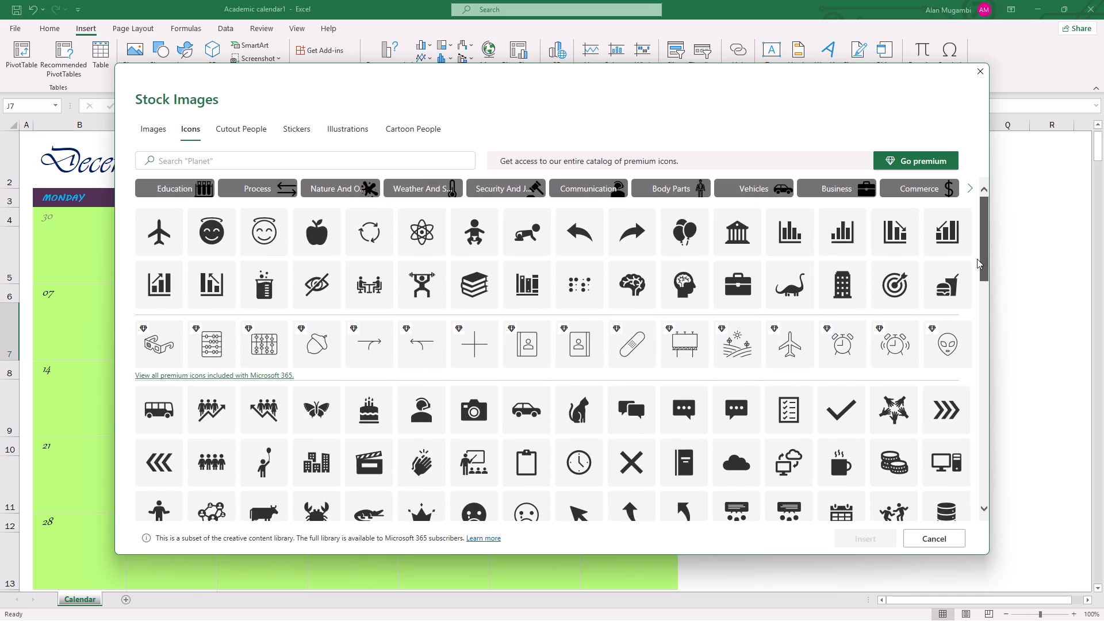
{"action": "left_click_drag", "start_coordinate": [977, 259], "coordinate": [980, 244]}
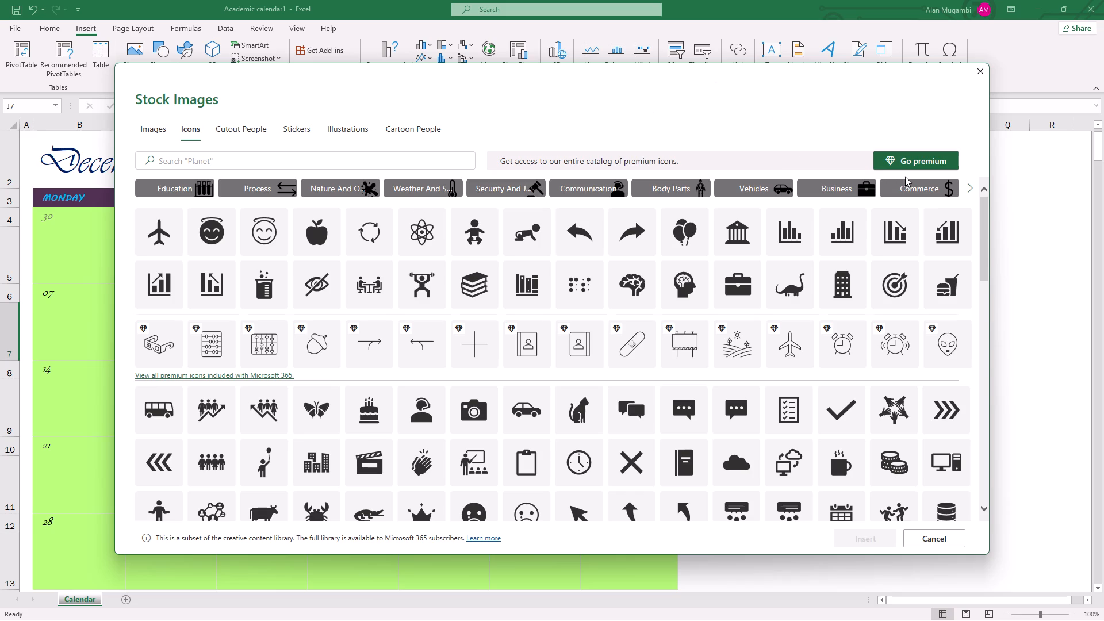
Examine the Signs And Symbols, Commerce, Business, Vehicles, Body Parts, Communication, Security And Justice, Weather And Seasons, Nature And Outdoors and Process icon categories.
{"action": "left_click", "coordinate": [967, 183]}
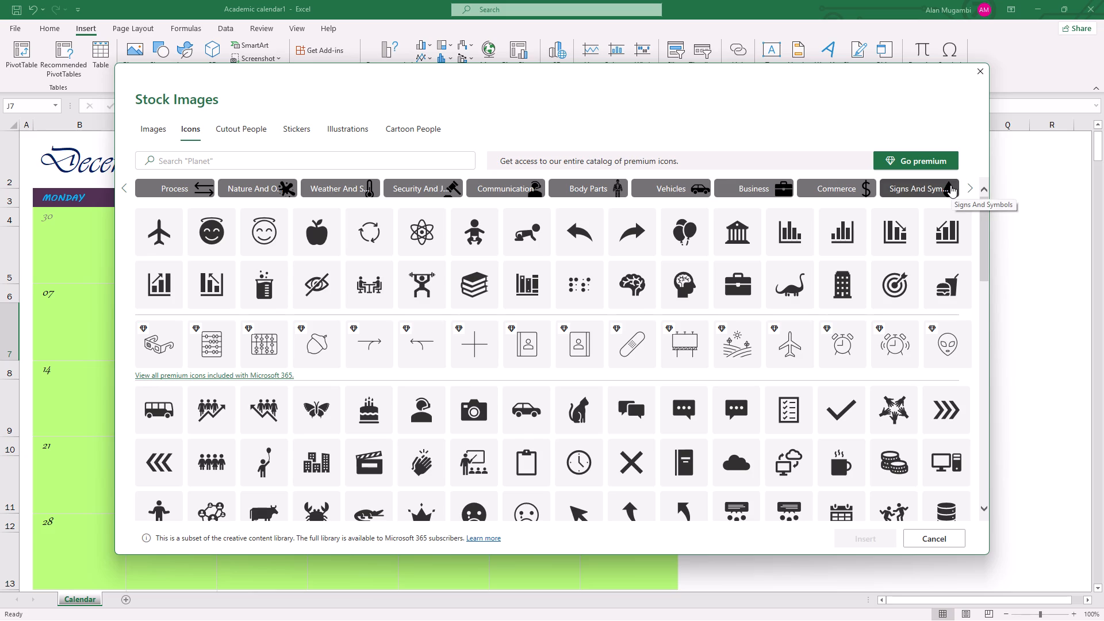
{"action": "left_click", "coordinate": [950, 185]}
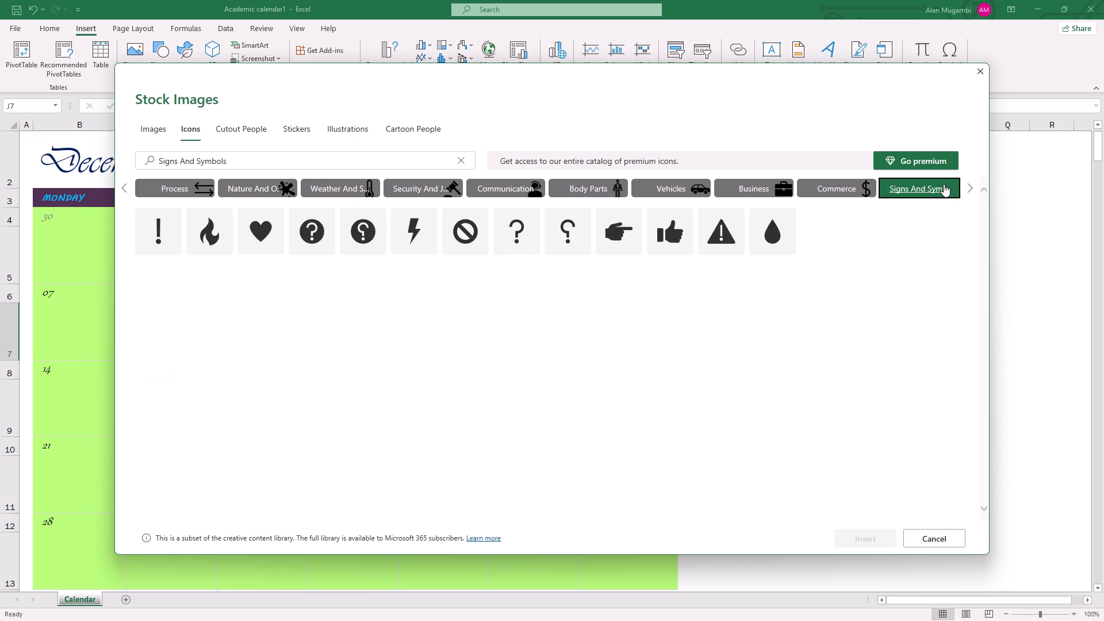
{"action": "left_click", "coordinate": [843, 188]}
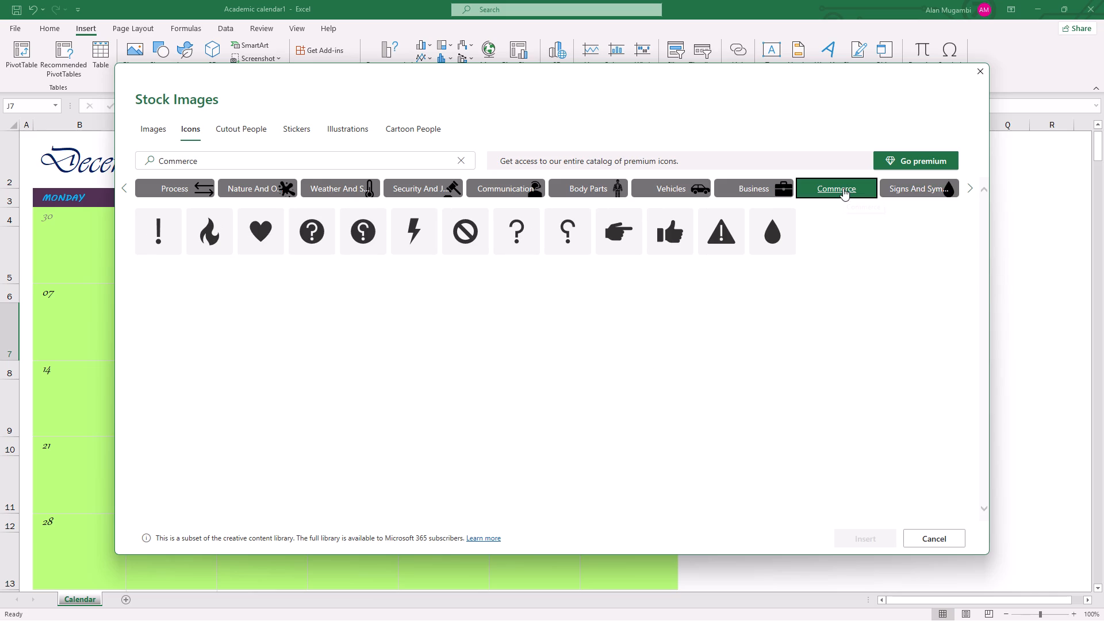
{"action": "left_click", "coordinate": [770, 179]}
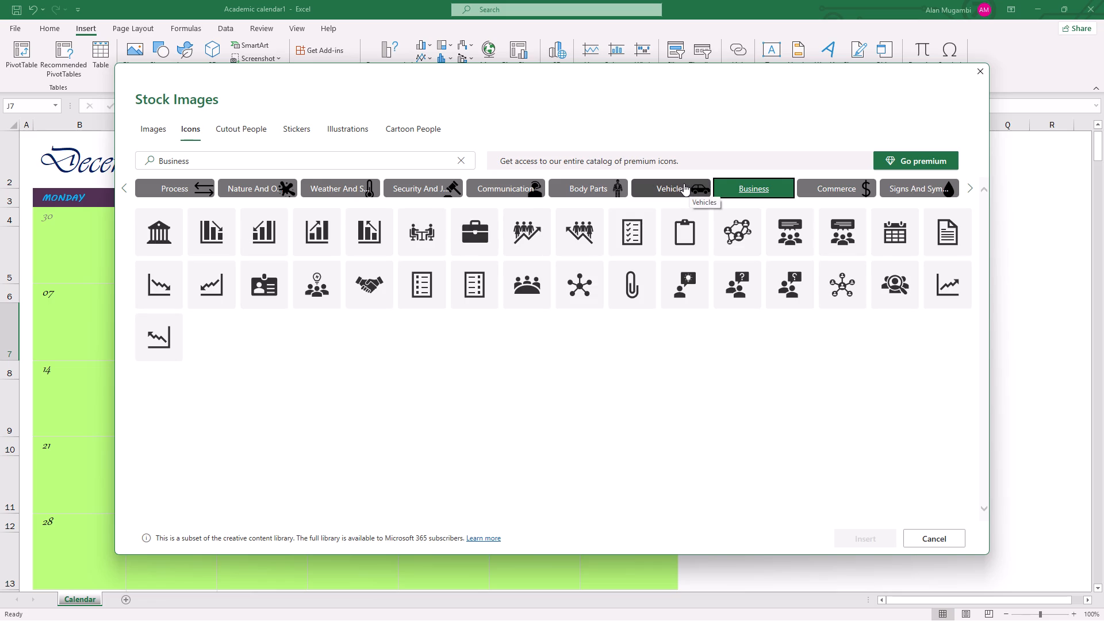
{"action": "left_click", "coordinate": [684, 183]}
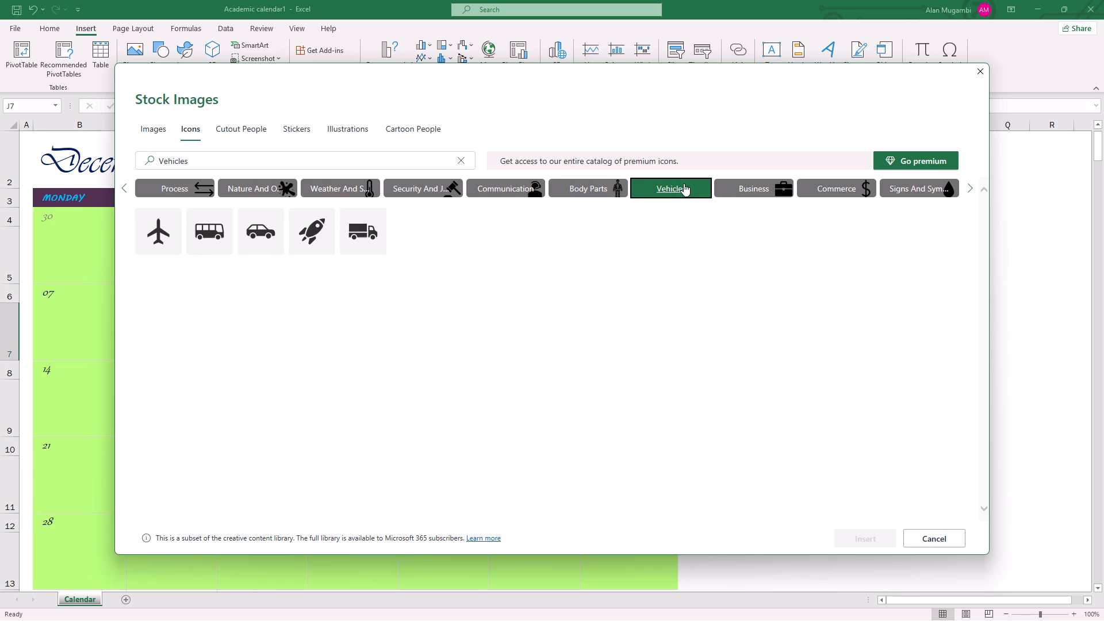
{"action": "left_click", "coordinate": [608, 187]}
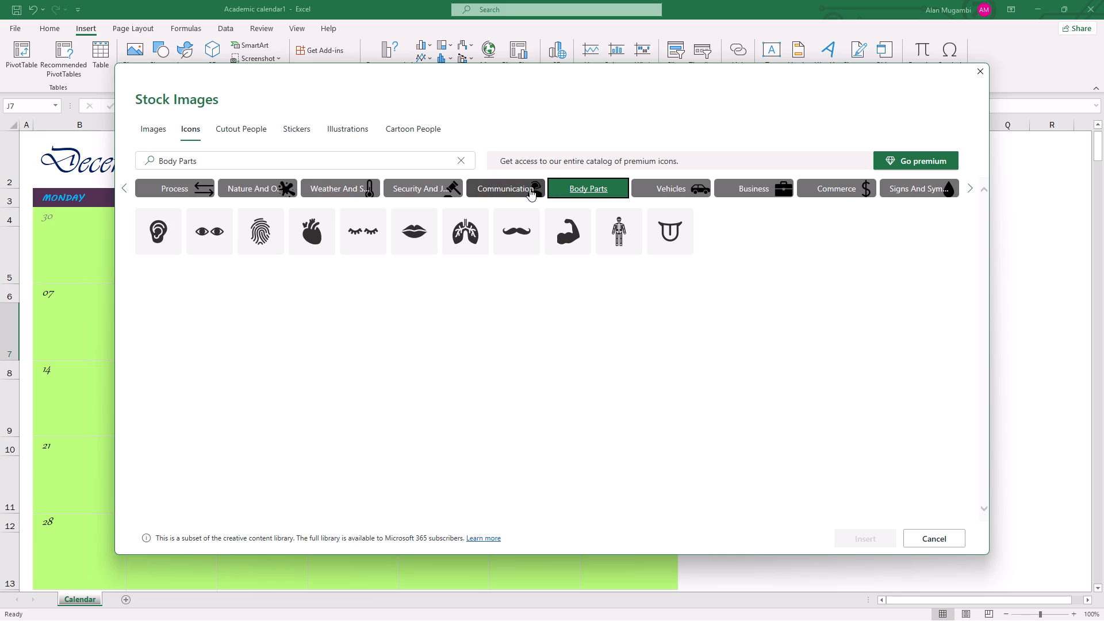
{"action": "left_click", "coordinate": [522, 187]}
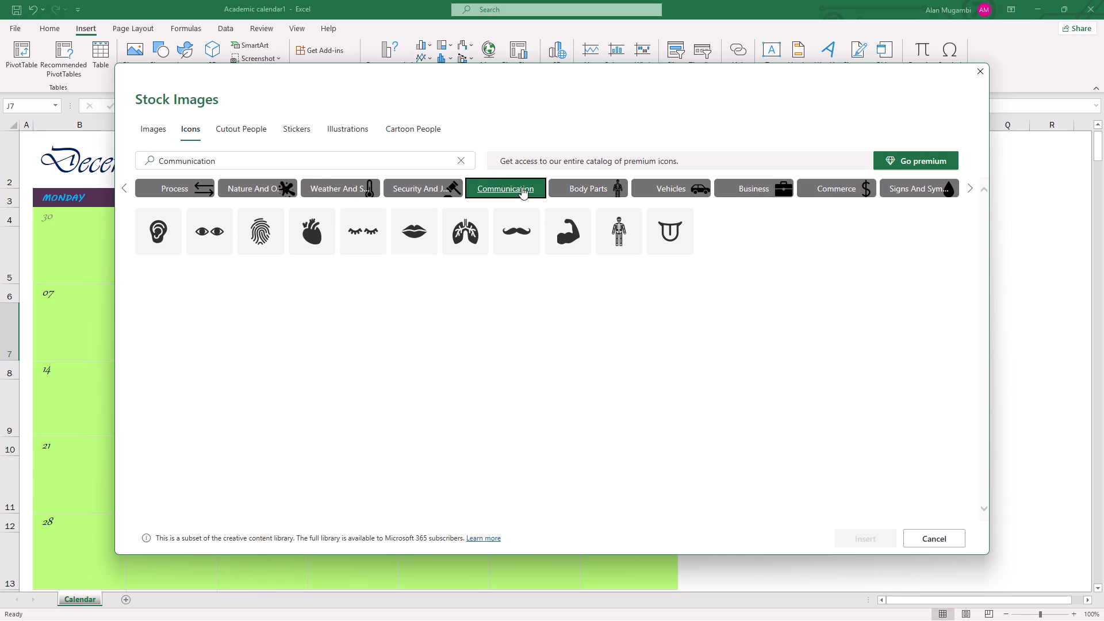
{"action": "left_click", "coordinate": [439, 183]}
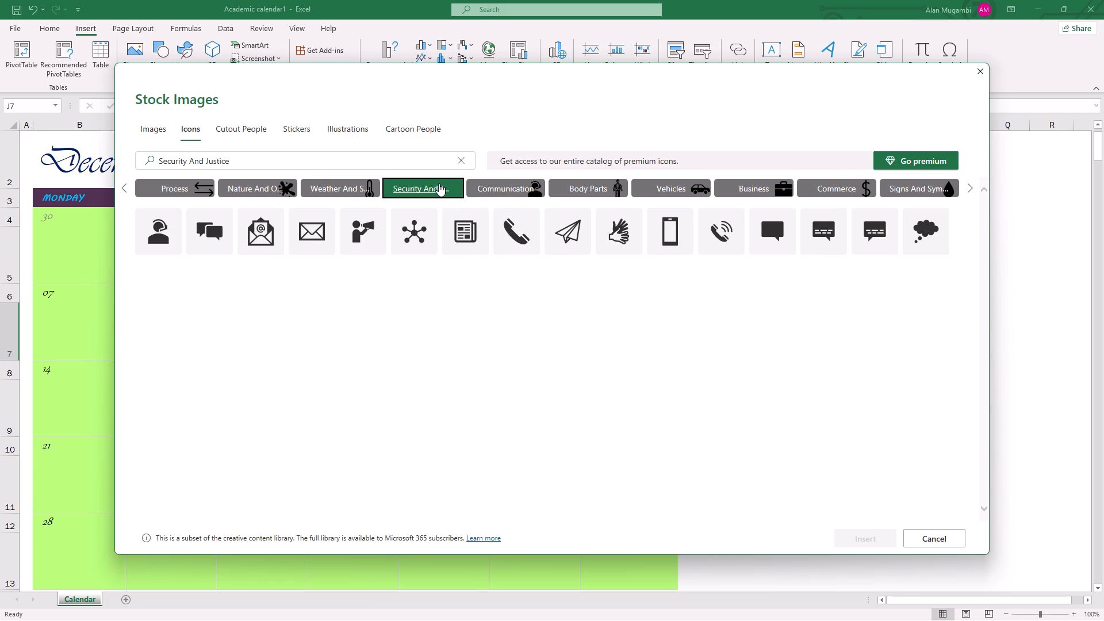
{"action": "left_click", "coordinate": [351, 185]}
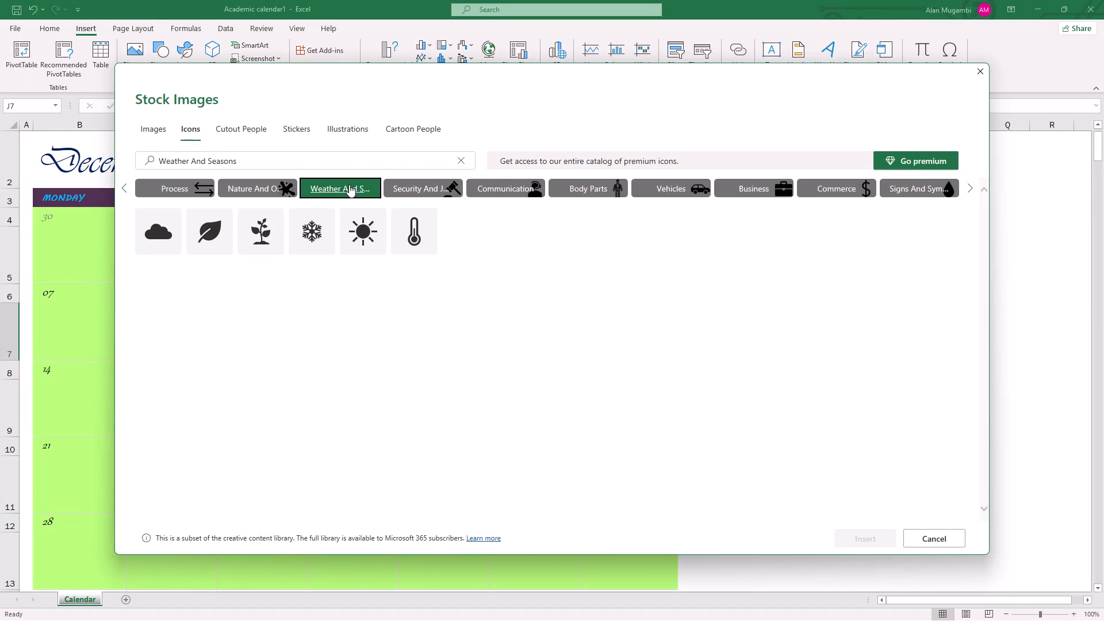
{"action": "left_click", "coordinate": [273, 186]}
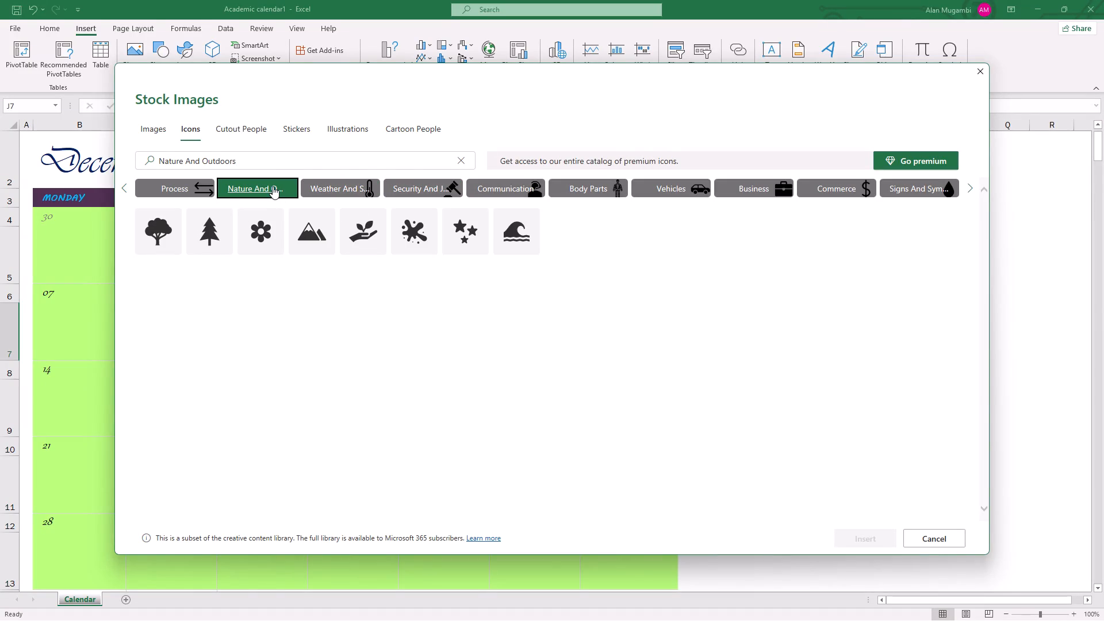
{"action": "left_click", "coordinate": [204, 183]}
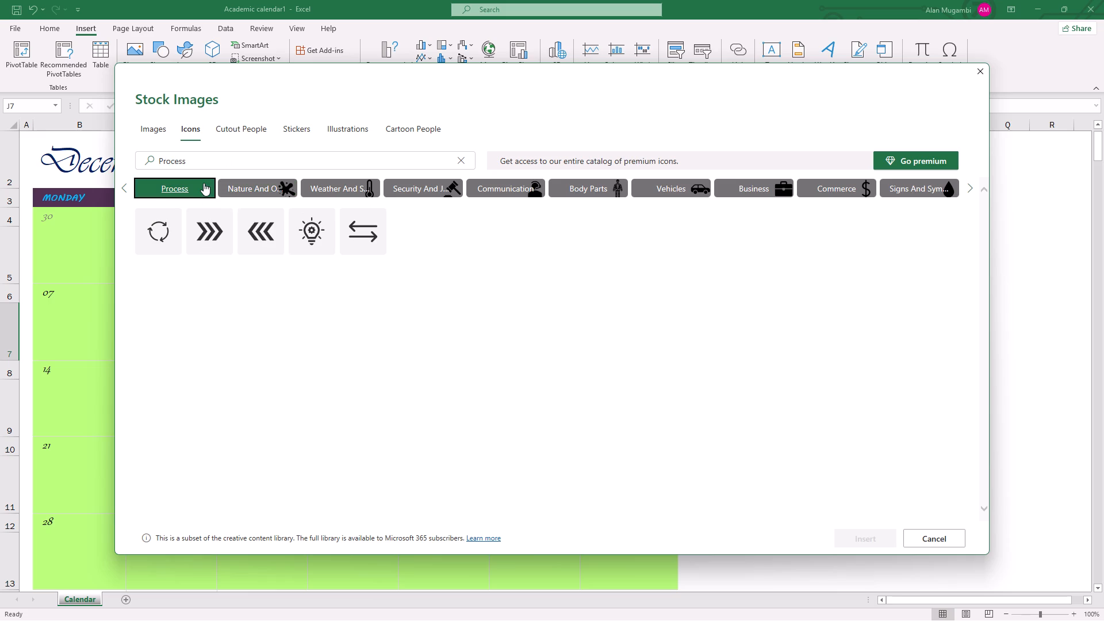
Insert the stack of books and graduation cap icons from the Education icon category into the sheet.
{"action": "left_click", "coordinate": [124, 186]}
{"action": "left_click", "coordinate": [163, 190]}
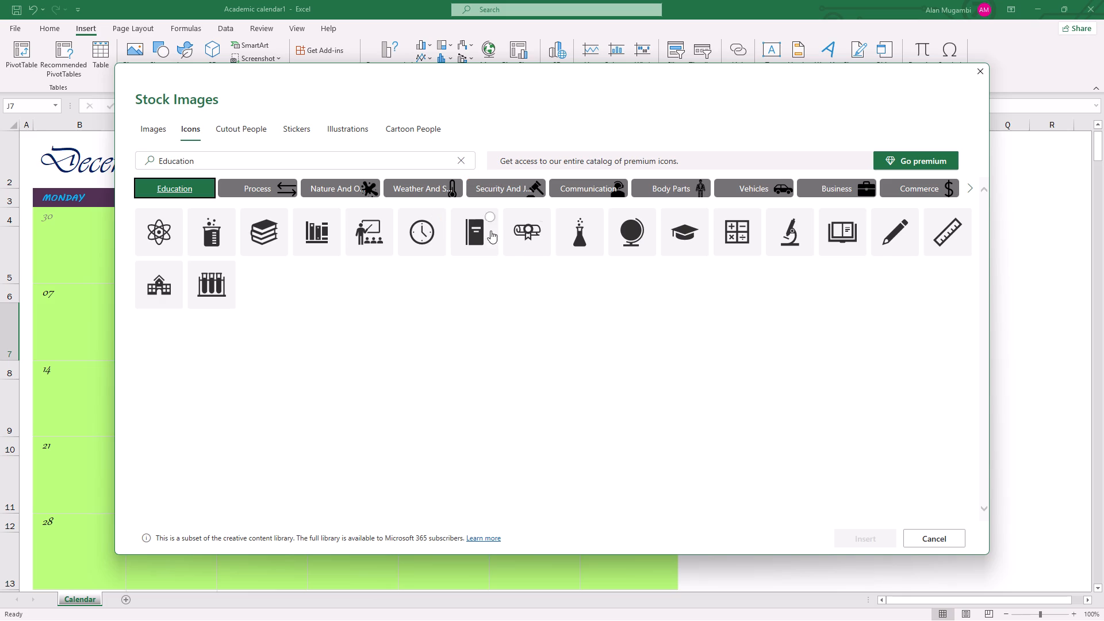
{"action": "left_click", "coordinate": [279, 220]}
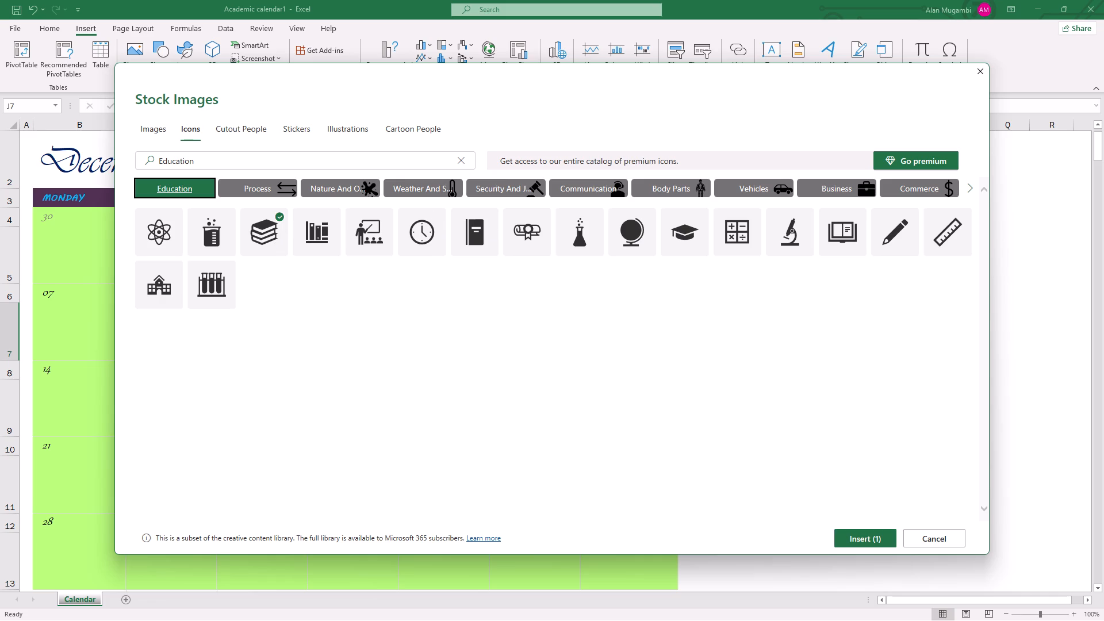
{"action": "left_click", "coordinate": [699, 220]}
{"action": "left_click", "coordinate": [861, 539]}
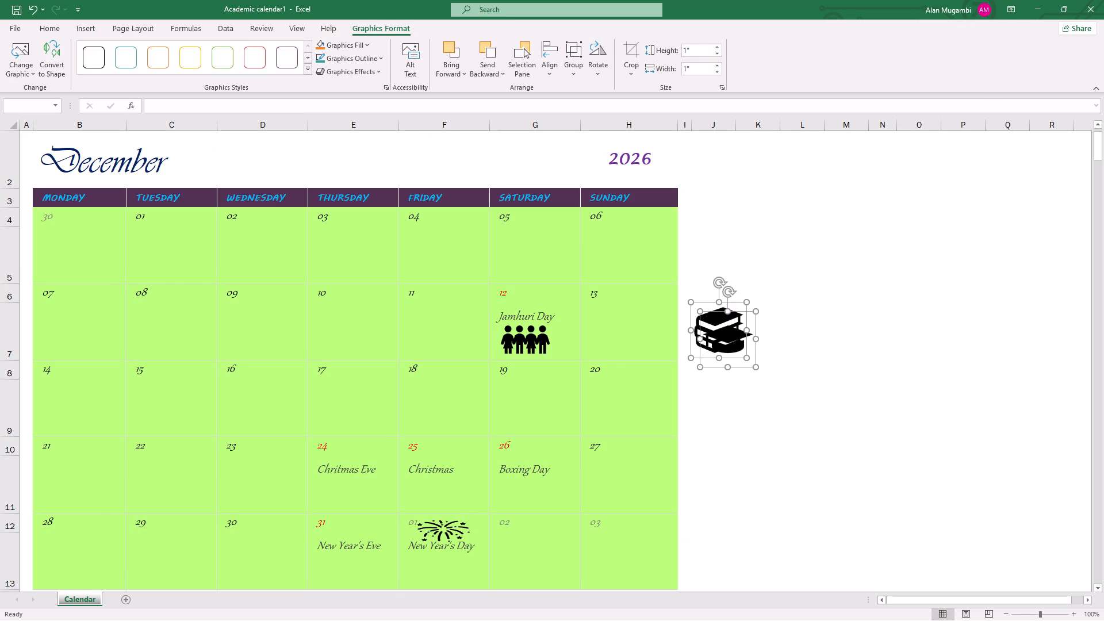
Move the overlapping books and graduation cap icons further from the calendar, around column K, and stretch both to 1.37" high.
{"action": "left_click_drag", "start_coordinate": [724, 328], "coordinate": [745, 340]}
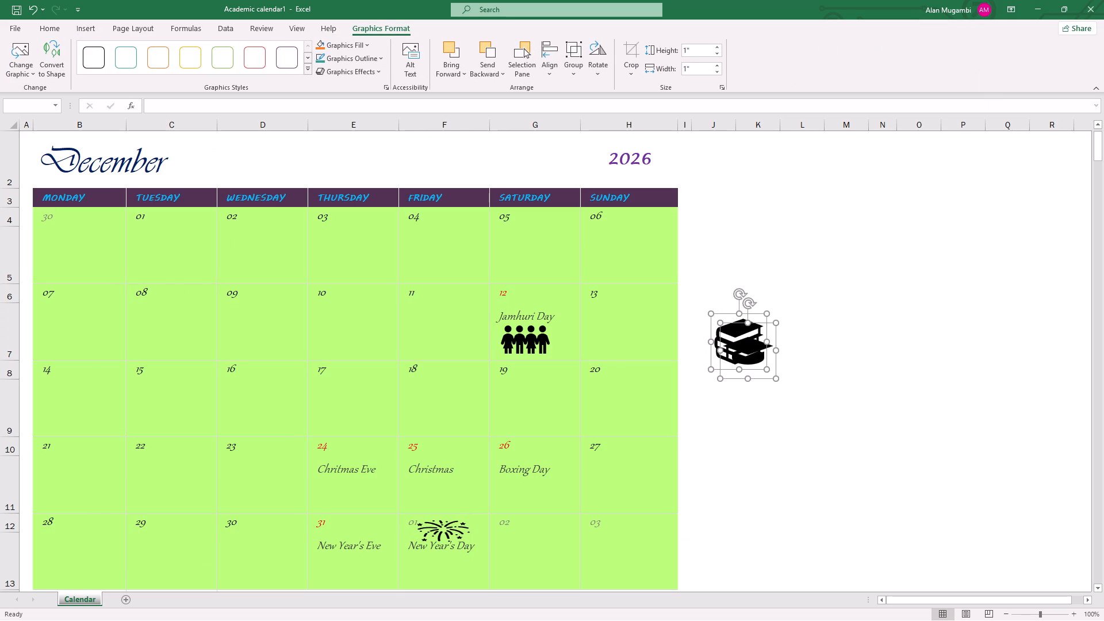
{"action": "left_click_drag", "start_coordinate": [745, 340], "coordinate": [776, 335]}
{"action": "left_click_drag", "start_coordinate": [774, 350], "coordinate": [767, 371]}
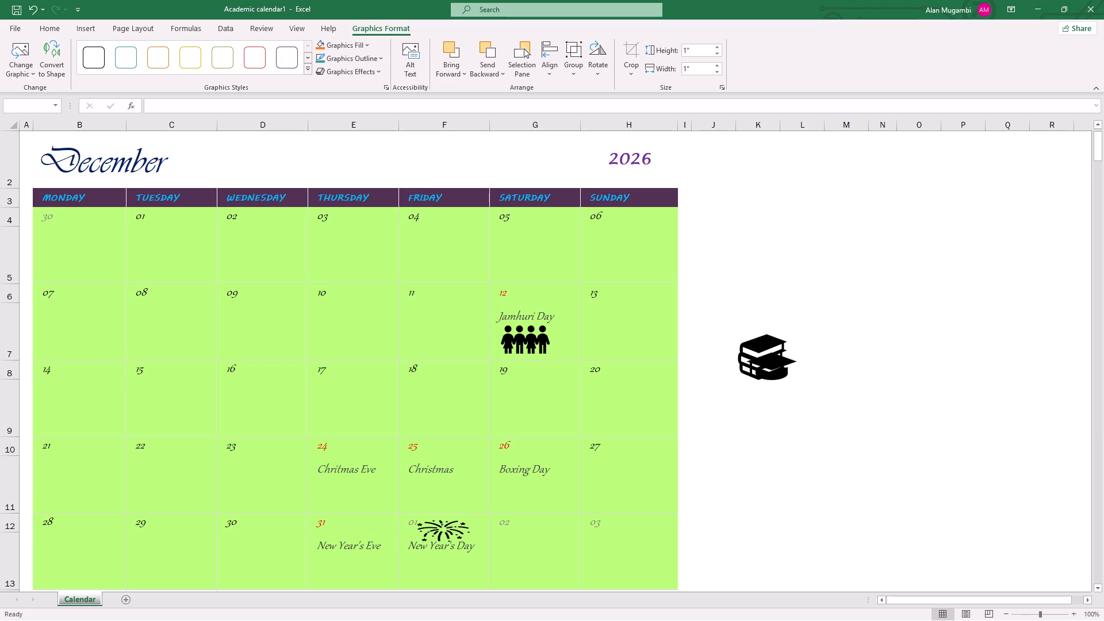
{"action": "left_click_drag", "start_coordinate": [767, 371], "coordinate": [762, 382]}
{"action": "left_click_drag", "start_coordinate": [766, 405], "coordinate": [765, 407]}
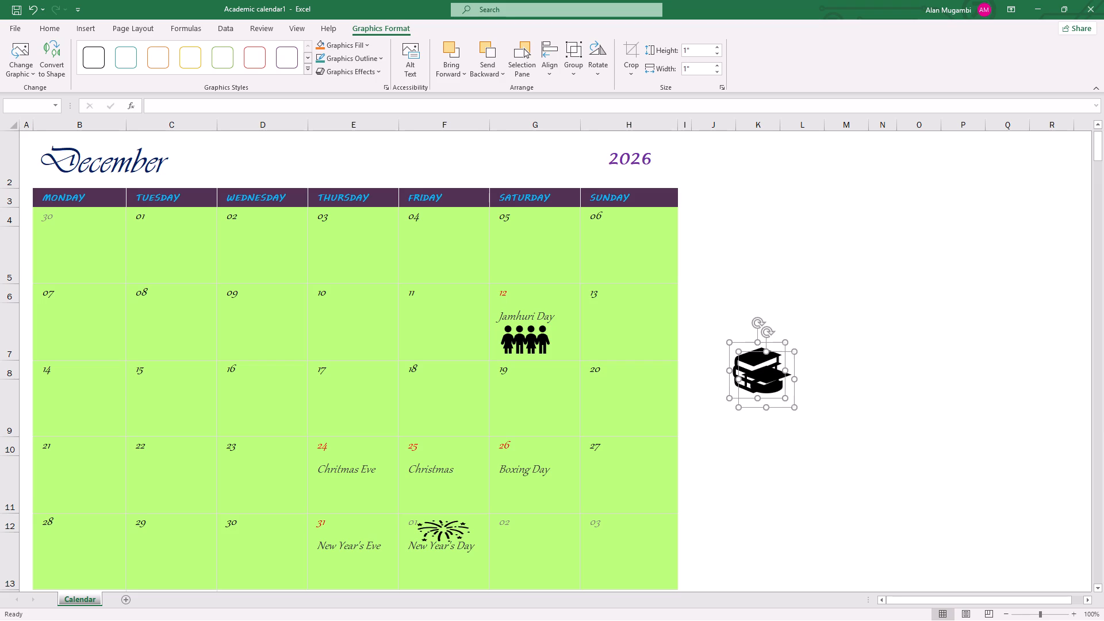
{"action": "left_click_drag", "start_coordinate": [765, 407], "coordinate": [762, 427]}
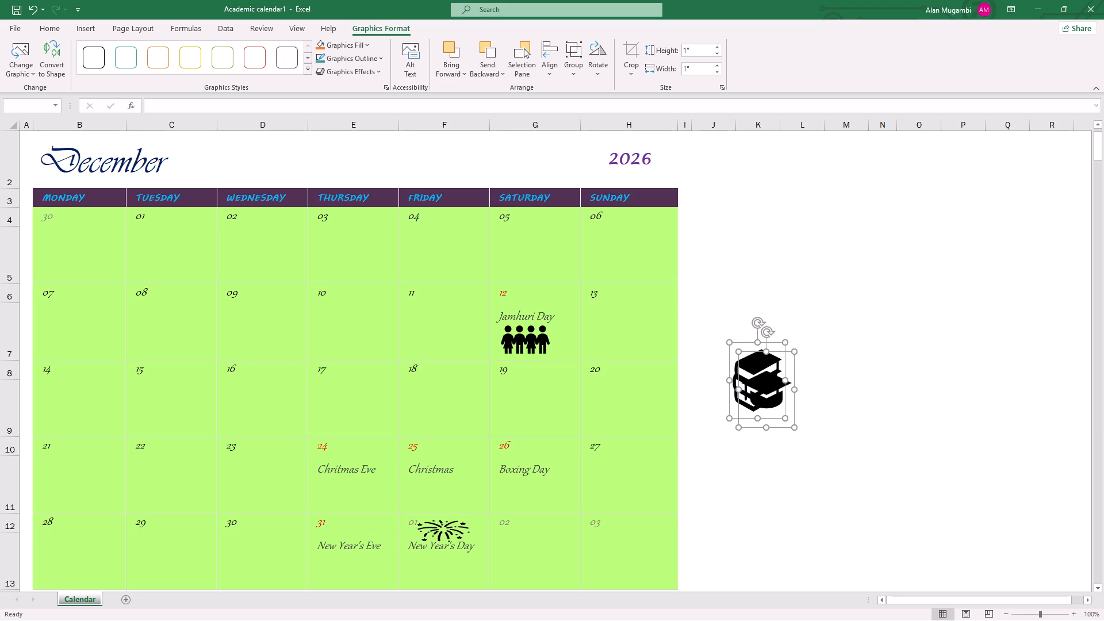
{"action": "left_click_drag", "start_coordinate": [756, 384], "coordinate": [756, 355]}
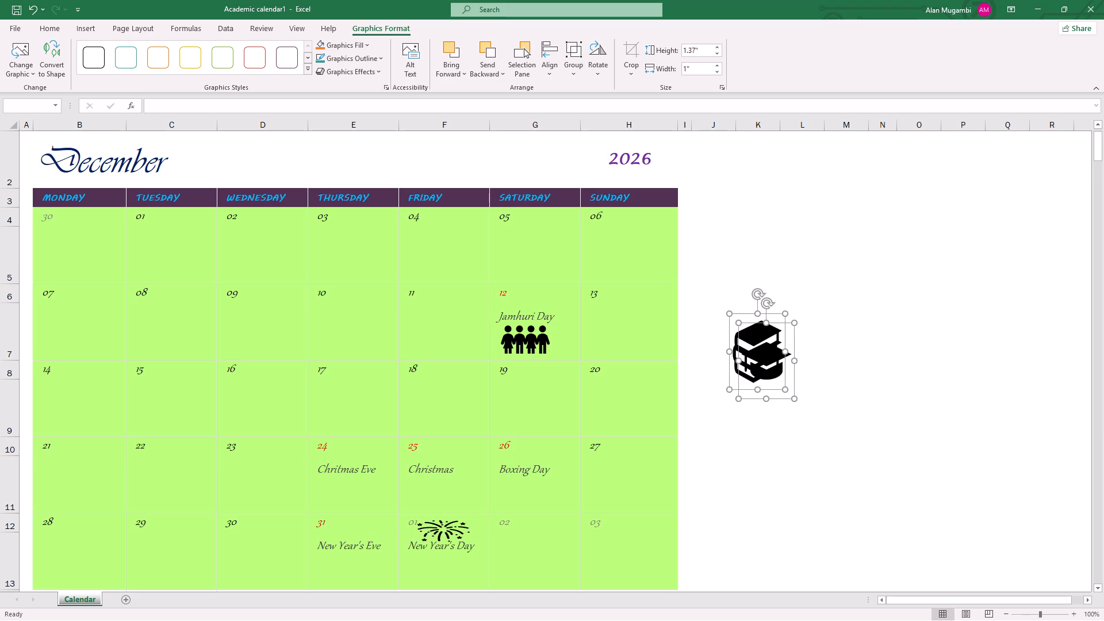
Cut the two overlapping books and graduation cap icons from the sheet.
{"action": "right_click", "coordinate": [756, 355]}
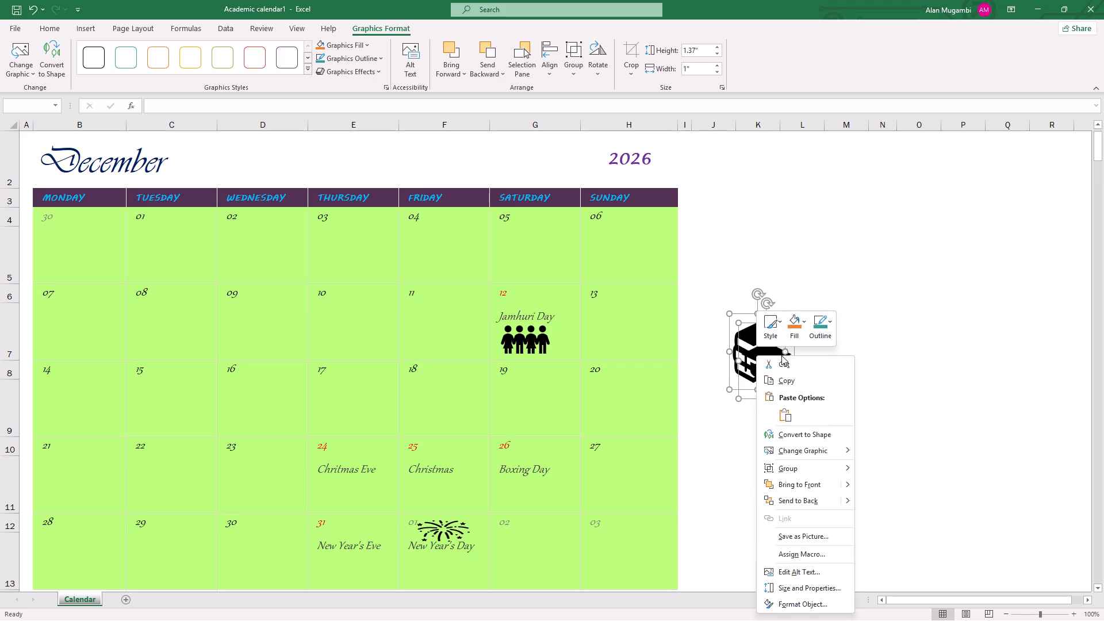
{"action": "left_click", "coordinate": [783, 362]}
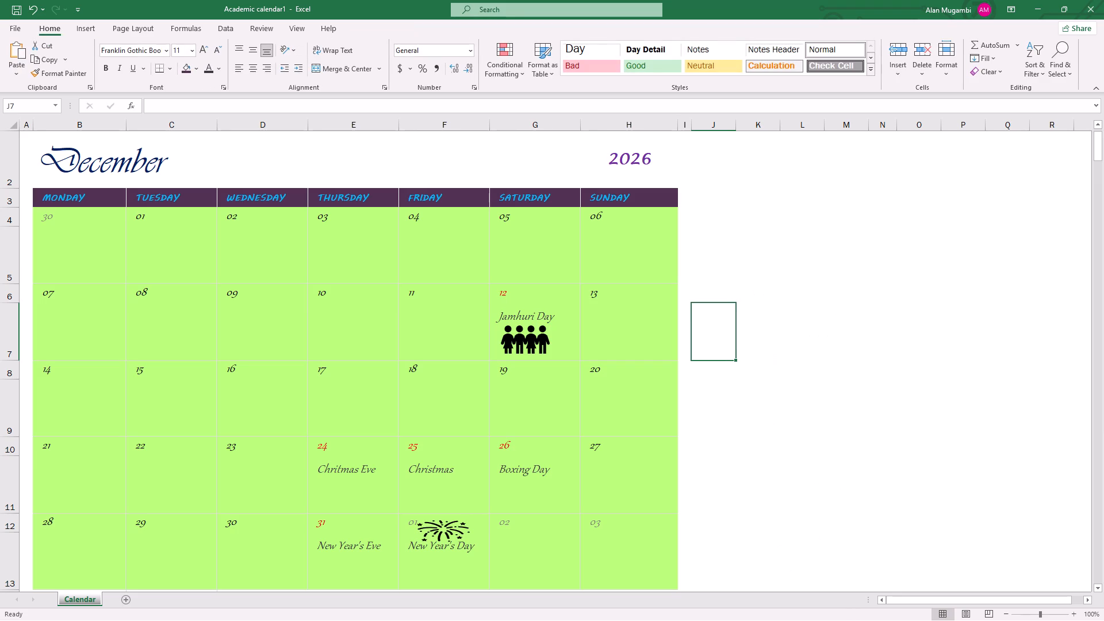
Reopen the stock icon library and look through its whole row of icon categories, through to Vehicles.
{"action": "left_click", "coordinate": [87, 27]}
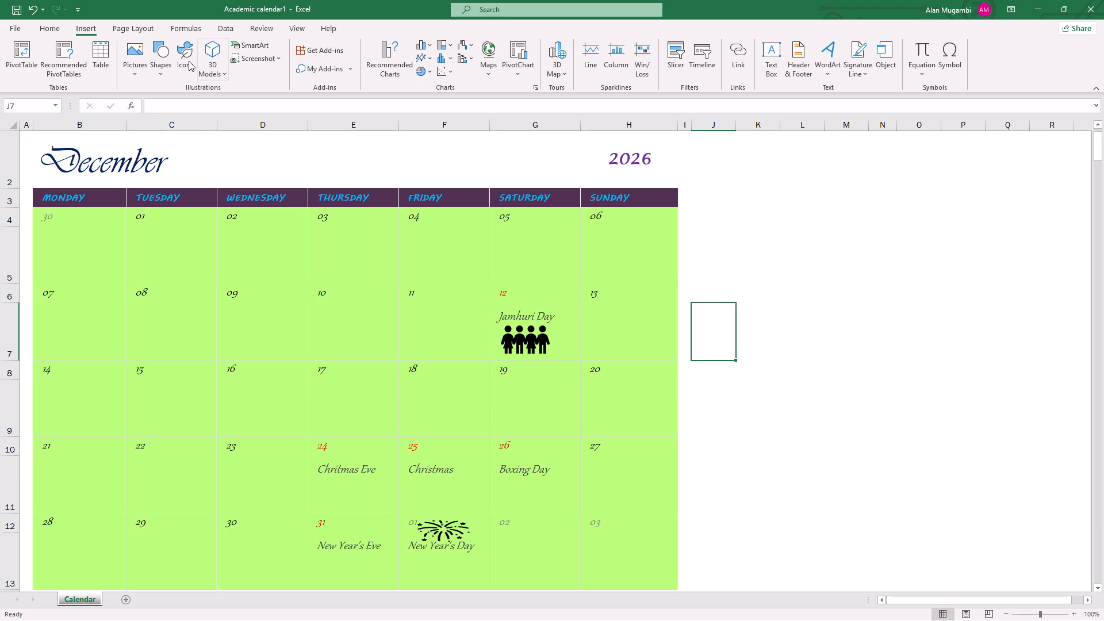
{"action": "left_click", "coordinate": [189, 61]}
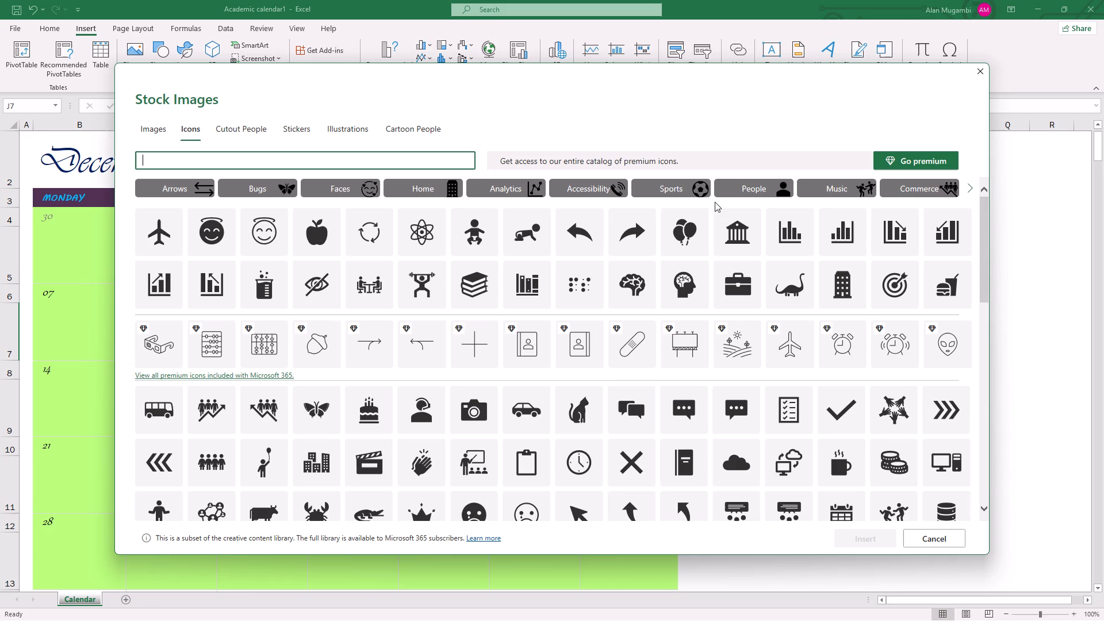
{"action": "left_click", "coordinate": [965, 190]}
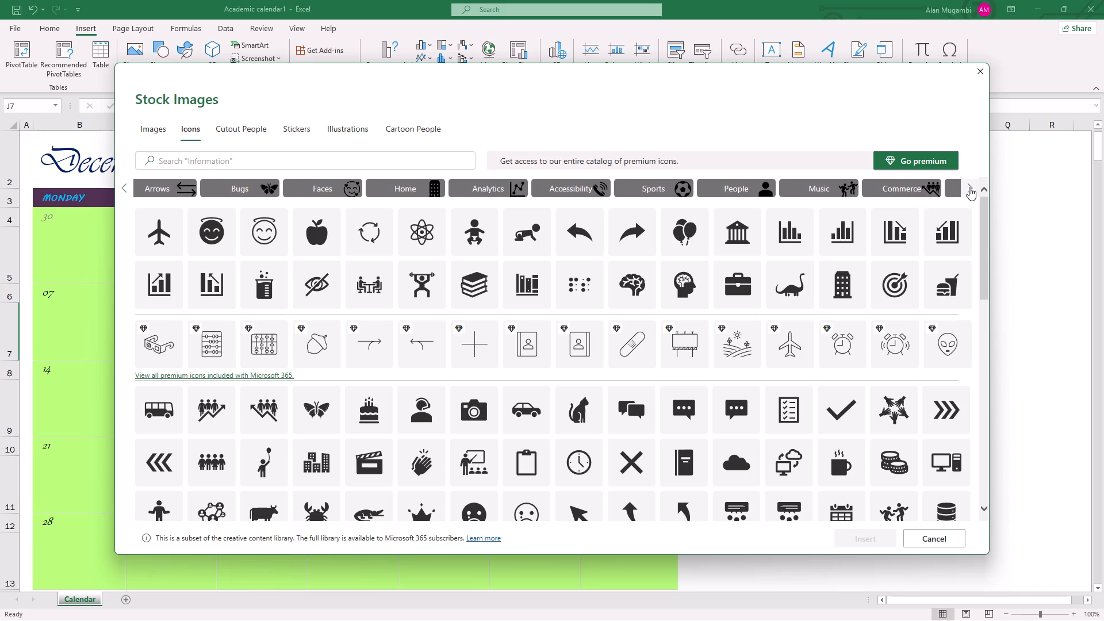
{"action": "left_click", "coordinate": [969, 187]}
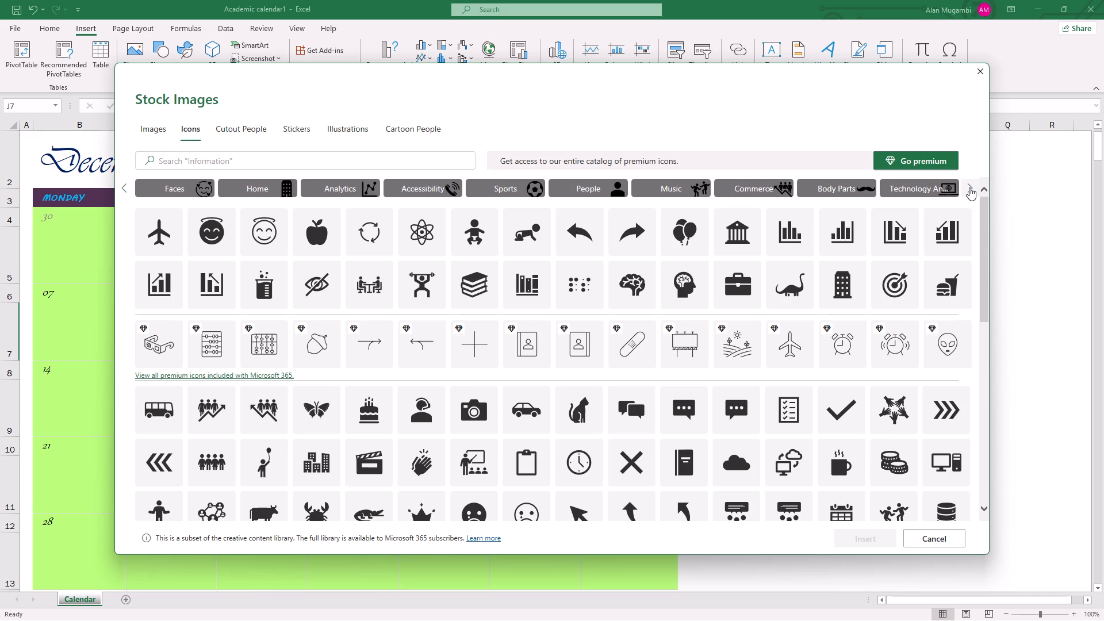
{"action": "left_click", "coordinate": [969, 187]}
{"action": "left_click", "coordinate": [969, 187]}
{"action": "double_click", "coordinate": [969, 187]}
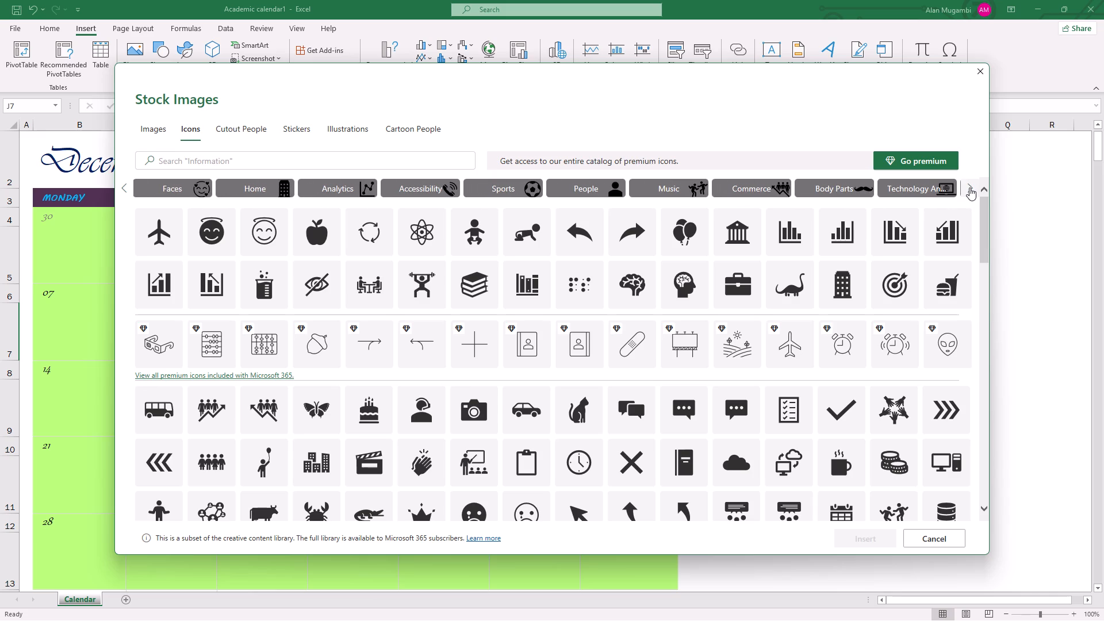
{"action": "left_click", "coordinate": [969, 187]}
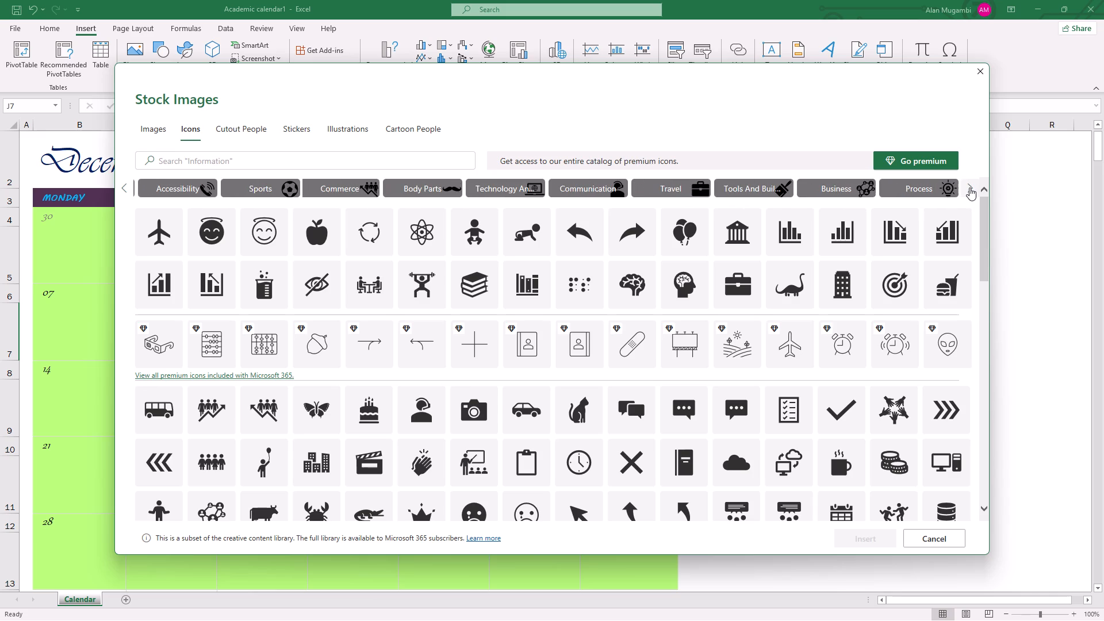
{"action": "left_click", "coordinate": [969, 187]}
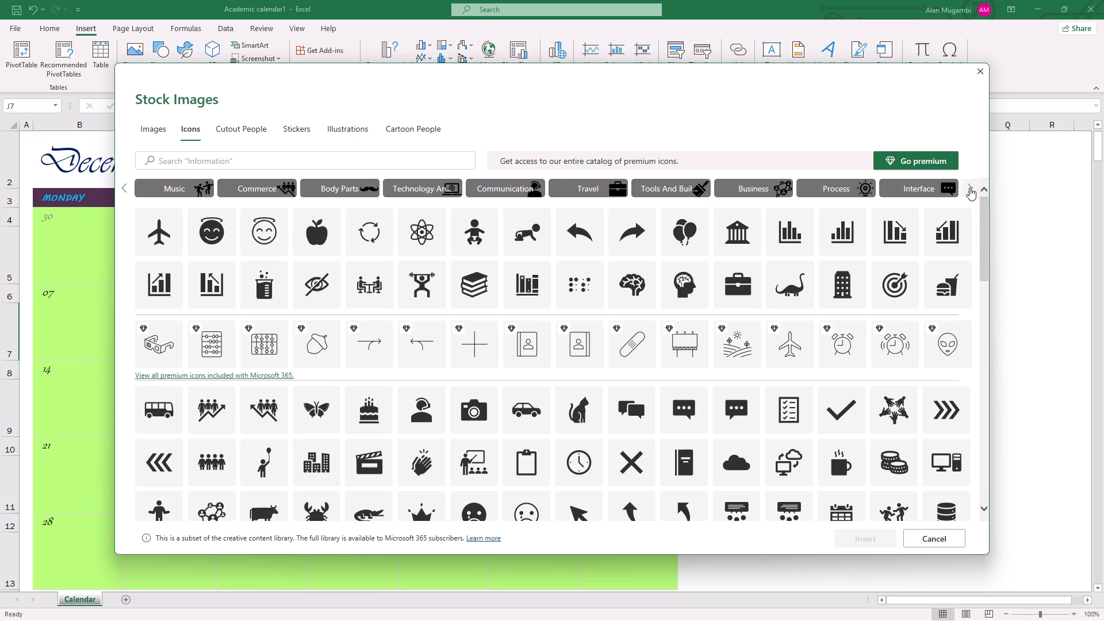
{"action": "left_click", "coordinate": [969, 187]}
{"action": "left_click", "coordinate": [969, 187]}
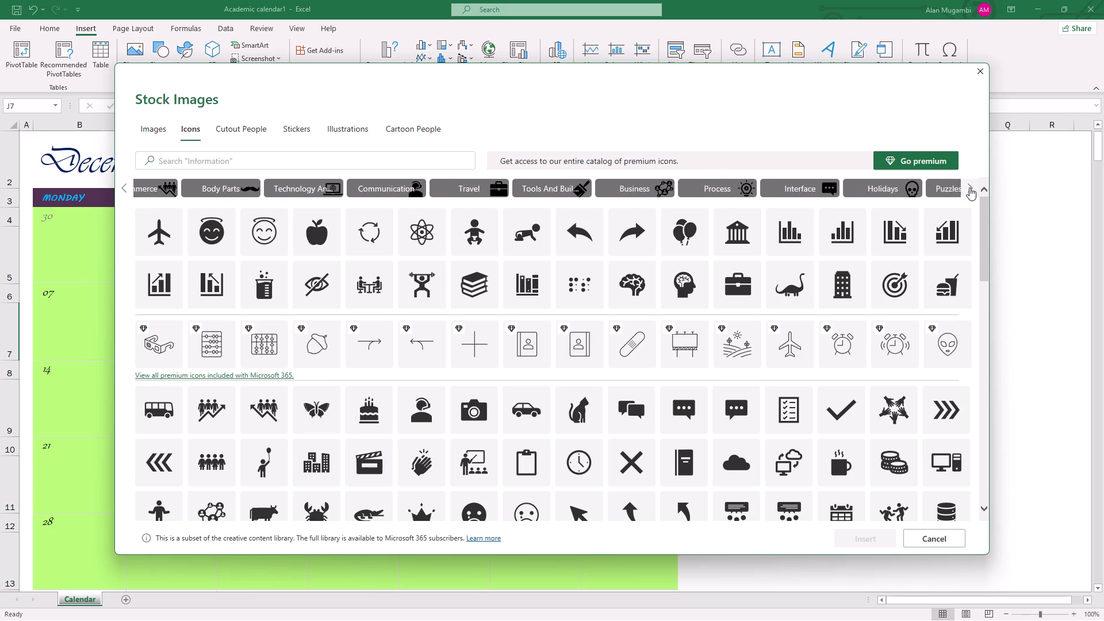
{"action": "left_click", "coordinate": [969, 187]}
{"action": "left_click", "coordinate": [969, 187]}
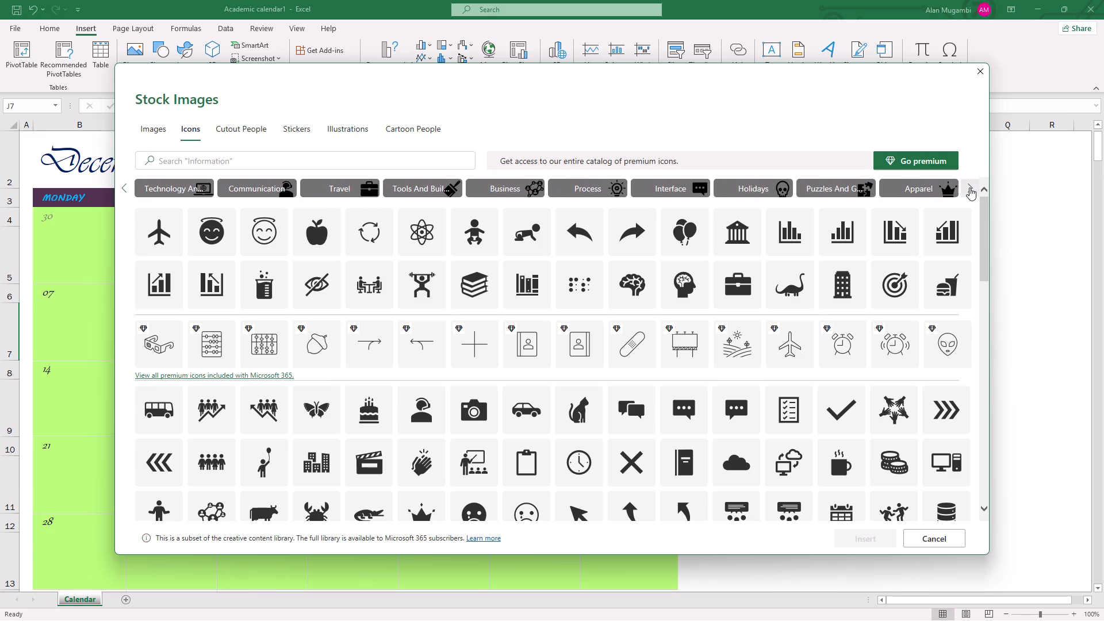
{"action": "left_click", "coordinate": [969, 187]}
{"action": "left_click", "coordinate": [969, 187]}
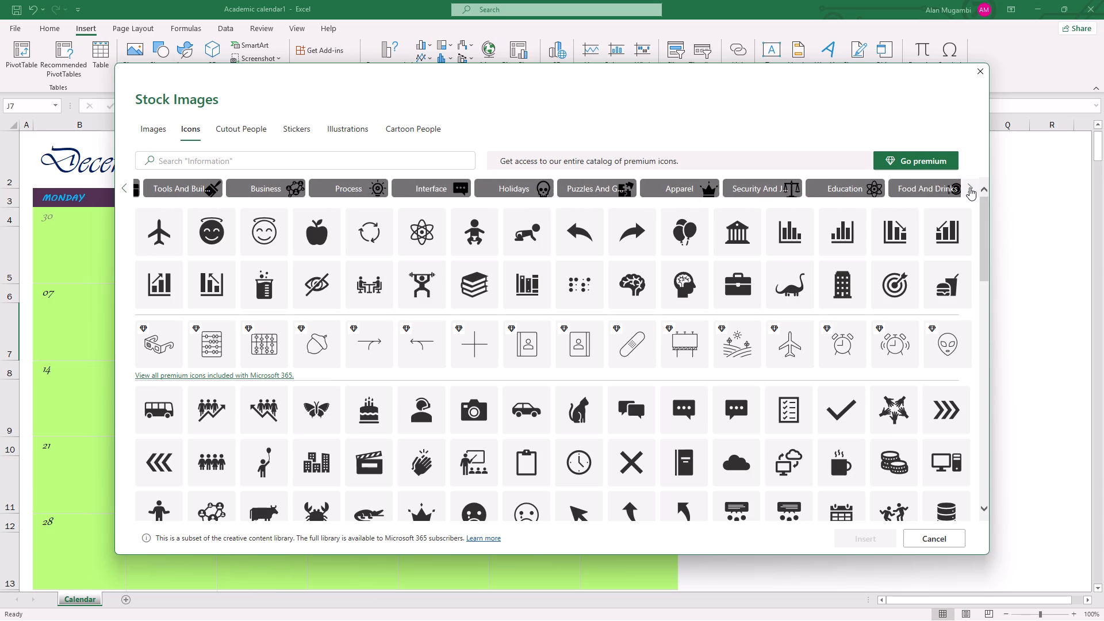
{"action": "left_click", "coordinate": [969, 187]}
{"action": "left_click", "coordinate": [969, 187]}
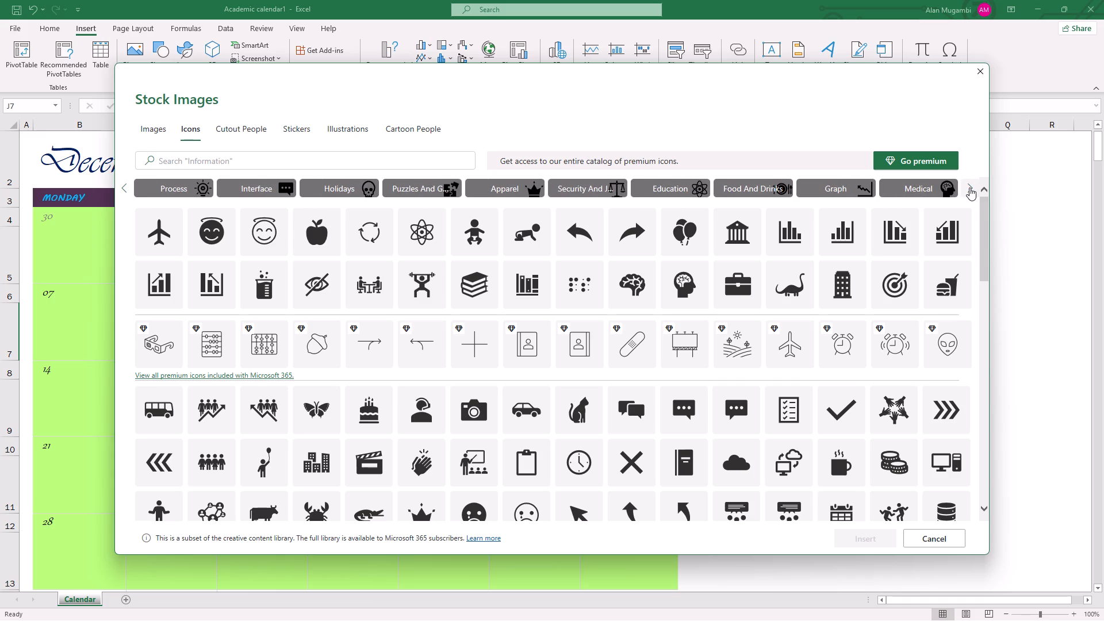
{"action": "left_click", "coordinate": [969, 187]}
{"action": "left_click", "coordinate": [969, 187]}
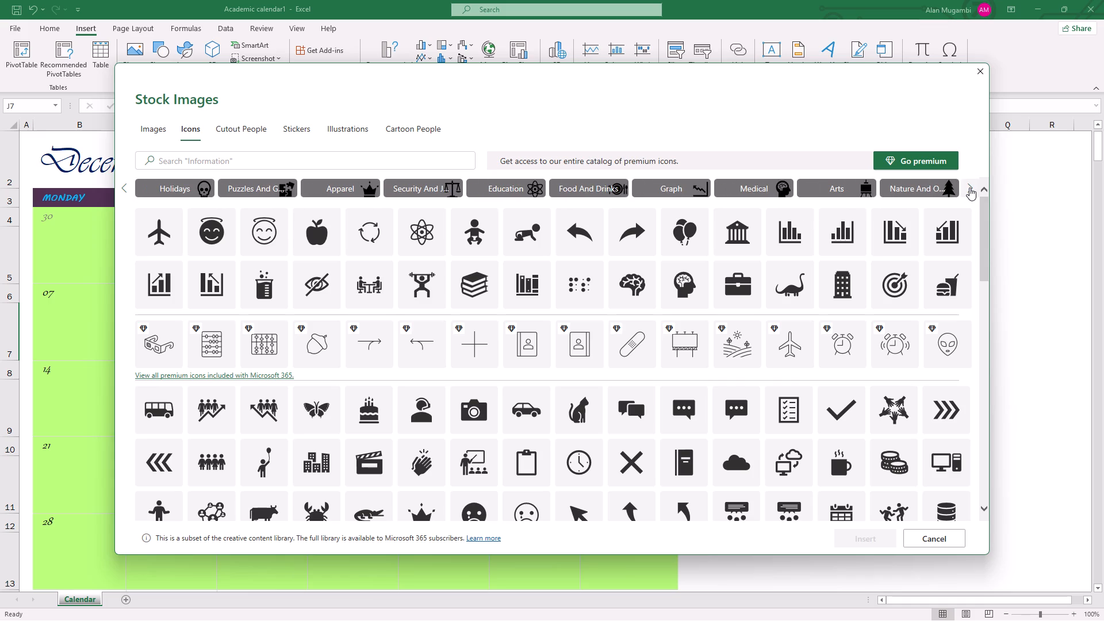
{"action": "left_click", "coordinate": [969, 187]}
{"action": "left_click", "coordinate": [969, 187]}
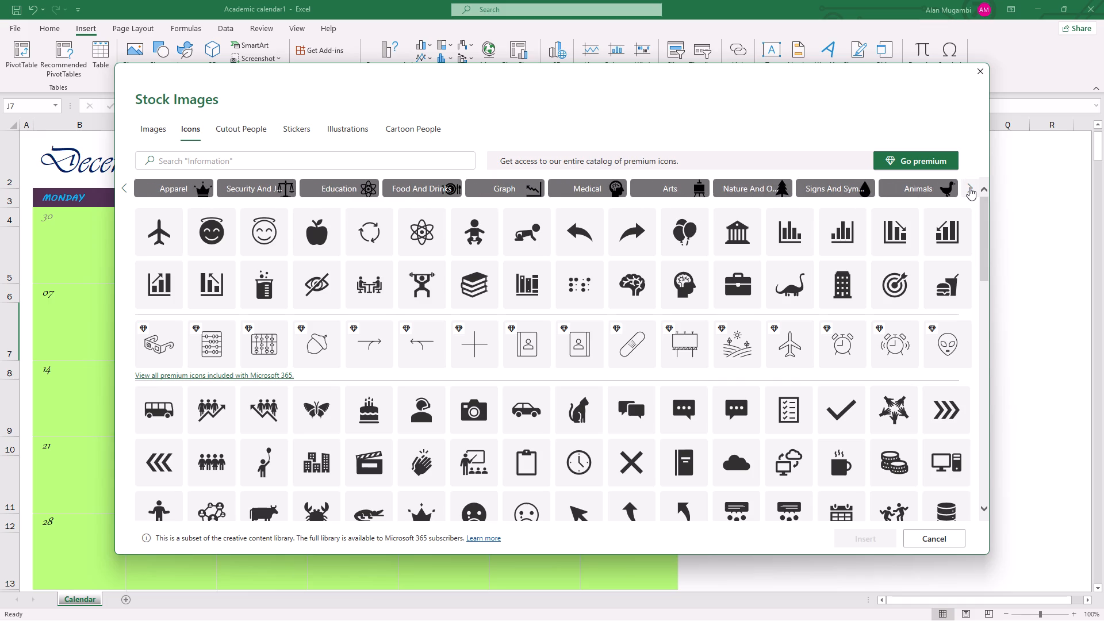
{"action": "left_click", "coordinate": [969, 187]}
{"action": "double_click", "coordinate": [969, 187]}
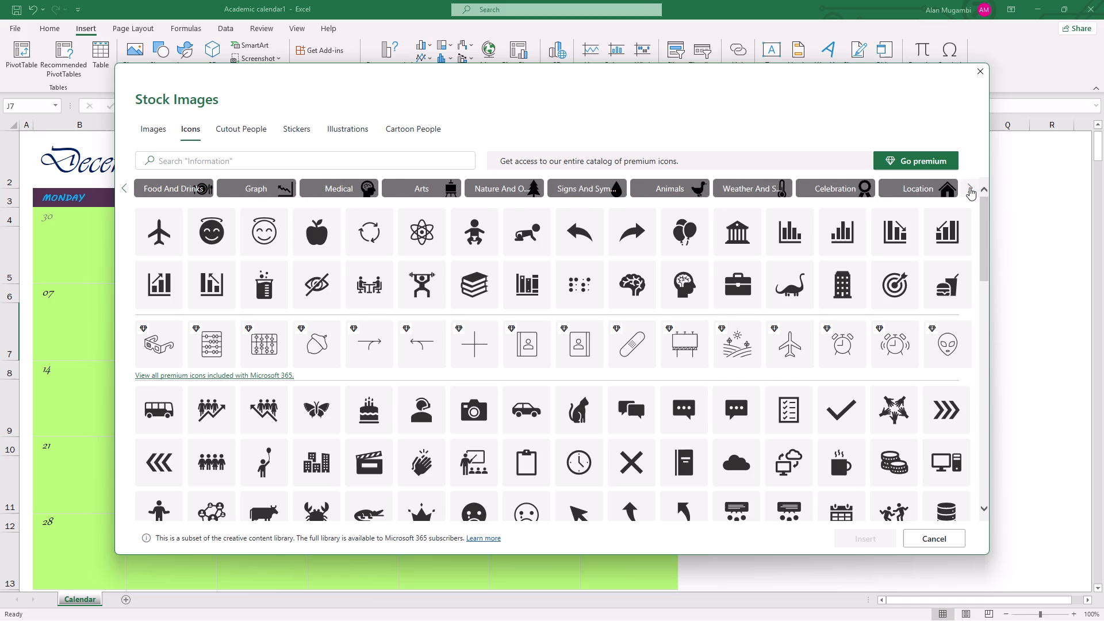
{"action": "left_click", "coordinate": [969, 187]}
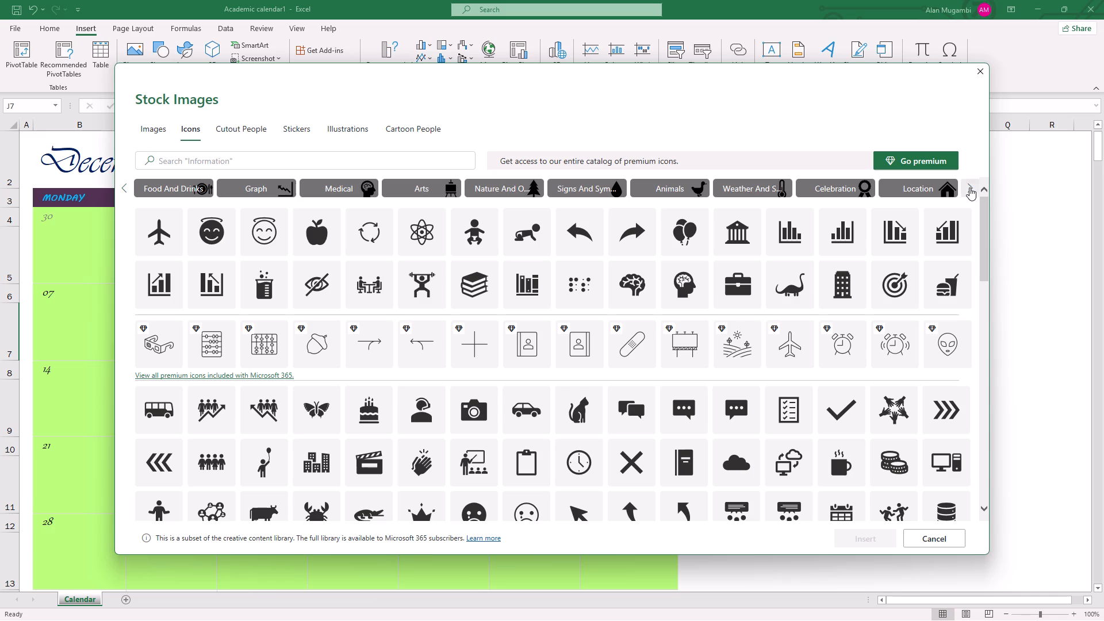
{"action": "left_click", "coordinate": [969, 187]}
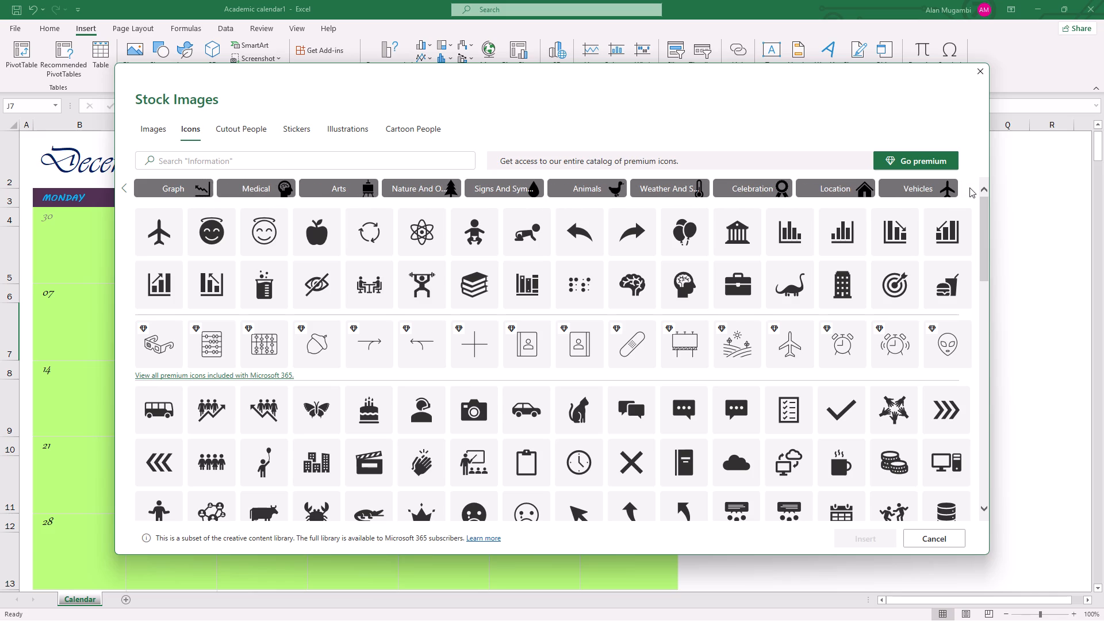
{"action": "left_click", "coordinate": [969, 187]}
Insert only the stack of books icon from the Education icon category into the sheet.
{"action": "triple_click", "coordinate": [125, 186]}
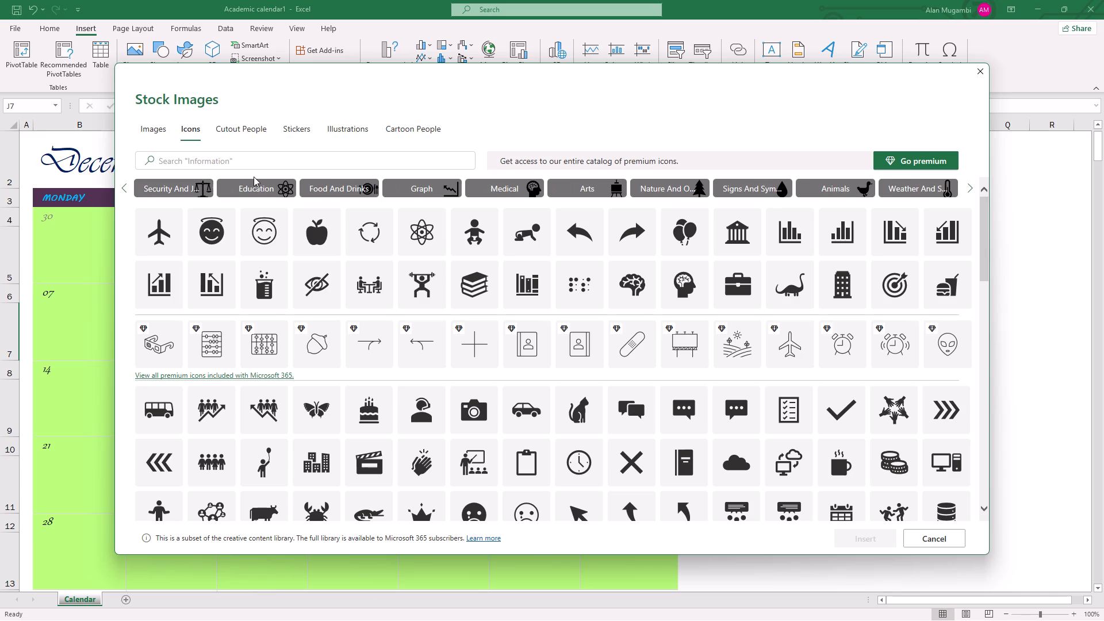
{"action": "left_click", "coordinate": [254, 177]}
{"action": "left_click", "coordinate": [256, 184]}
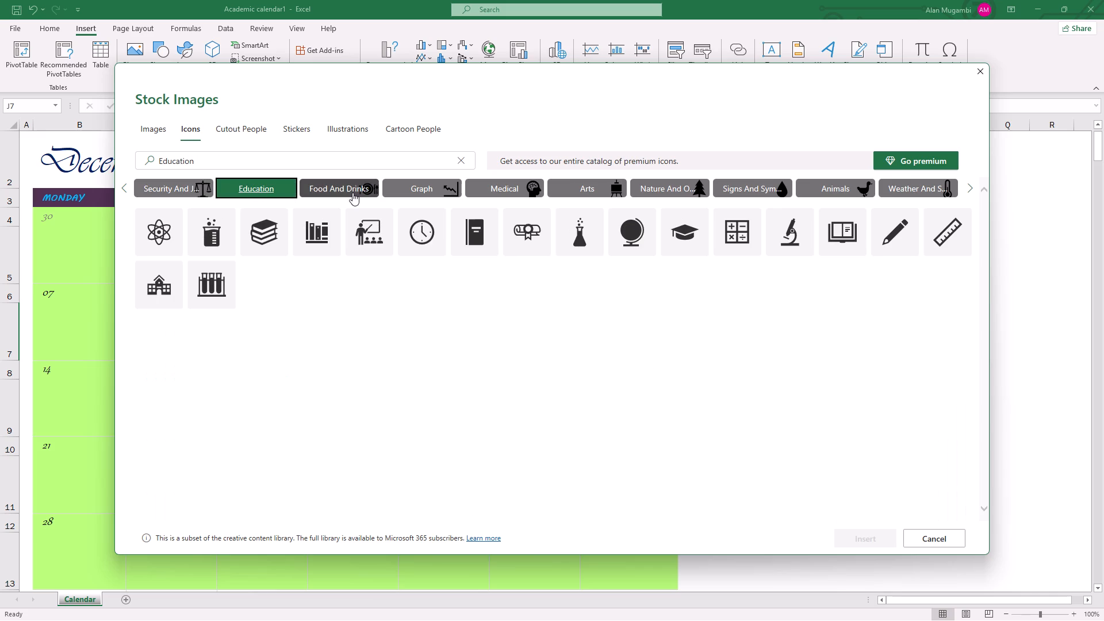
{"action": "left_click", "coordinate": [259, 241]}
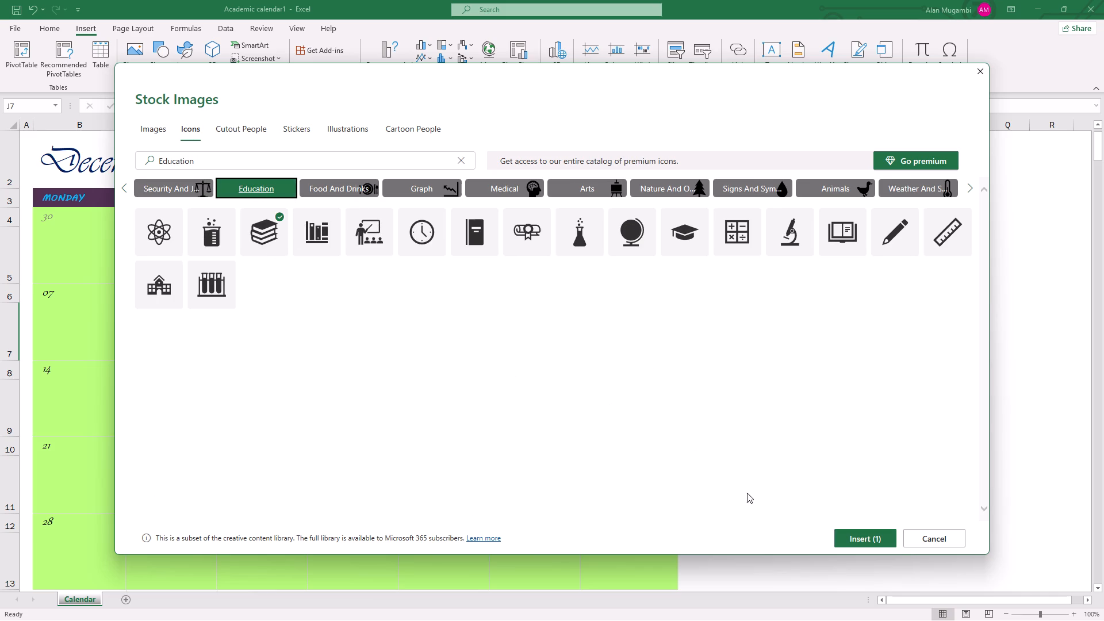
{"action": "left_click", "coordinate": [872, 535]}
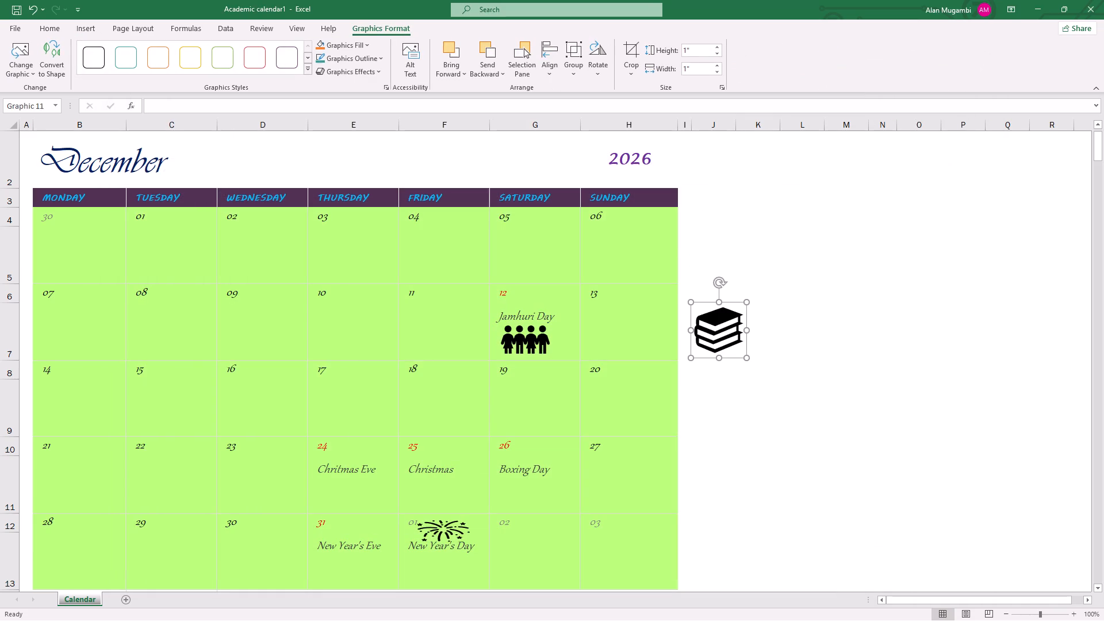
Move the stack of books icon into the blank area beside the calendar, around columns M and N, level with rows 5 to 7.
{"action": "left_click_drag", "start_coordinate": [727, 333], "coordinate": [776, 290]}
{"action": "left_click", "coordinate": [786, 288]}
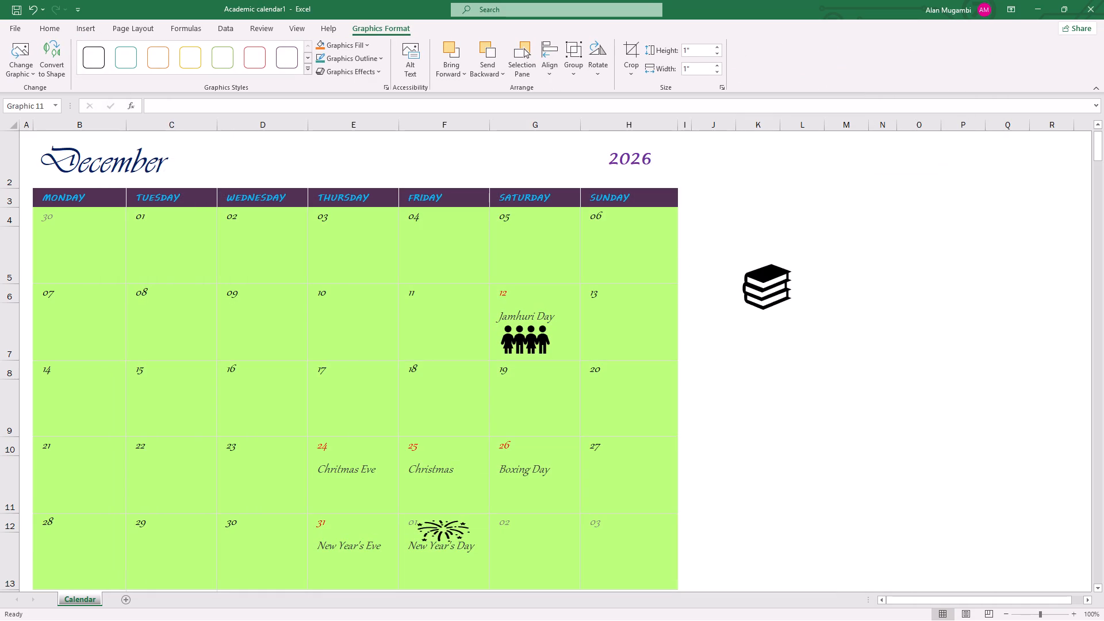
{"action": "left_click_drag", "start_coordinate": [786, 288], "coordinate": [815, 279]}
{"action": "left_click_drag", "start_coordinate": [769, 282], "coordinate": [876, 275]}
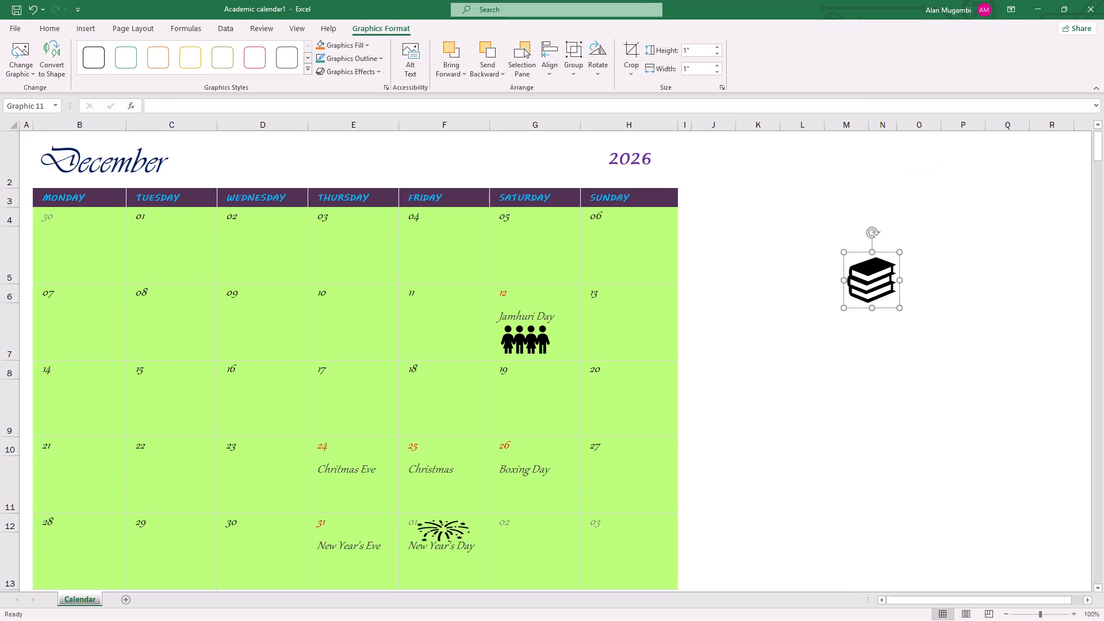
Insert the graduation cap icon from the Education icon category into the sheet.
{"action": "left_click", "coordinate": [86, 29]}
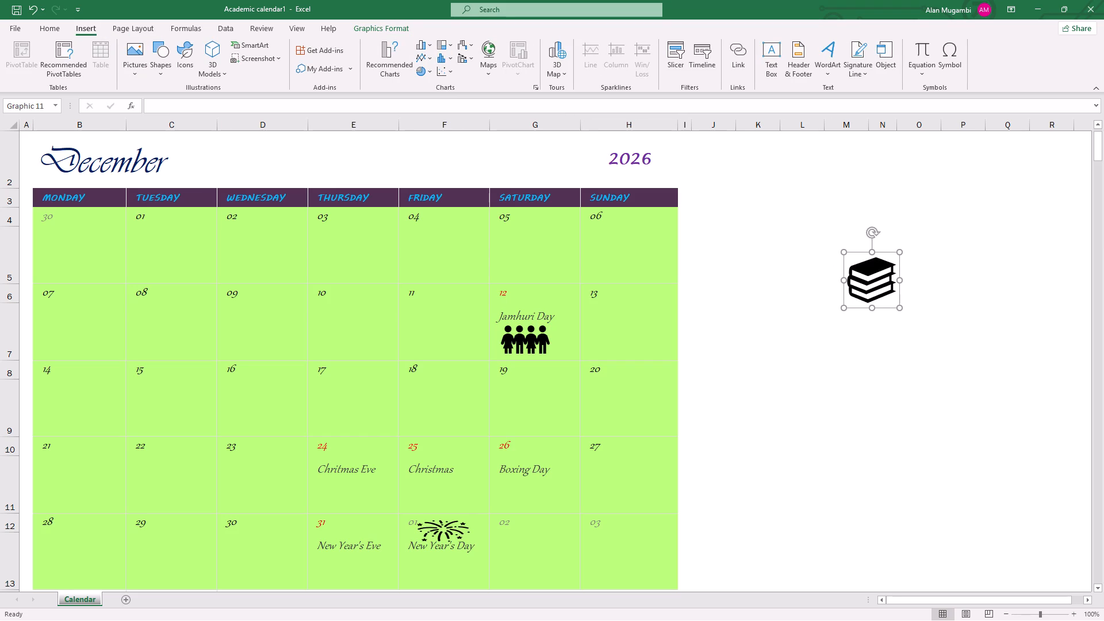
{"action": "left_click", "coordinate": [186, 67]}
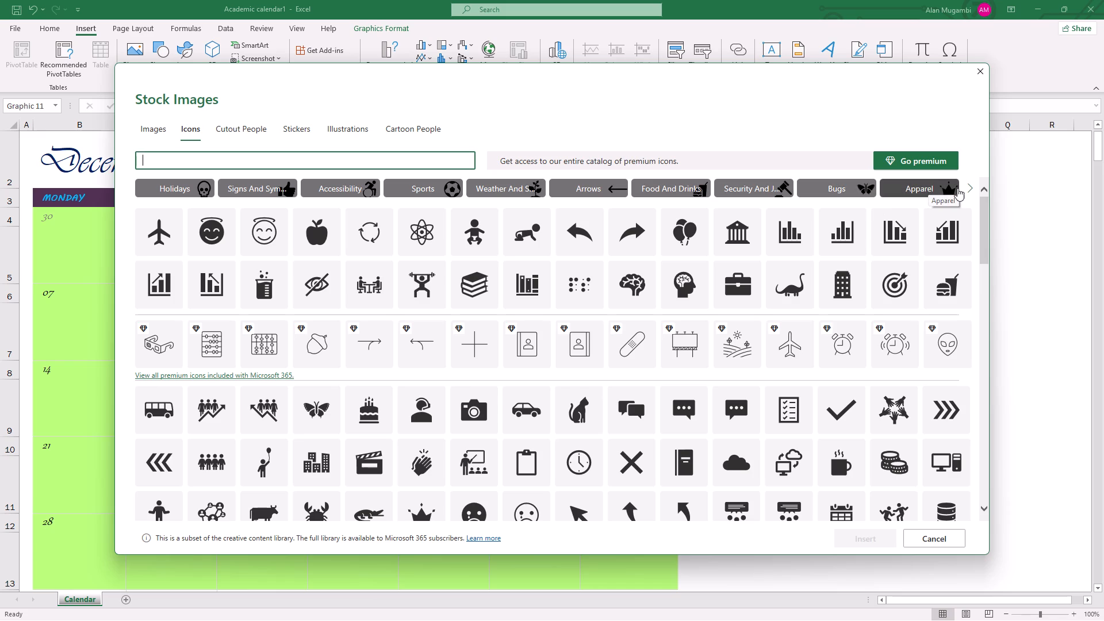
{"action": "left_click", "coordinate": [973, 189]}
{"action": "double_click", "coordinate": [973, 189]}
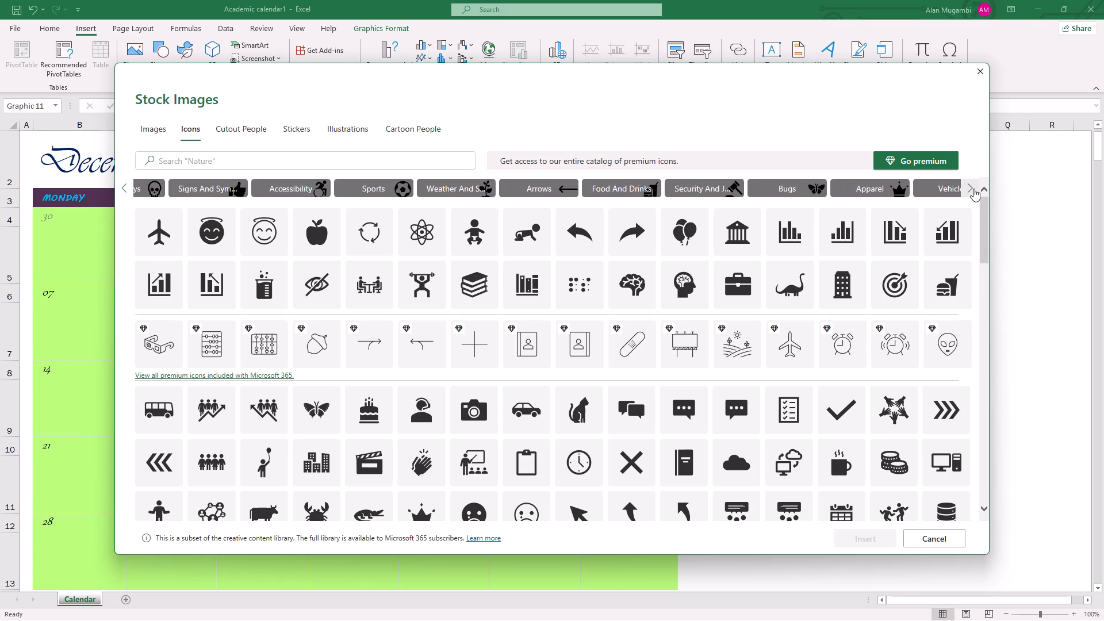
{"action": "left_click", "coordinate": [973, 189]}
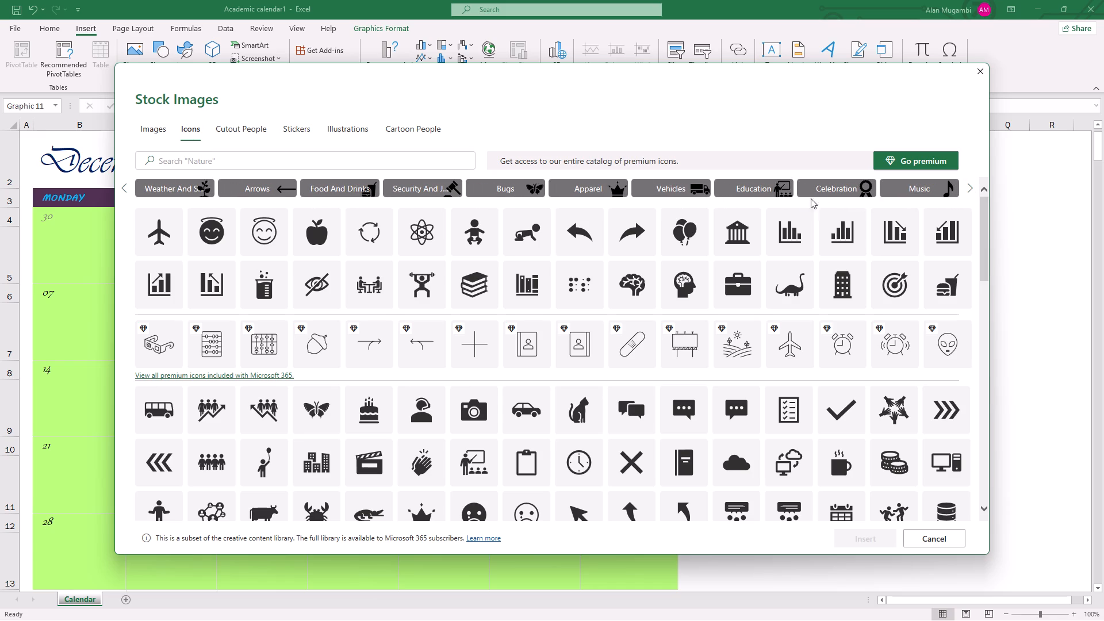
{"action": "left_click", "coordinate": [774, 185]}
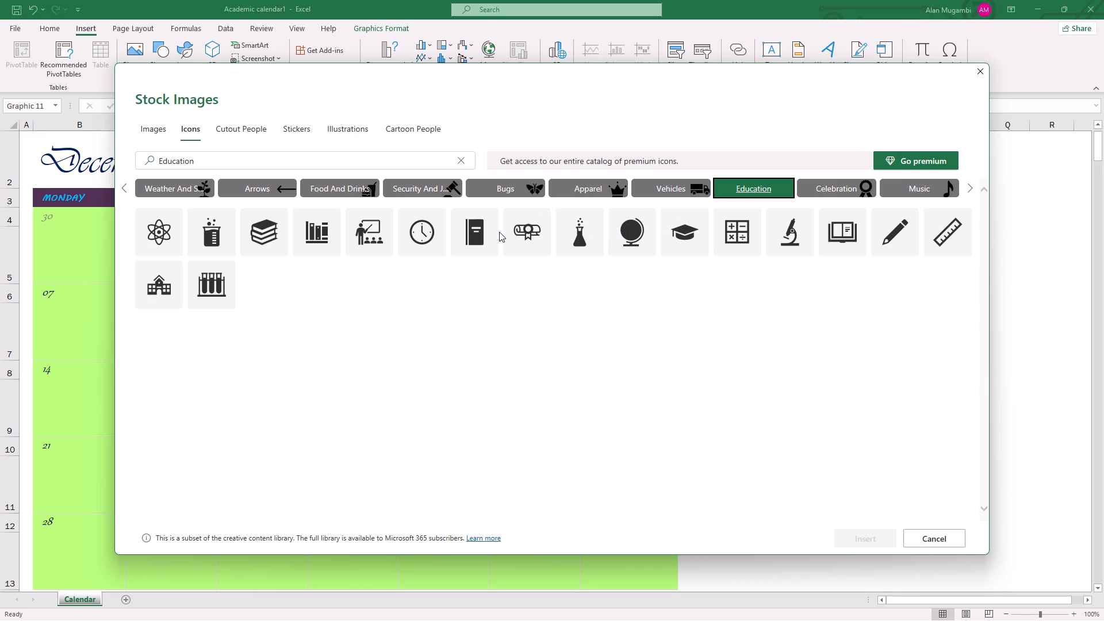
{"action": "double_click", "coordinate": [700, 227]}
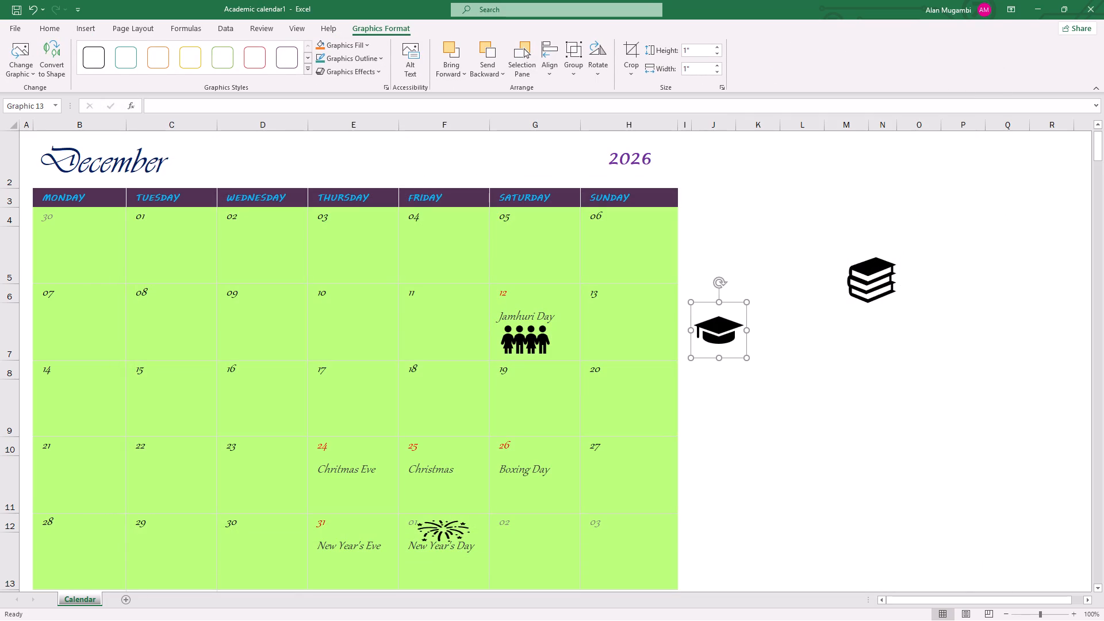
Shrink the stack of books icon to about 0.4" high by 0.71" wide and place it just after the December heading.
{"action": "left_click_drag", "start_coordinate": [867, 294], "coordinate": [545, 182]}
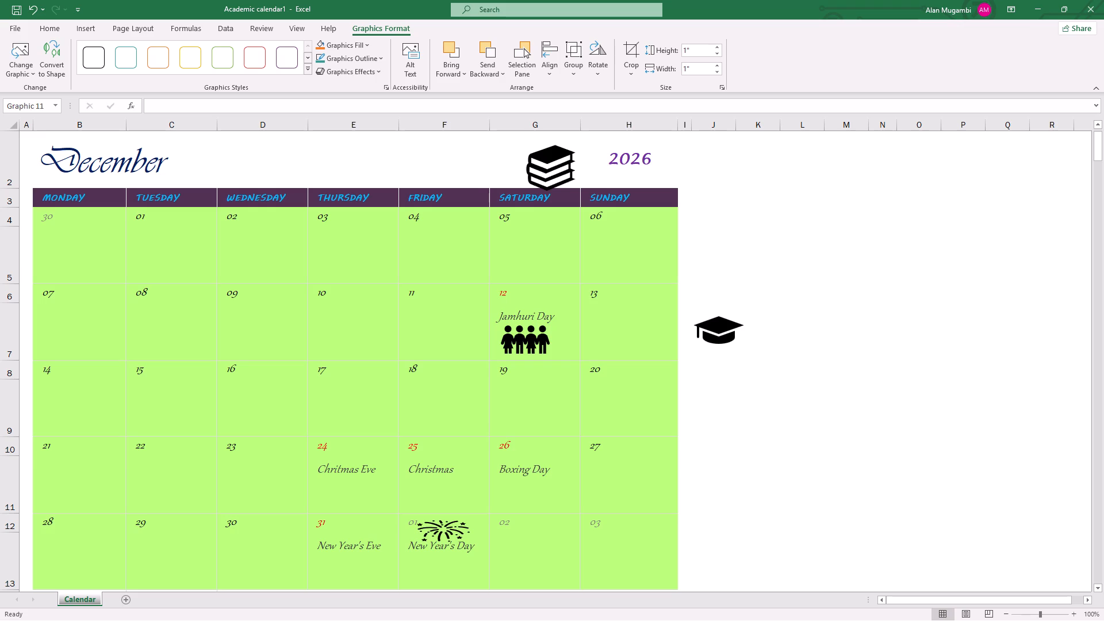
{"action": "left_click_drag", "start_coordinate": [545, 182], "coordinate": [471, 171]}
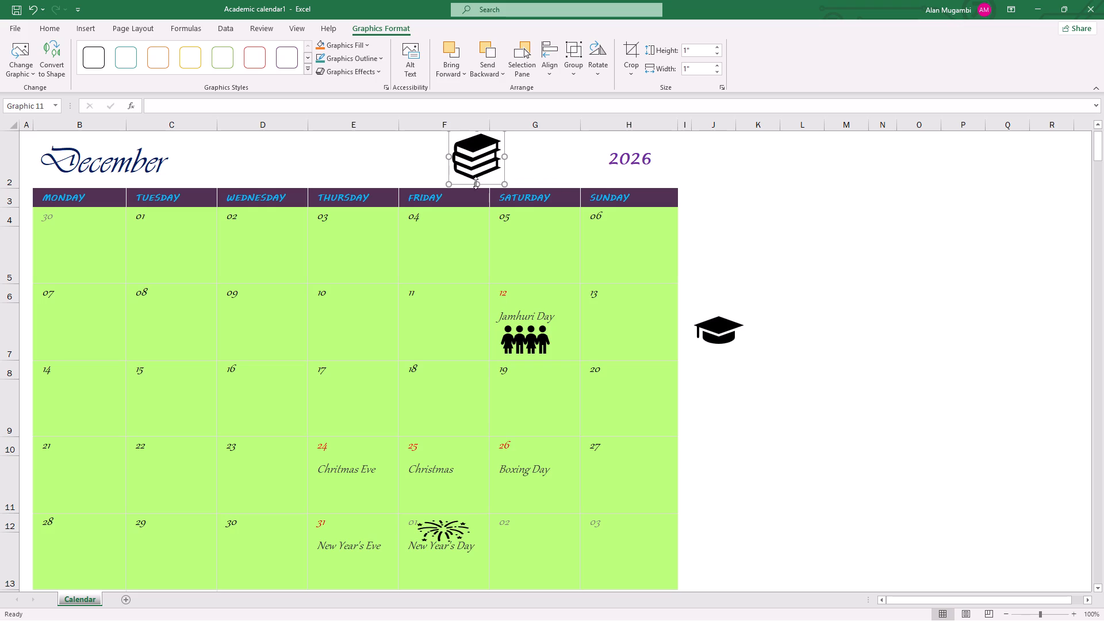
{"action": "left_click_drag", "start_coordinate": [476, 184], "coordinate": [476, 171]}
{"action": "left_click_drag", "start_coordinate": [476, 171], "coordinate": [476, 162]}
{"action": "left_click_drag", "start_coordinate": [476, 155], "coordinate": [453, 176]}
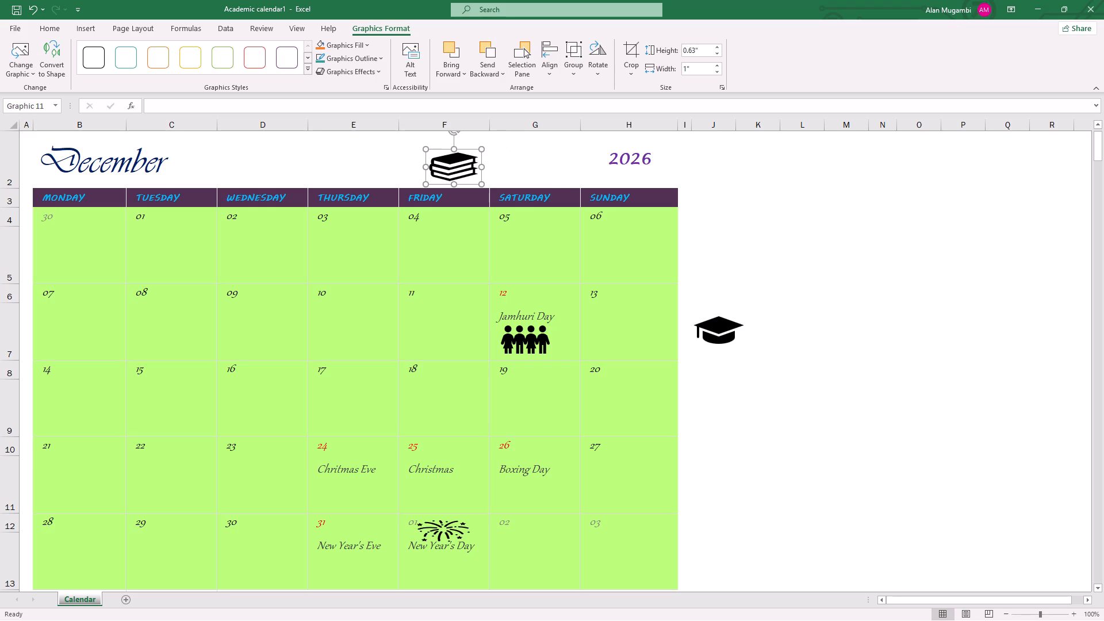
{"action": "left_click_drag", "start_coordinate": [453, 176], "coordinate": [453, 164]}
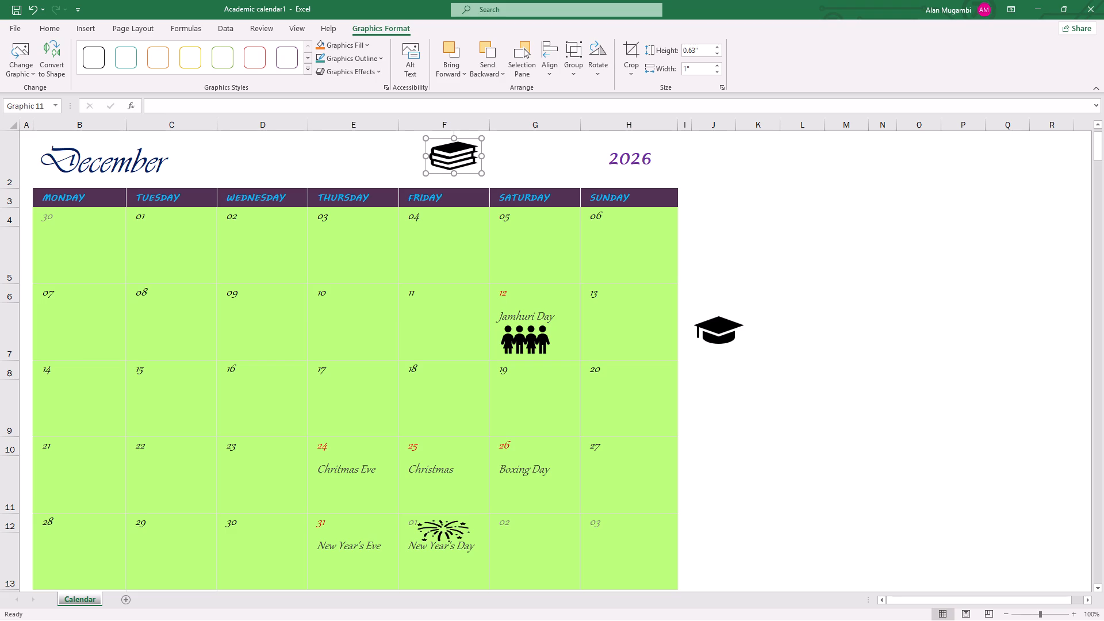
{"action": "left_click_drag", "start_coordinate": [480, 156], "coordinate": [465, 156]}
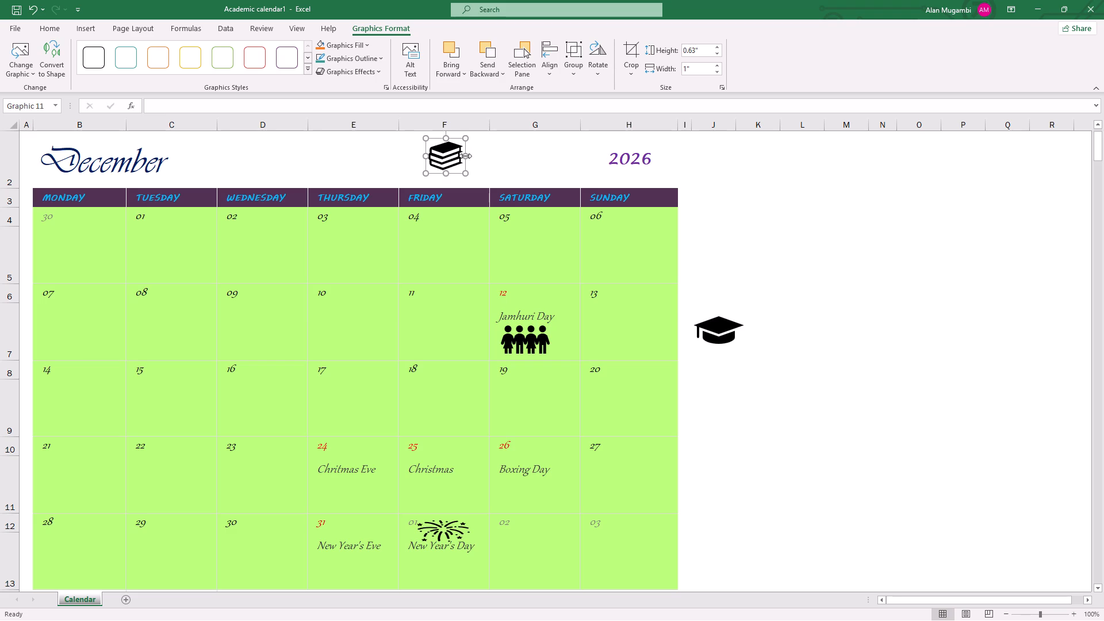
{"action": "left_click_drag", "start_coordinate": [445, 173], "coordinate": [445, 167]}
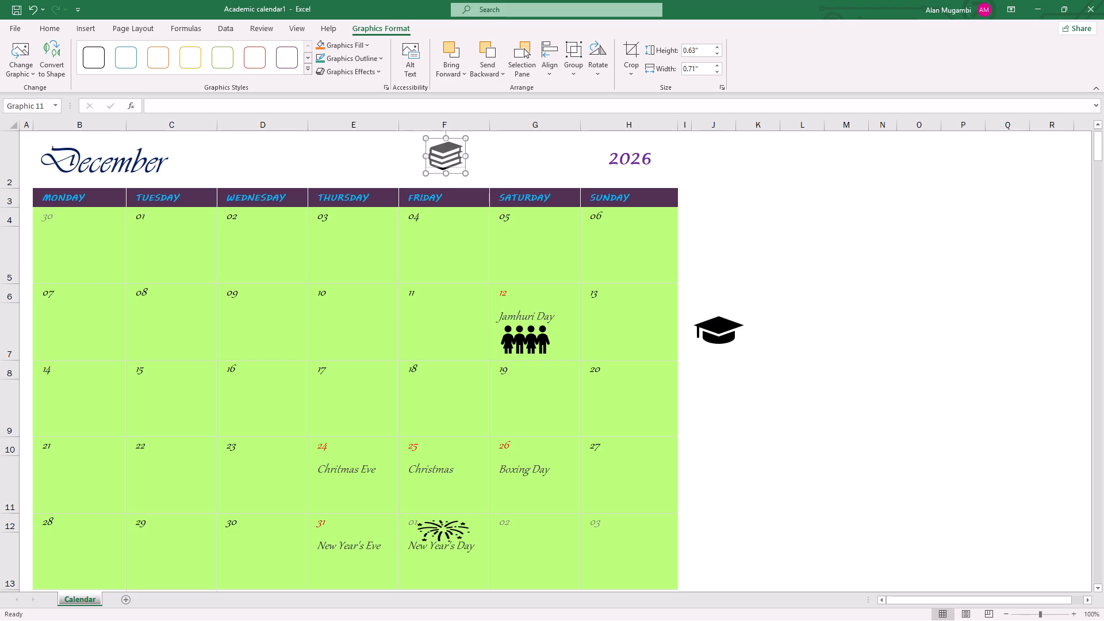
{"action": "left_click_drag", "start_coordinate": [445, 167], "coordinate": [445, 160]}
{"action": "left_click_drag", "start_coordinate": [446, 147], "coordinate": [445, 147]}
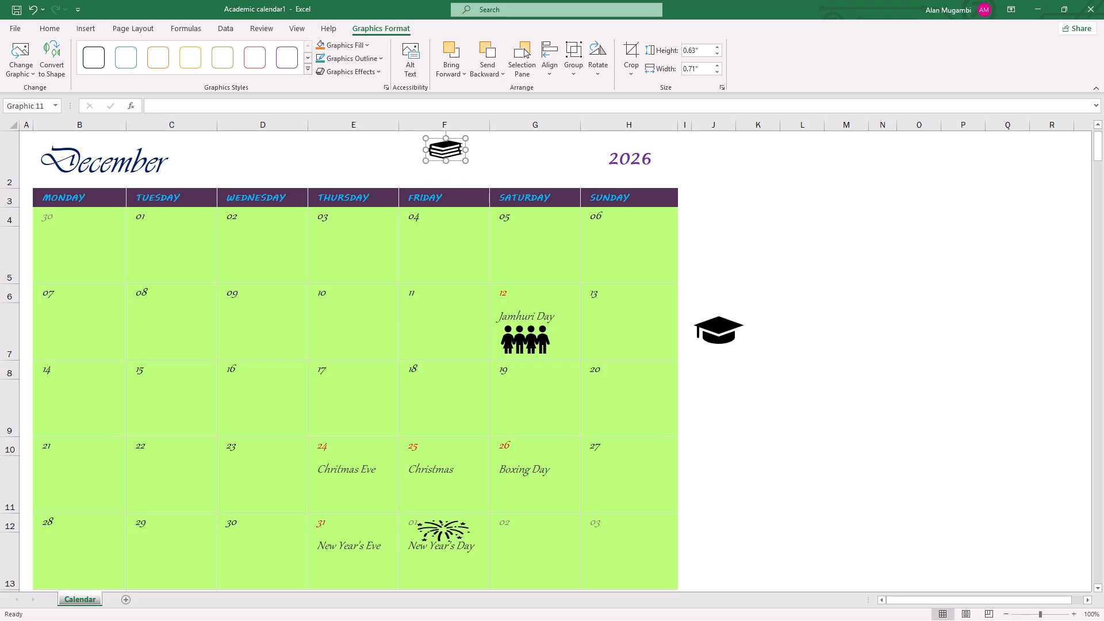
{"action": "left_click_drag", "start_coordinate": [445, 147], "coordinate": [236, 170]}
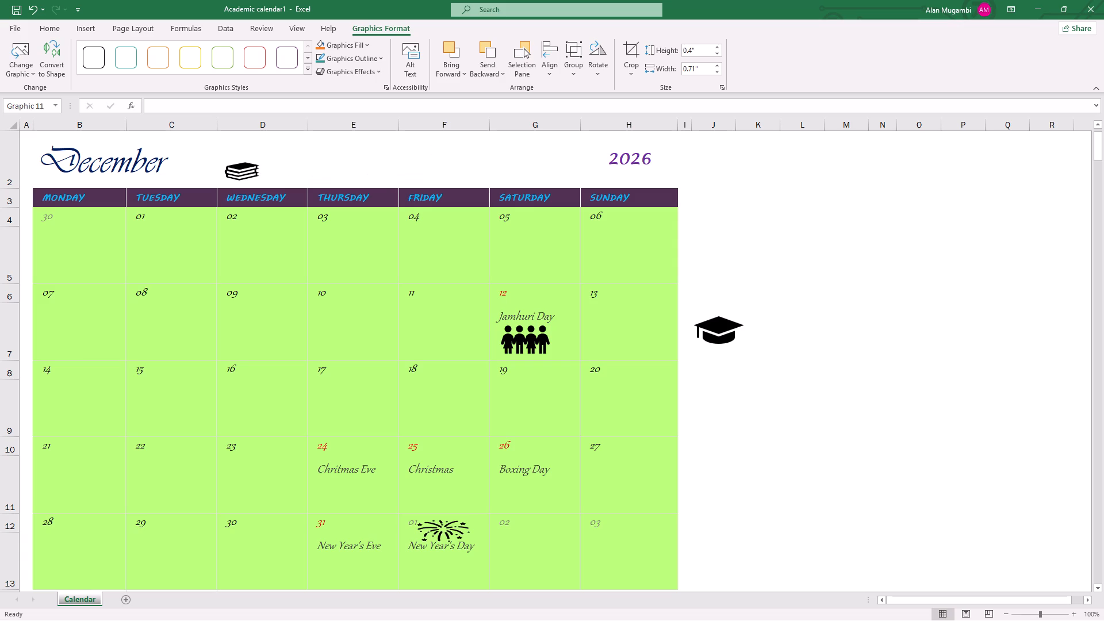
{"action": "left_click_drag", "start_coordinate": [236, 170], "coordinate": [197, 176]}
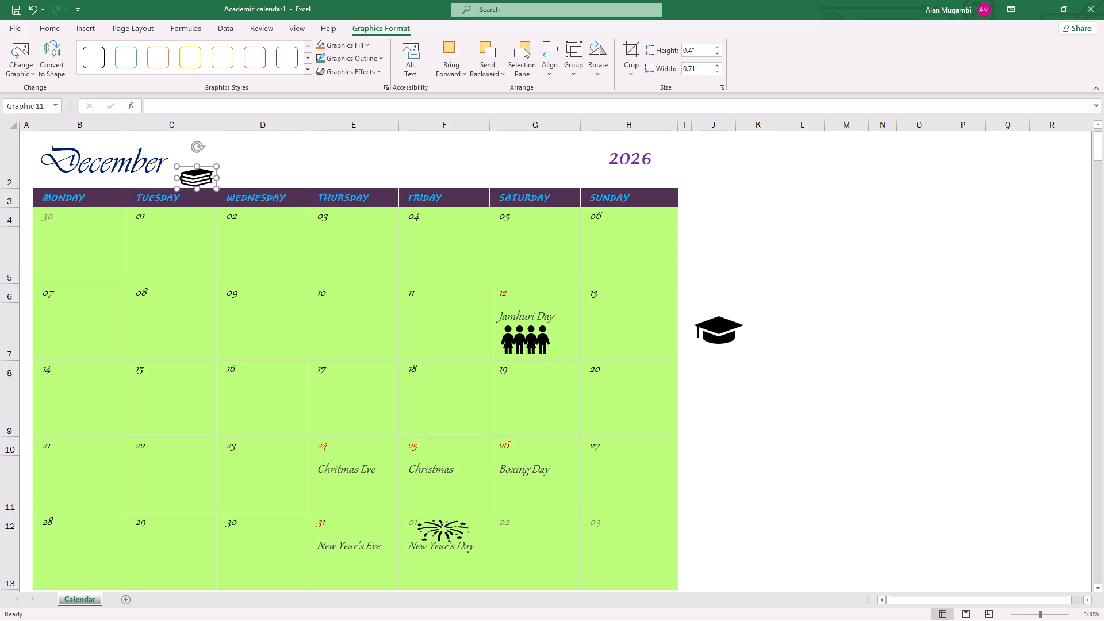
Shrink the graduation cap icon to about 0.41" high by 0.69" wide and place it above the books icon beside the December heading.
{"action": "left_click", "coordinate": [722, 339]}
{"action": "left_click_drag", "start_coordinate": [719, 358], "coordinate": [719, 350]}
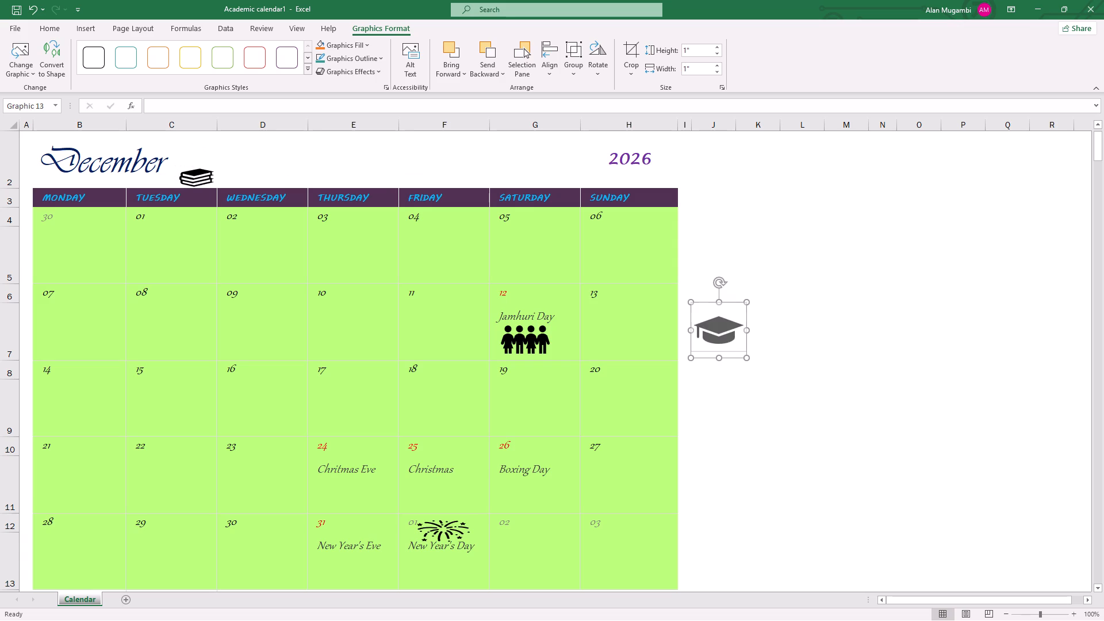
{"action": "left_click_drag", "start_coordinate": [719, 350], "coordinate": [719, 337]}
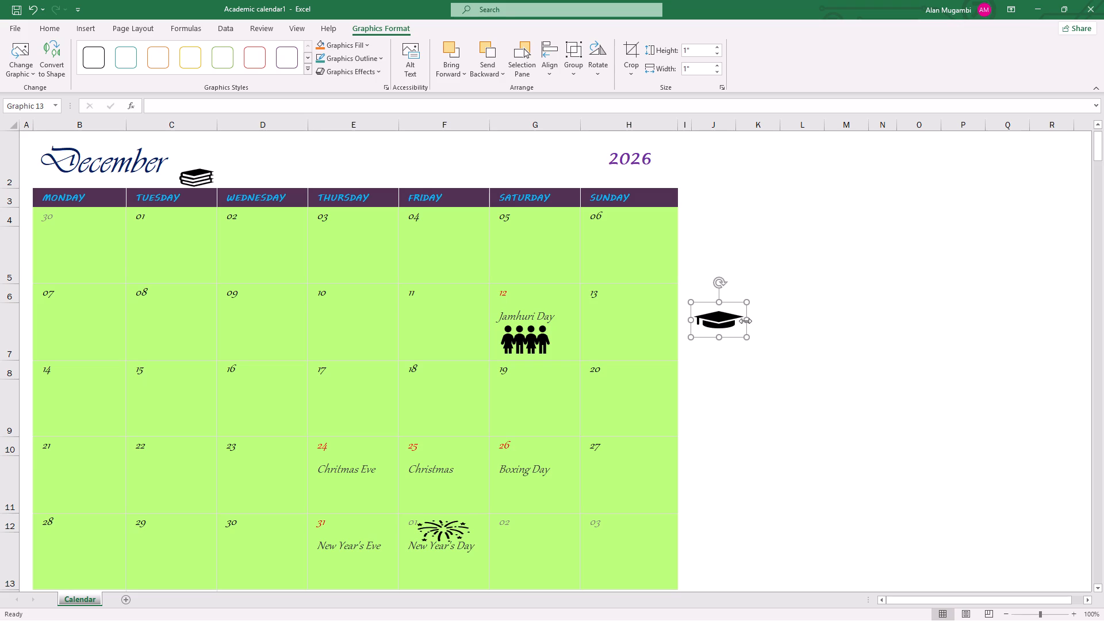
{"action": "left_click_drag", "start_coordinate": [745, 321], "coordinate": [729, 323]}
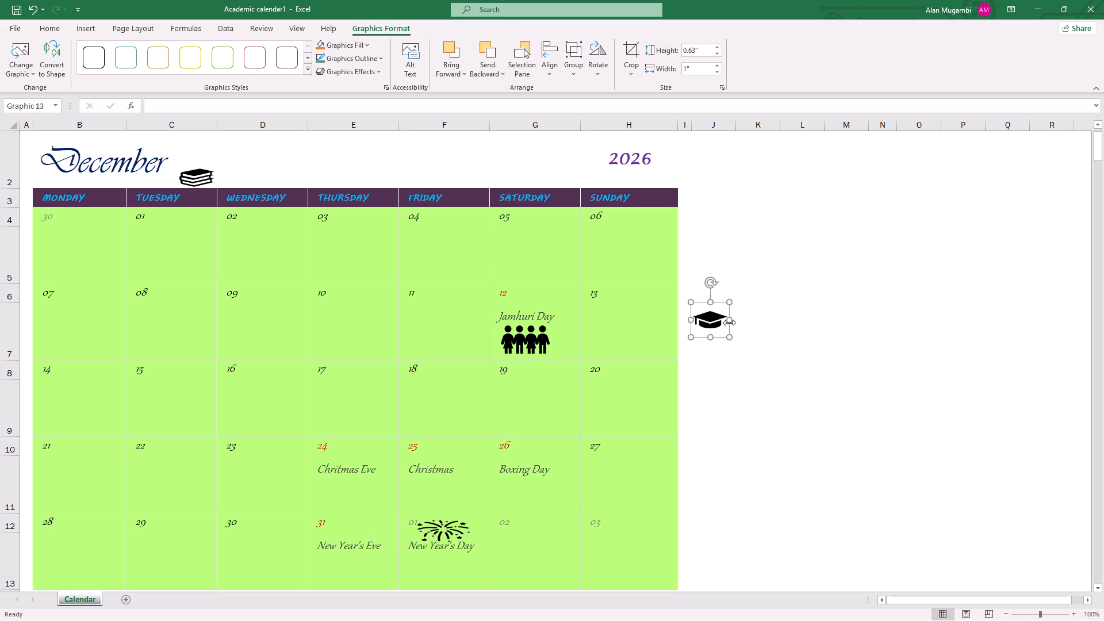
{"action": "left_click_drag", "start_coordinate": [710, 336], "coordinate": [711, 325]}
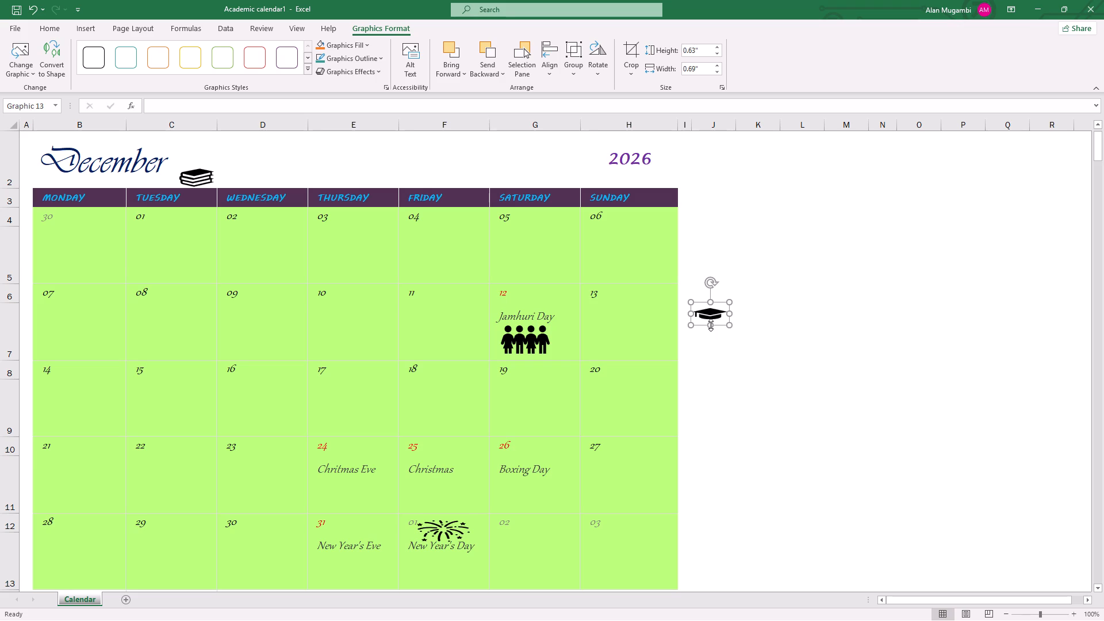
{"action": "left_click_drag", "start_coordinate": [711, 316], "coordinate": [348, 198]}
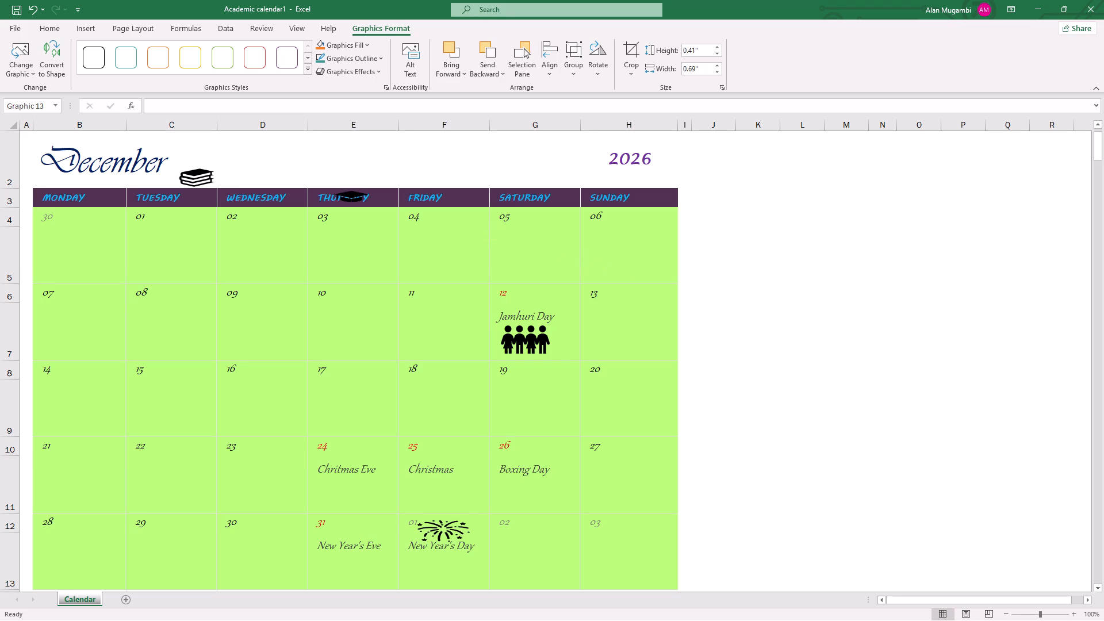
{"action": "left_click_drag", "start_coordinate": [348, 198], "coordinate": [197, 160]}
{"action": "left_click_drag", "start_coordinate": [197, 160], "coordinate": [197, 155]}
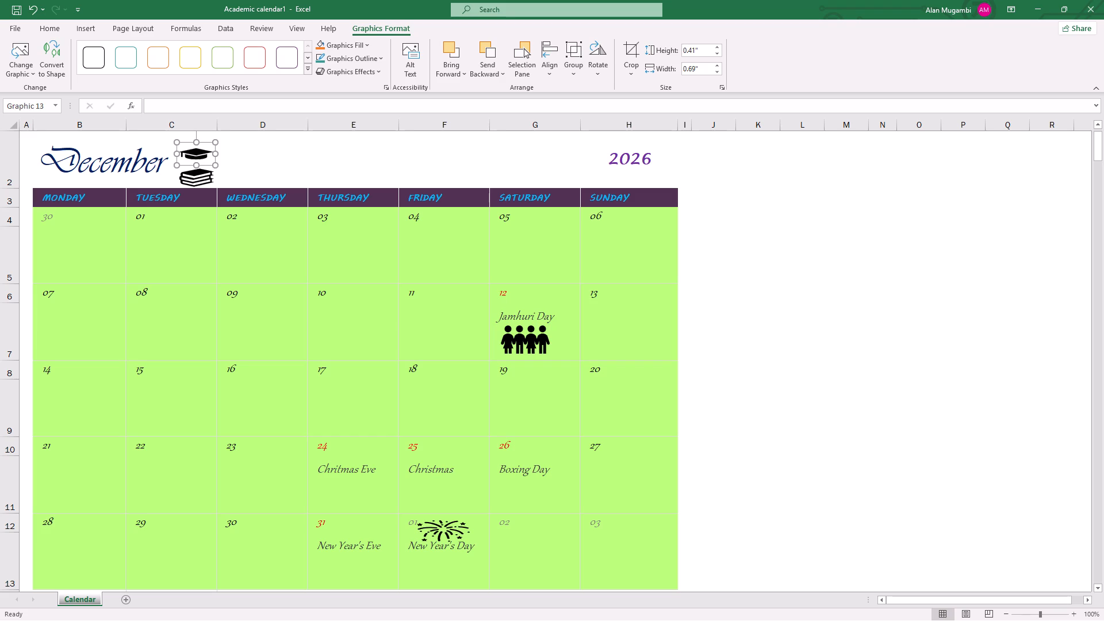
Move the stack of books icon up so it sits directly beneath the graduation cap, then deselect it.
{"action": "left_click", "coordinate": [194, 173]}
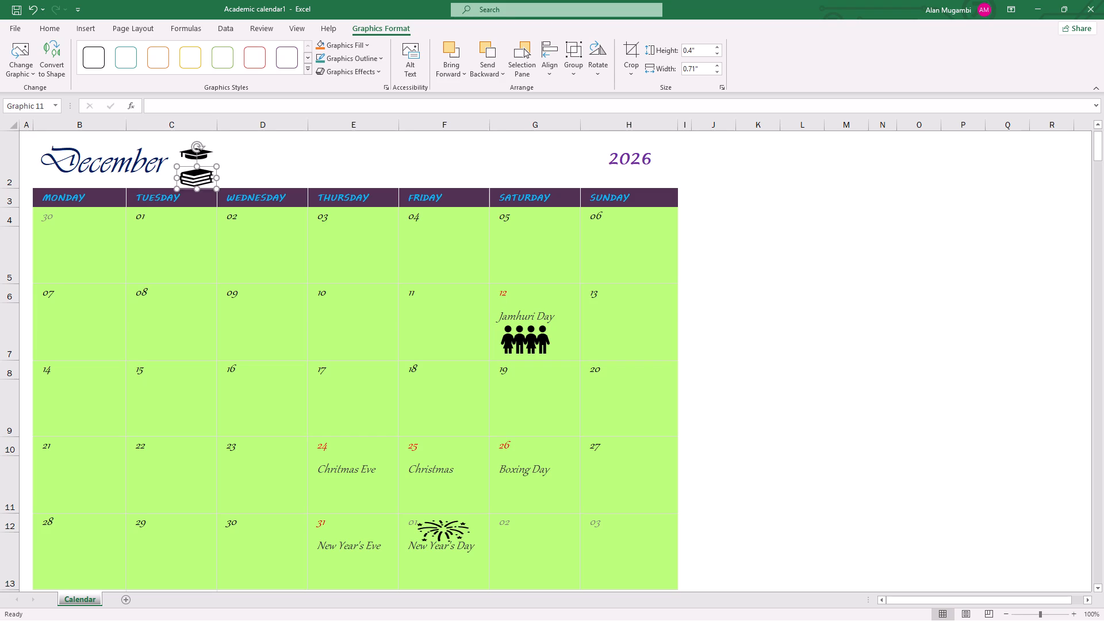
{"action": "left_click_drag", "start_coordinate": [194, 173], "coordinate": [194, 166]}
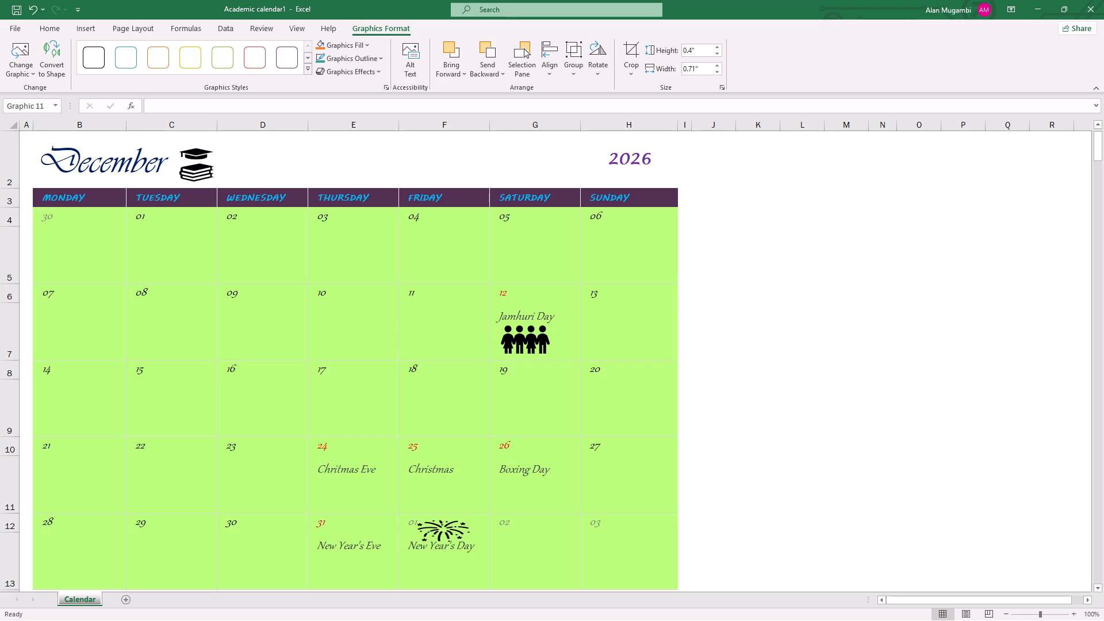
{"action": "left_click_drag", "start_coordinate": [194, 166], "coordinate": [194, 160]}
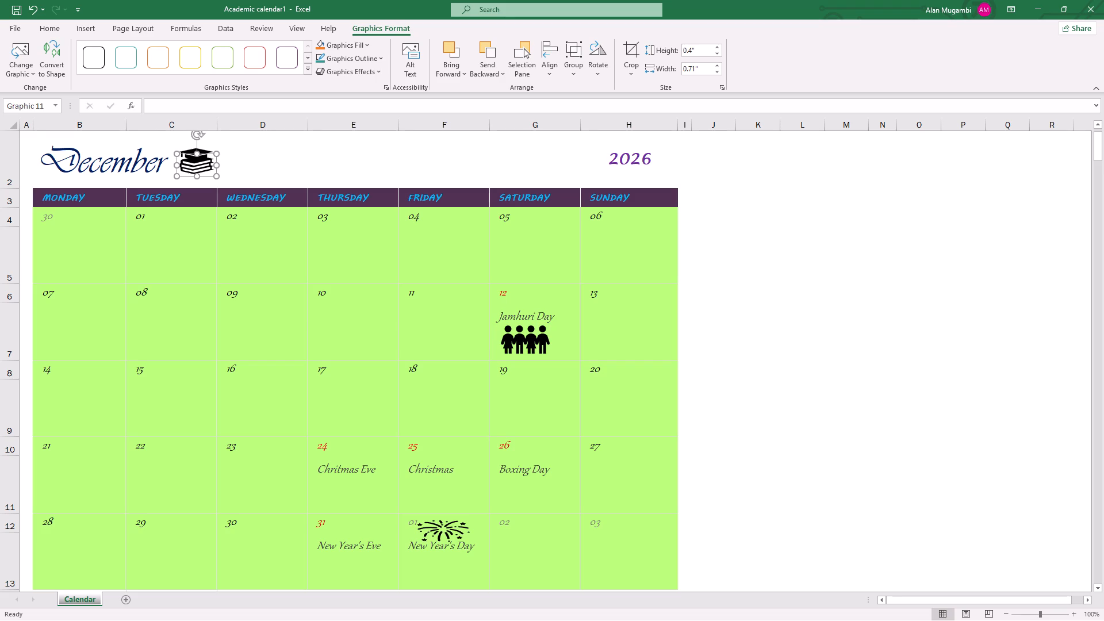
{"action": "left_click", "coordinate": [261, 162]}
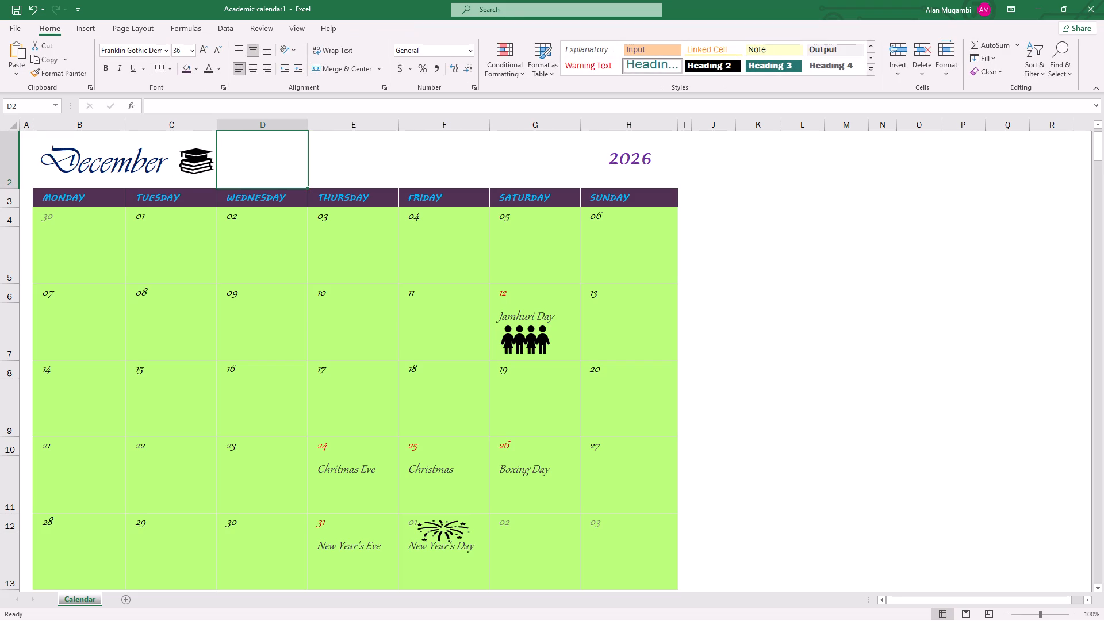
{"action": "left_click", "coordinate": [749, 235]}
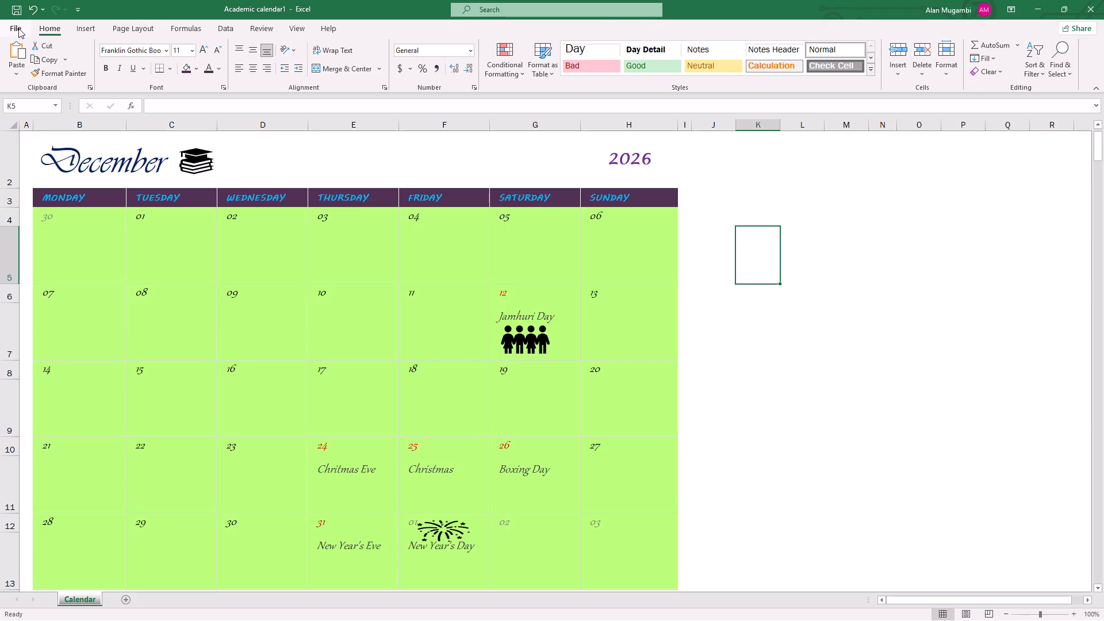
Save the workbook as "dec calender" in the OneDrive Documents folder.
{"action": "left_click", "coordinate": [17, 13]}
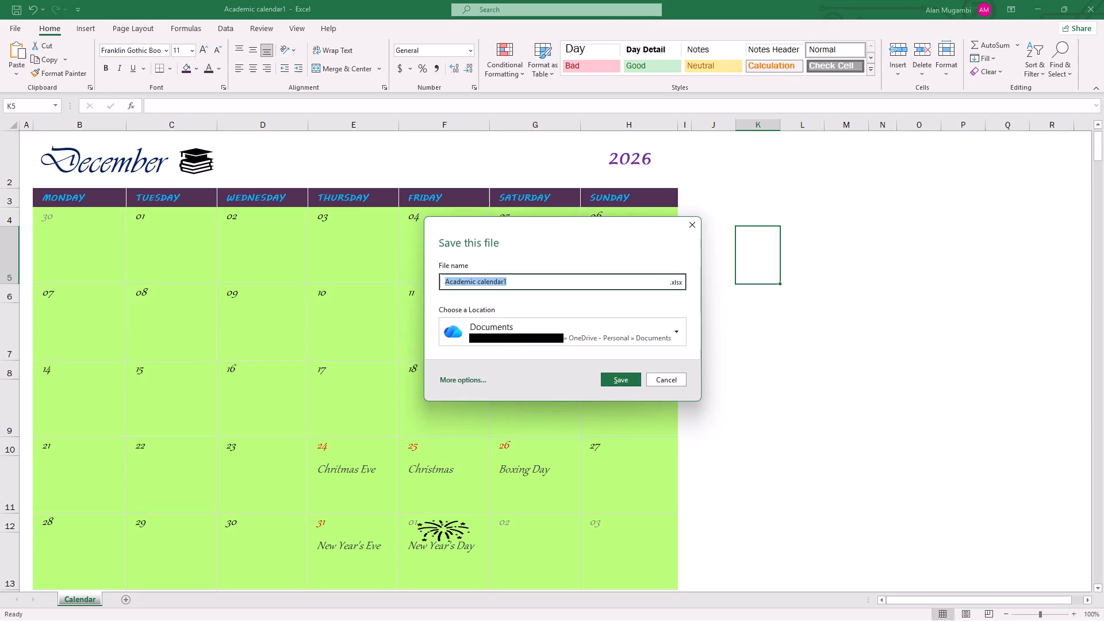
{"action": "key", "text": "space"}
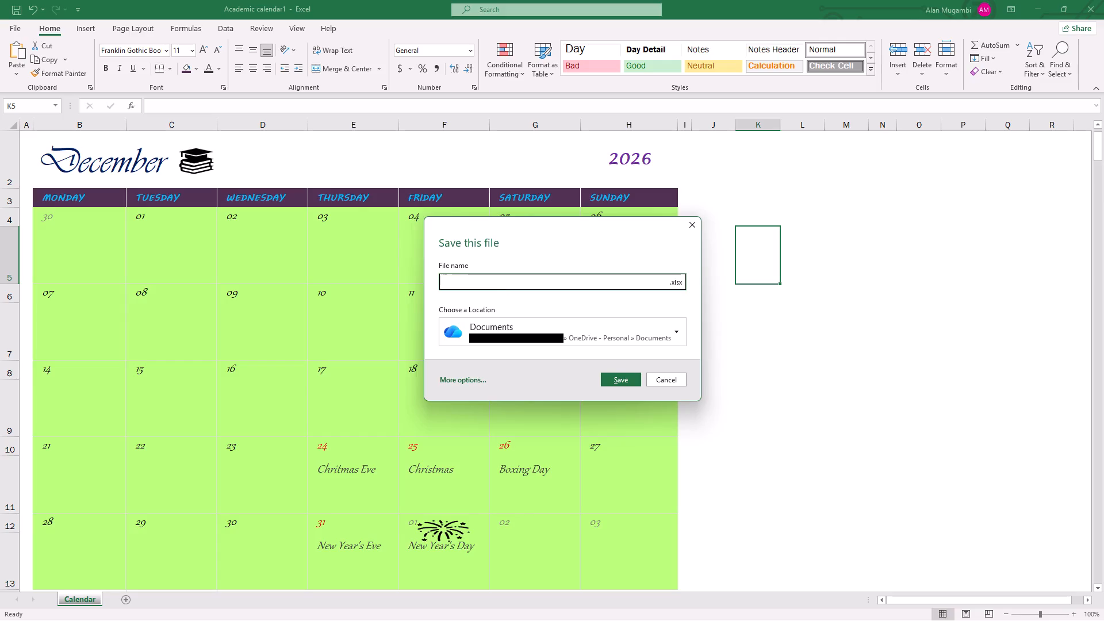
{"action": "type", "text": "dec"}
{"action": "key", "text": "space"}
{"action": "type", "text": "ca"}
{"action": "type", "text": "len"}
{"action": "type", "text": "der"}
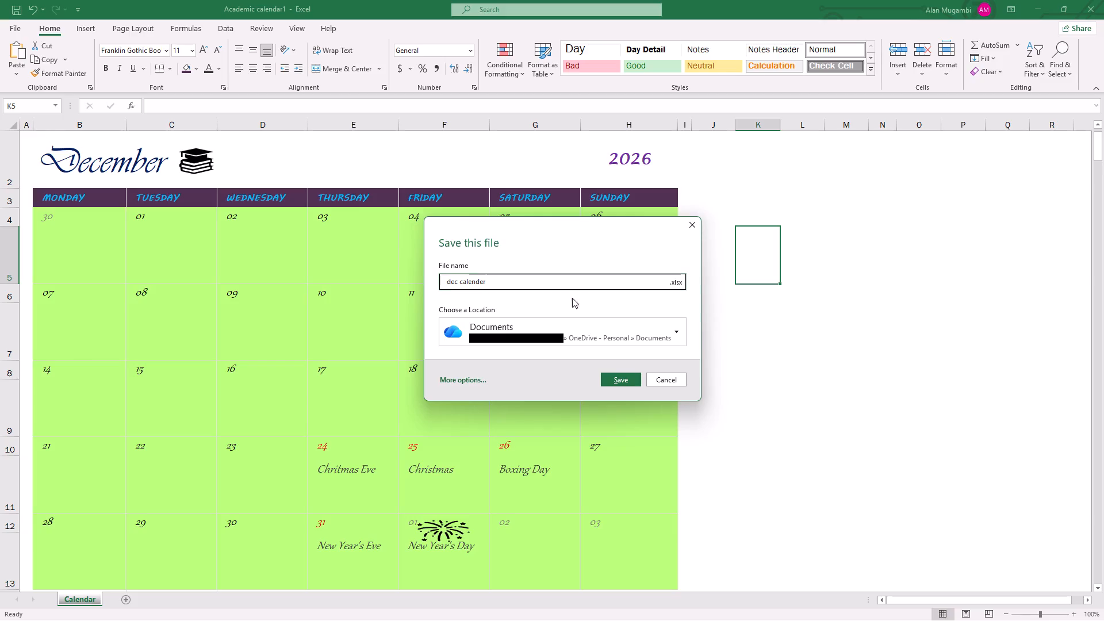
{"action": "left_click", "coordinate": [626, 377]}
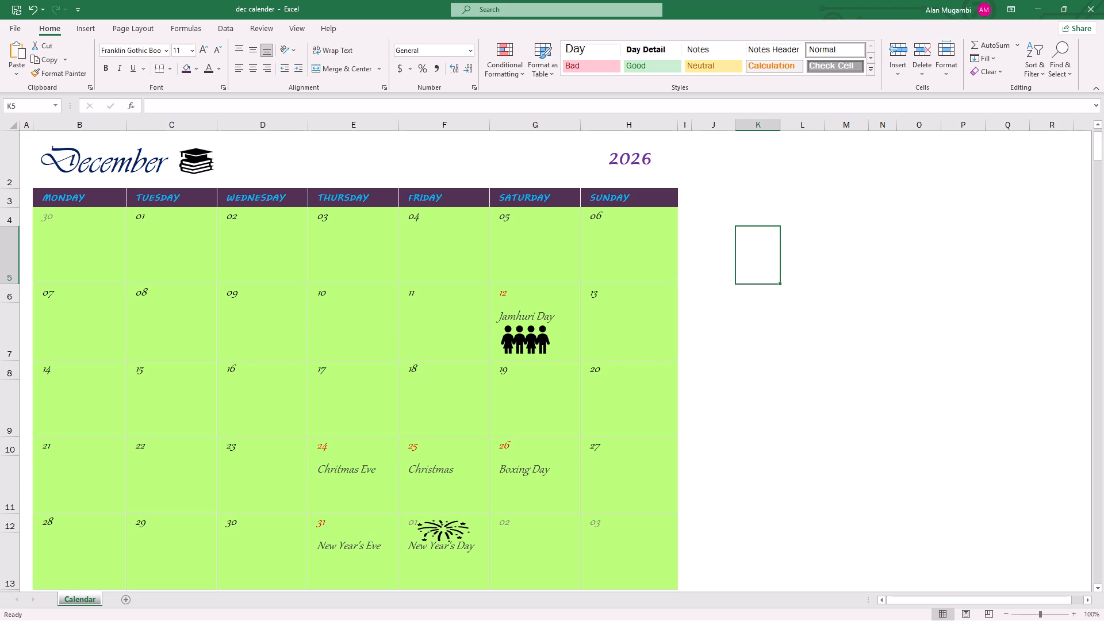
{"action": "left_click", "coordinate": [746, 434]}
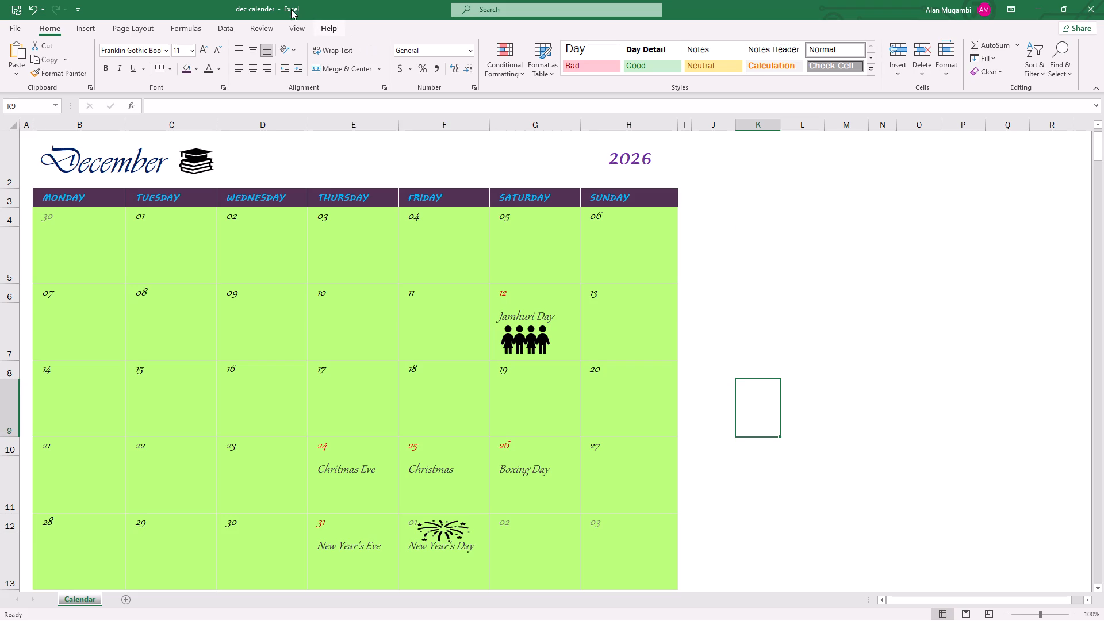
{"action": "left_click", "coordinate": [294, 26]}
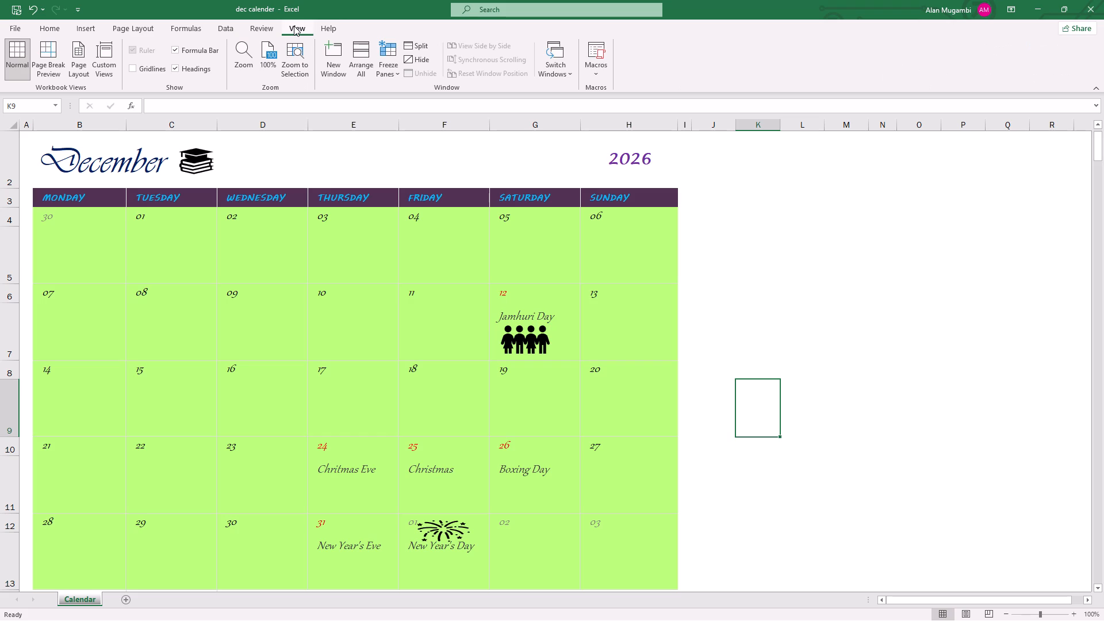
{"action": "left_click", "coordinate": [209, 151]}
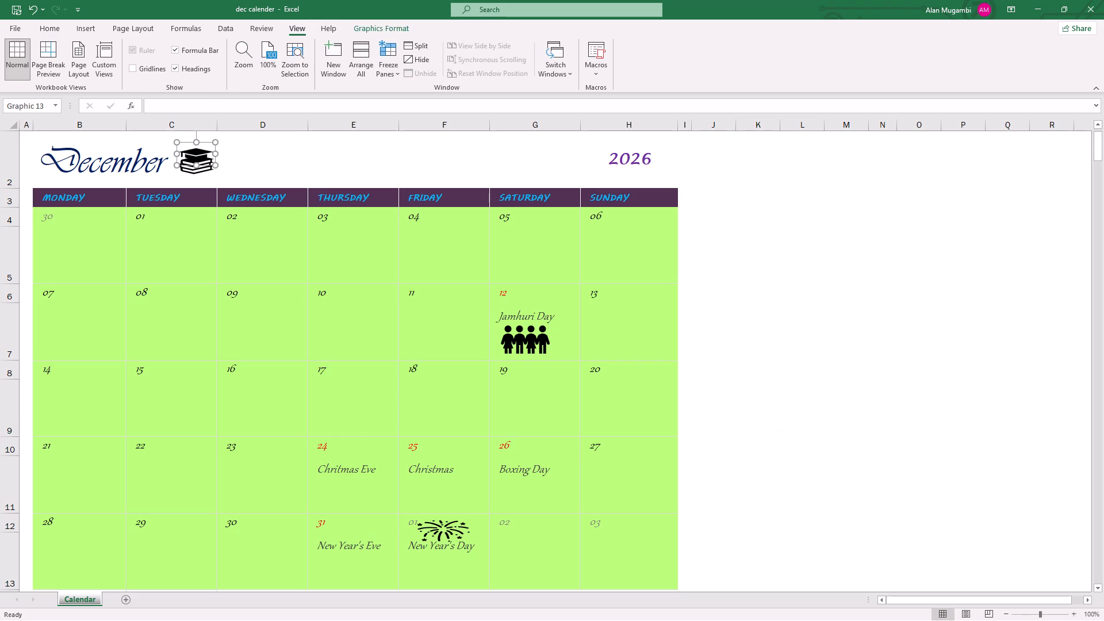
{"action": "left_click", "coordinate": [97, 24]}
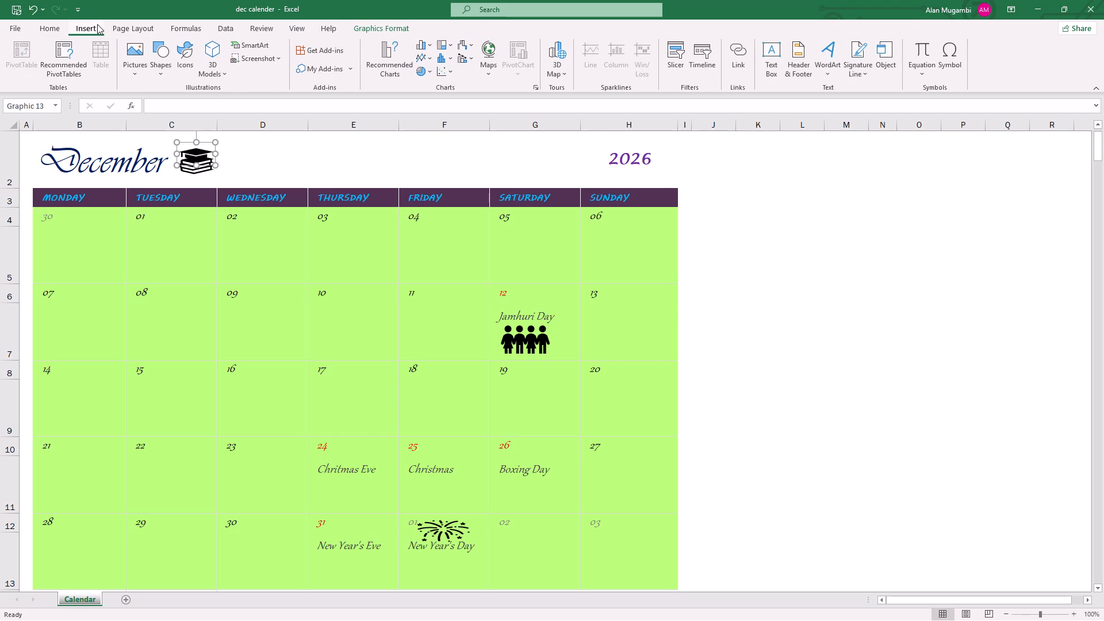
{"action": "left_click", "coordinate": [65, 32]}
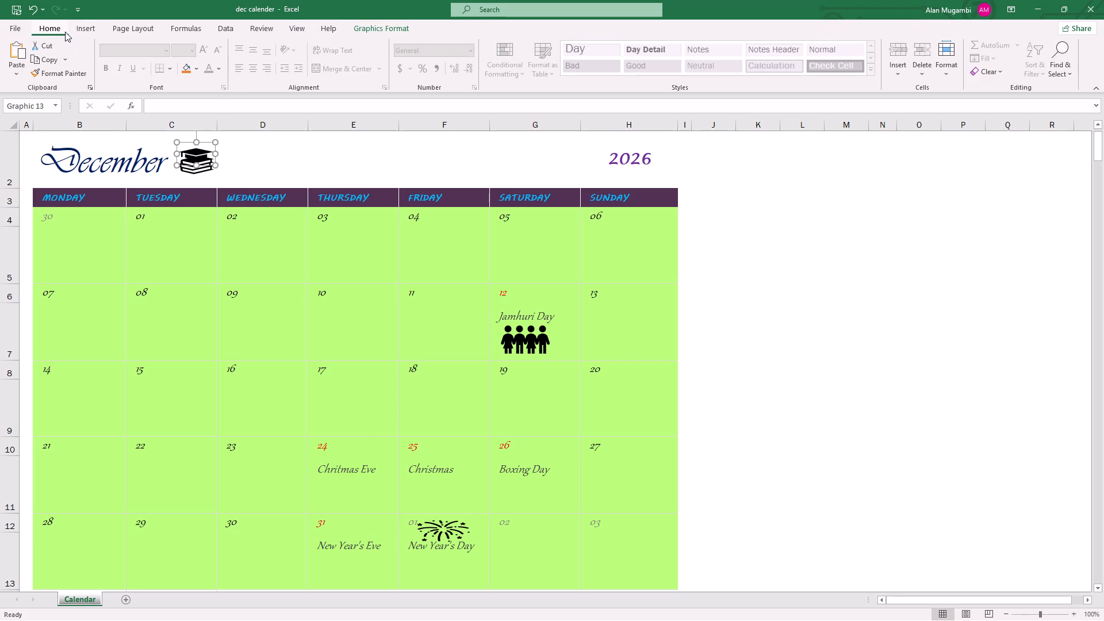
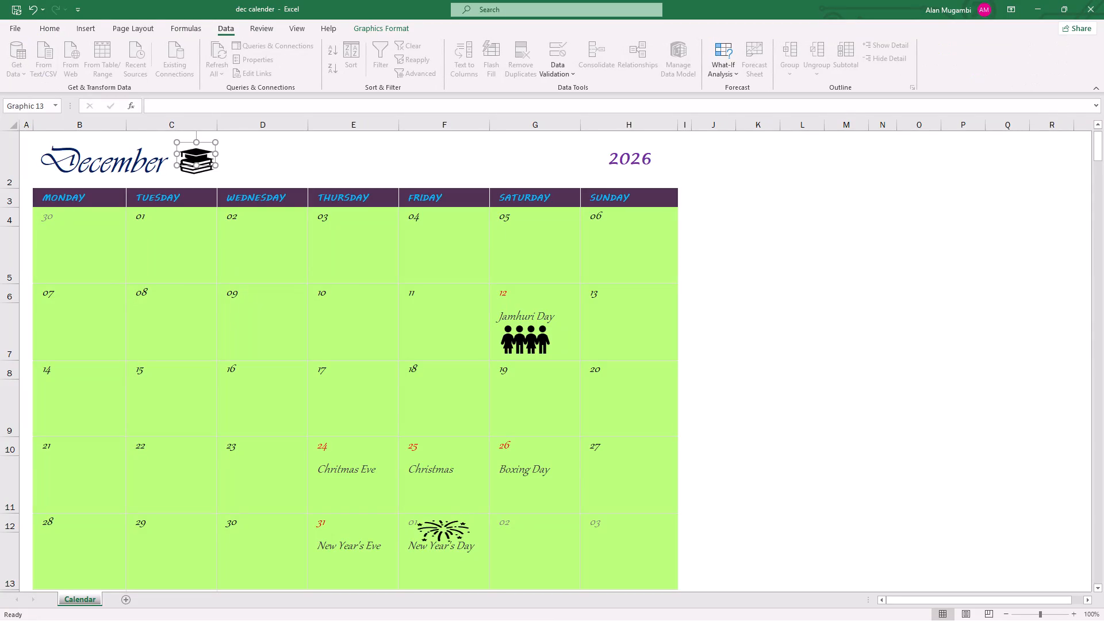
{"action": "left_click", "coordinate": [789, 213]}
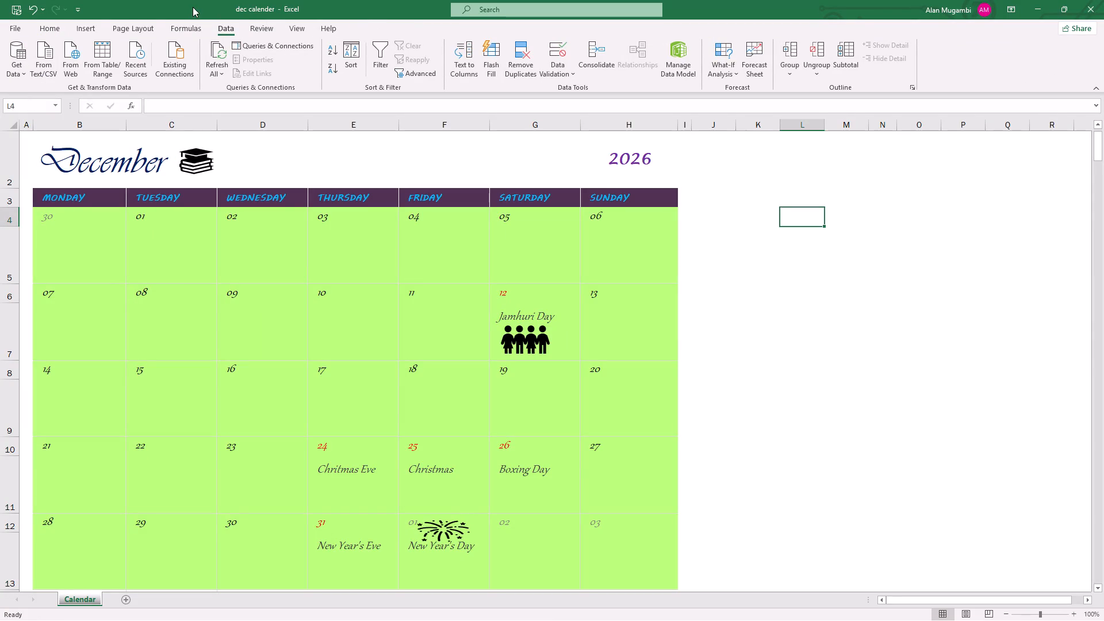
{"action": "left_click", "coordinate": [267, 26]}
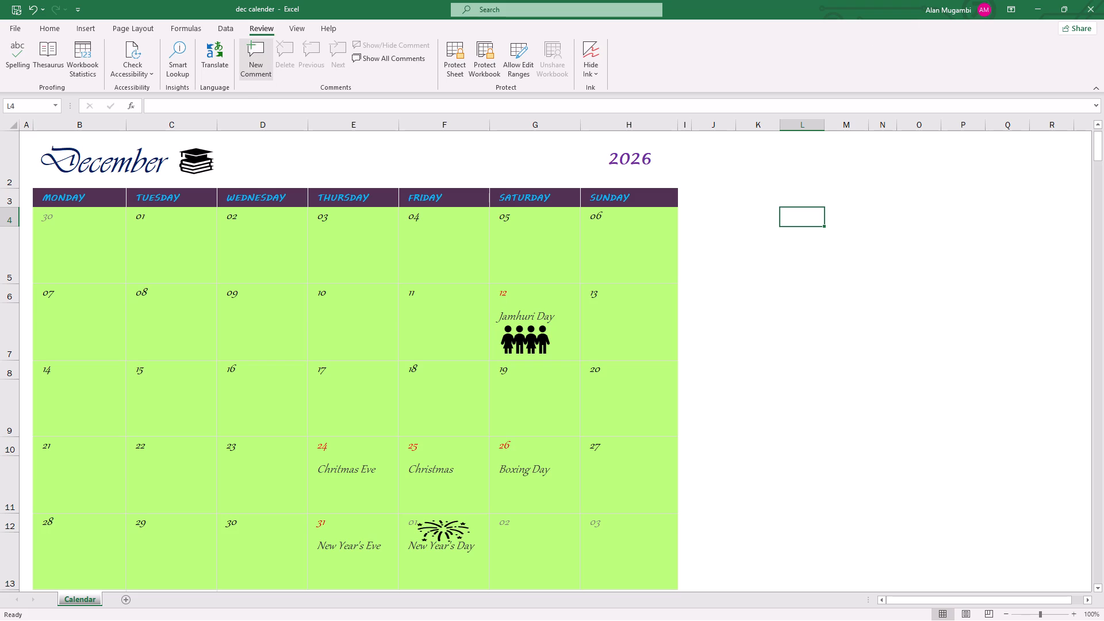
Nudge the stack of books icon slightly sideways to line it up beneath the graduation cap, and deselect it.
{"action": "left_click", "coordinate": [196, 166]}
{"action": "left_click", "coordinate": [196, 166]}
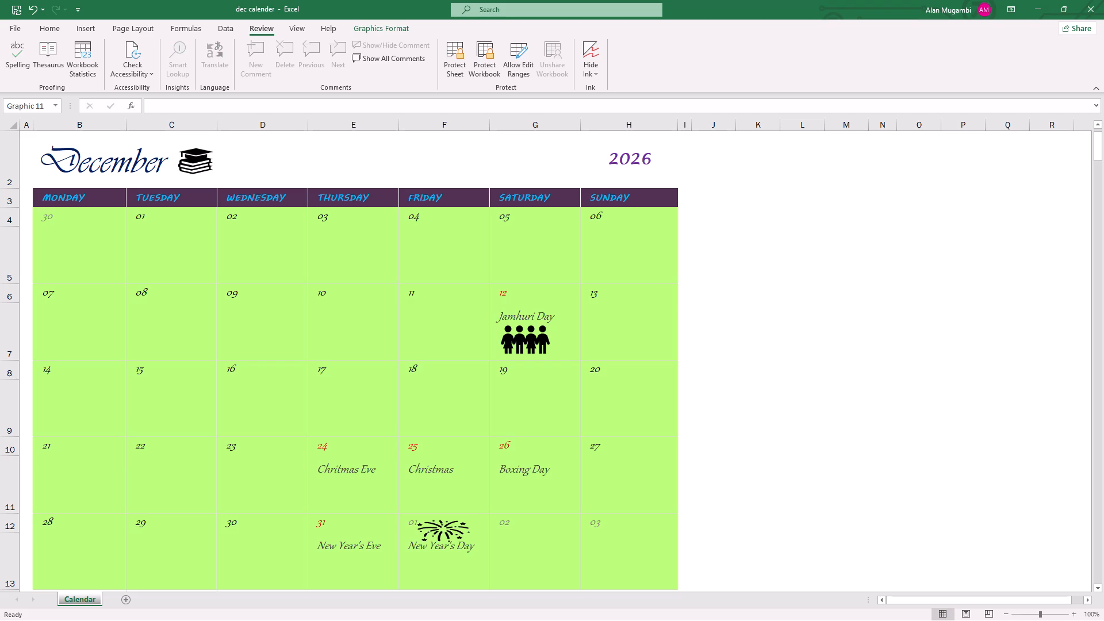
{"action": "left_click", "coordinate": [242, 167]}
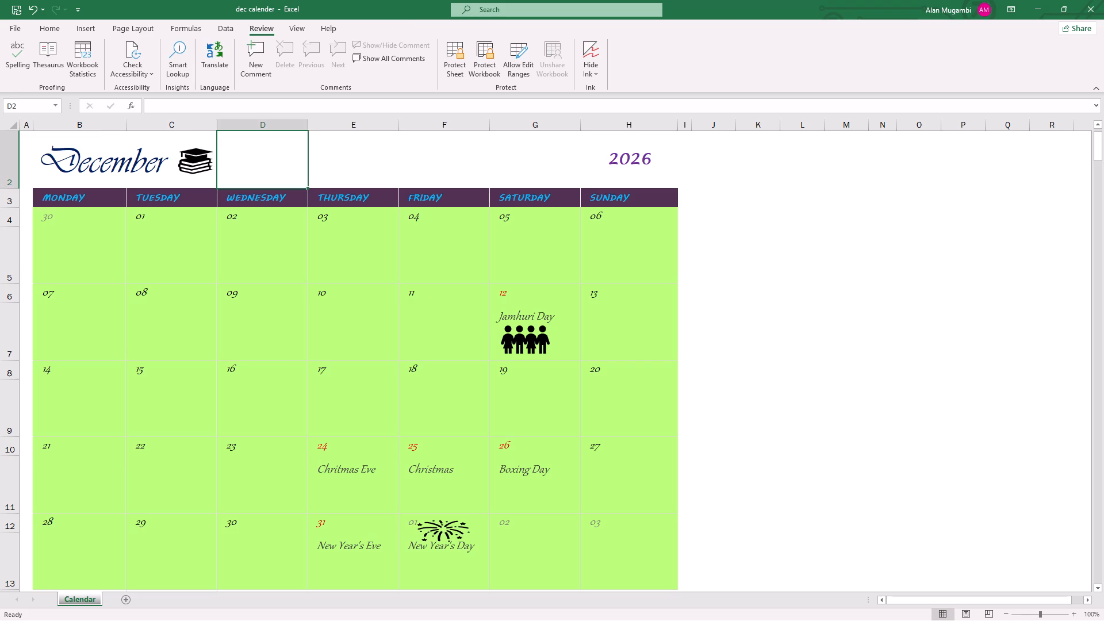
{"action": "left_click", "coordinate": [190, 168]}
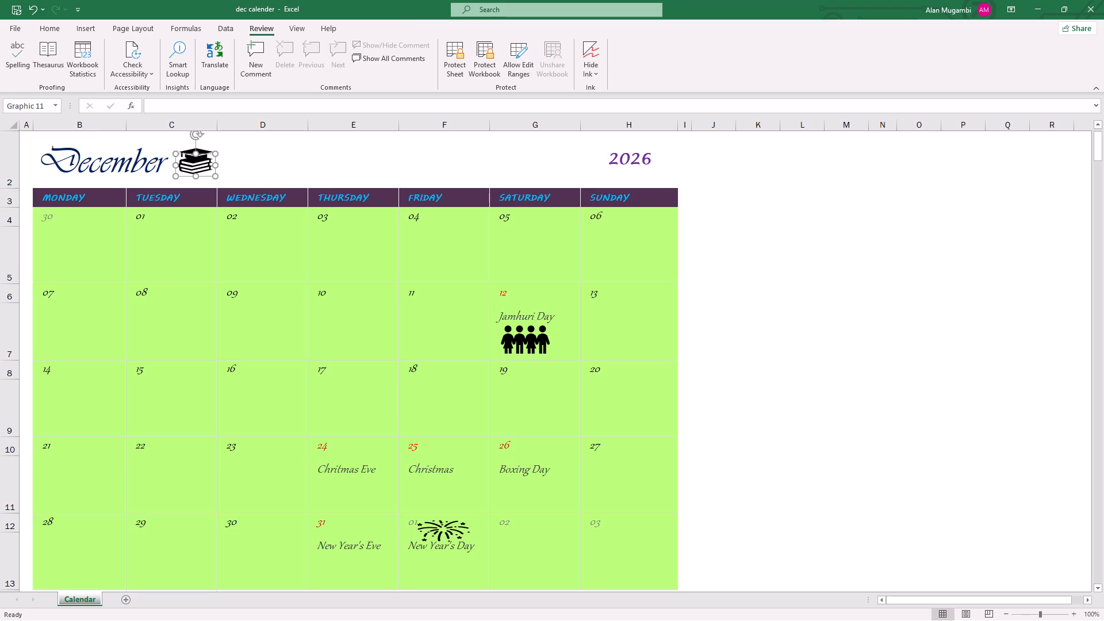
{"action": "left_click", "coordinate": [190, 168]}
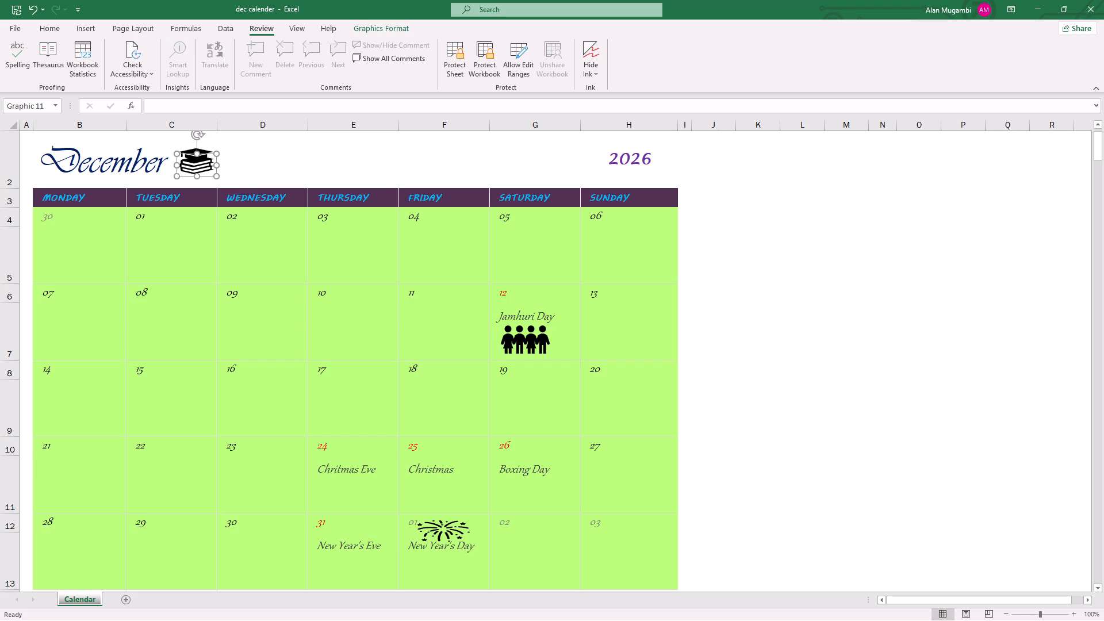
{"action": "left_click", "coordinate": [261, 168]}
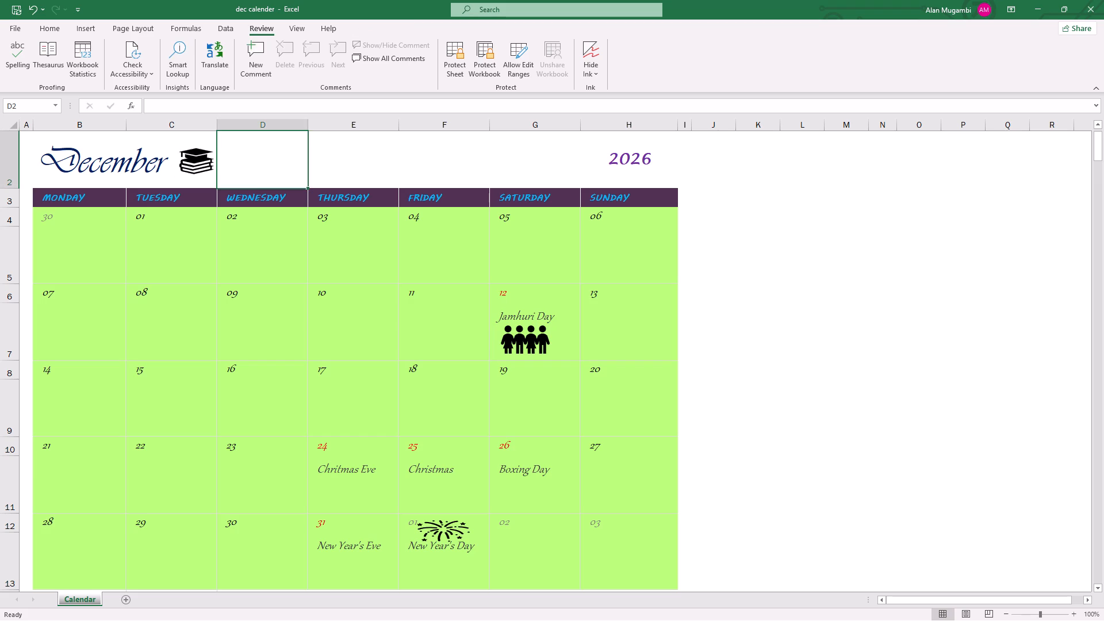
{"action": "left_click", "coordinate": [778, 261]}
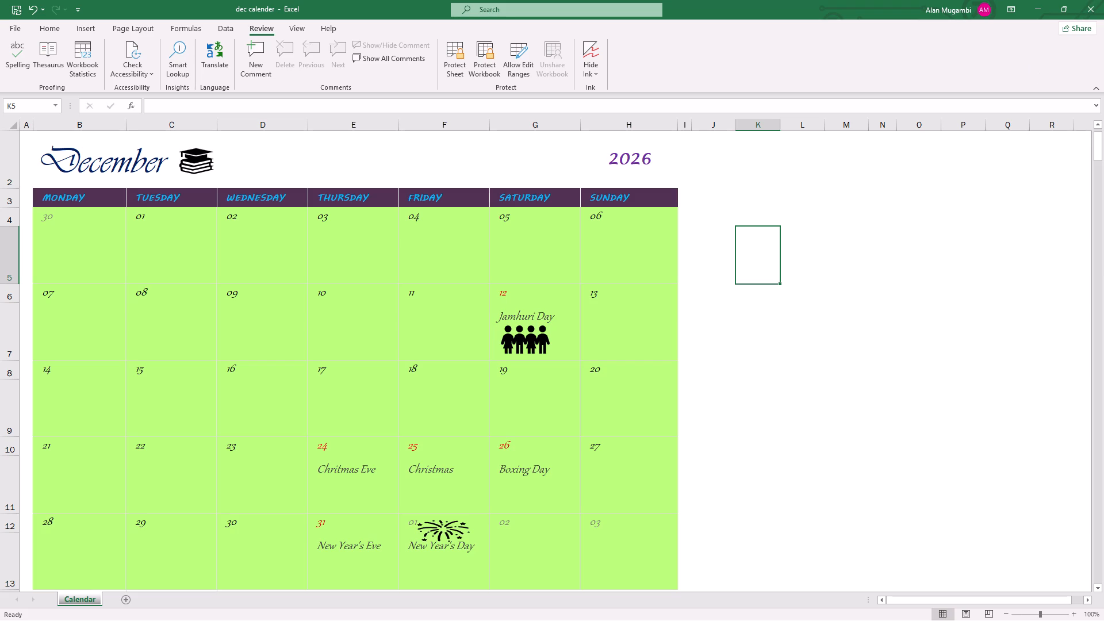
Close the "dec calender" workbook and save its changes.
{"action": "left_click", "coordinate": [1083, 11]}
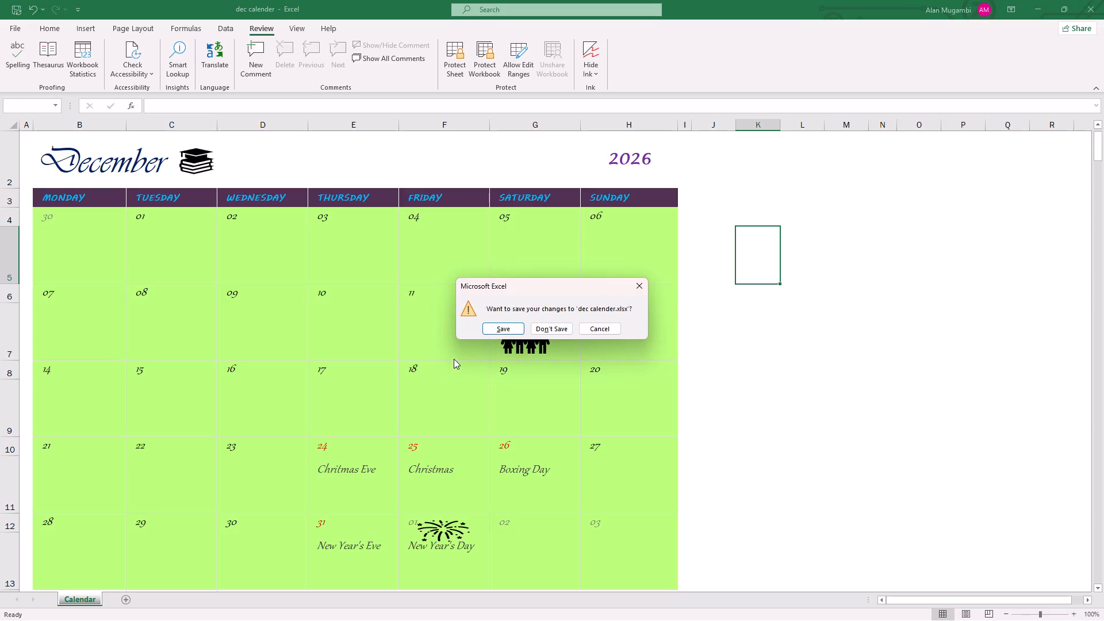
{"action": "left_click", "coordinate": [505, 326]}
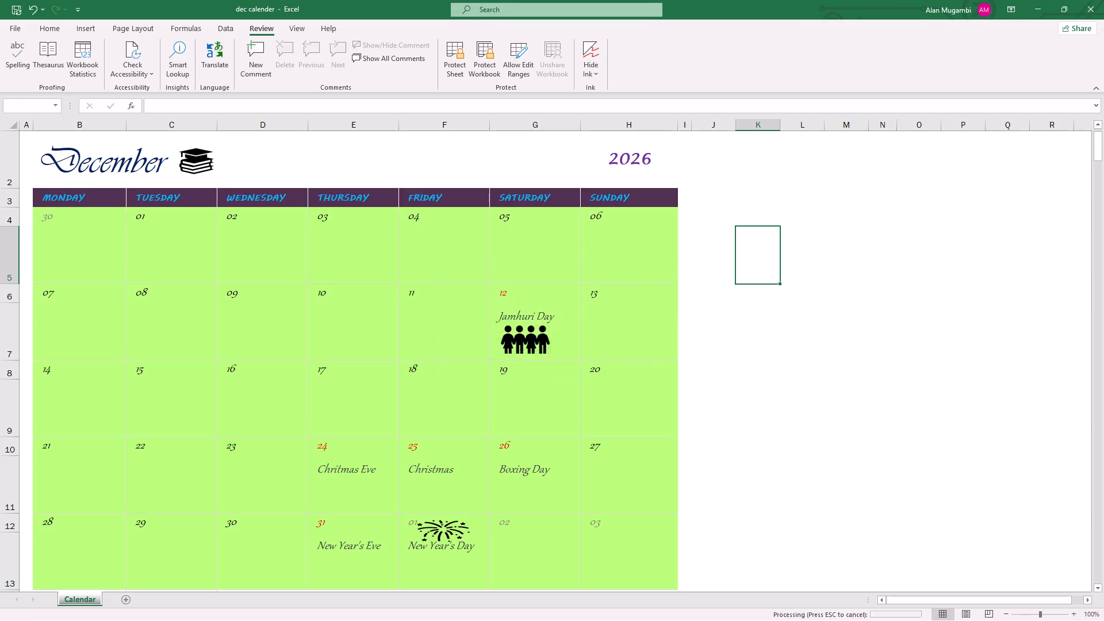
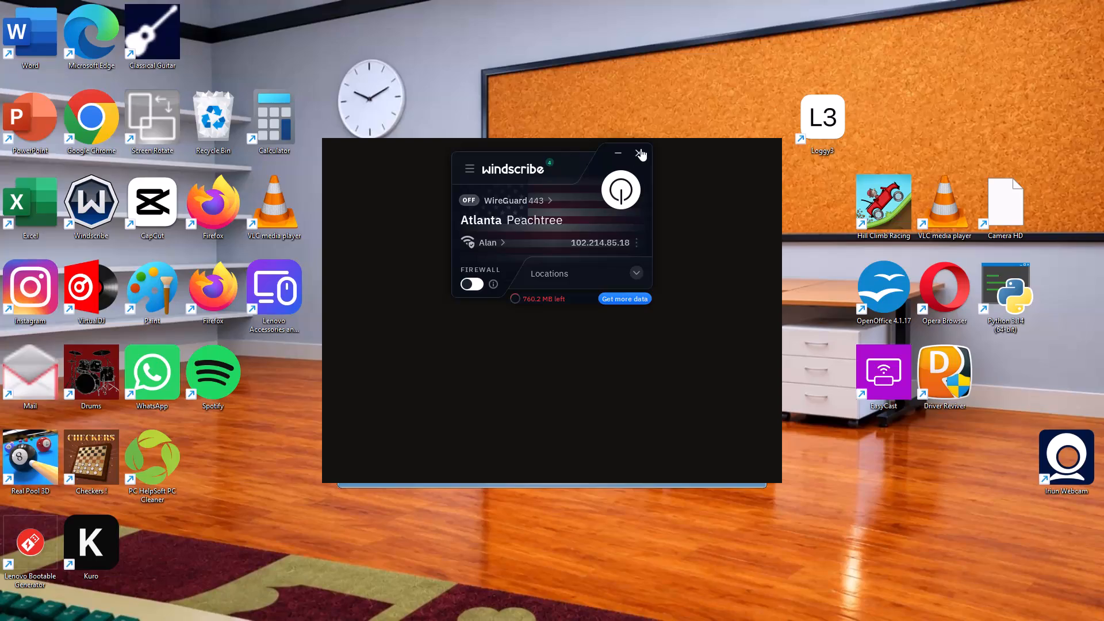
Quit the Windscribe VPN app.
{"action": "left_click", "coordinate": [641, 148]}
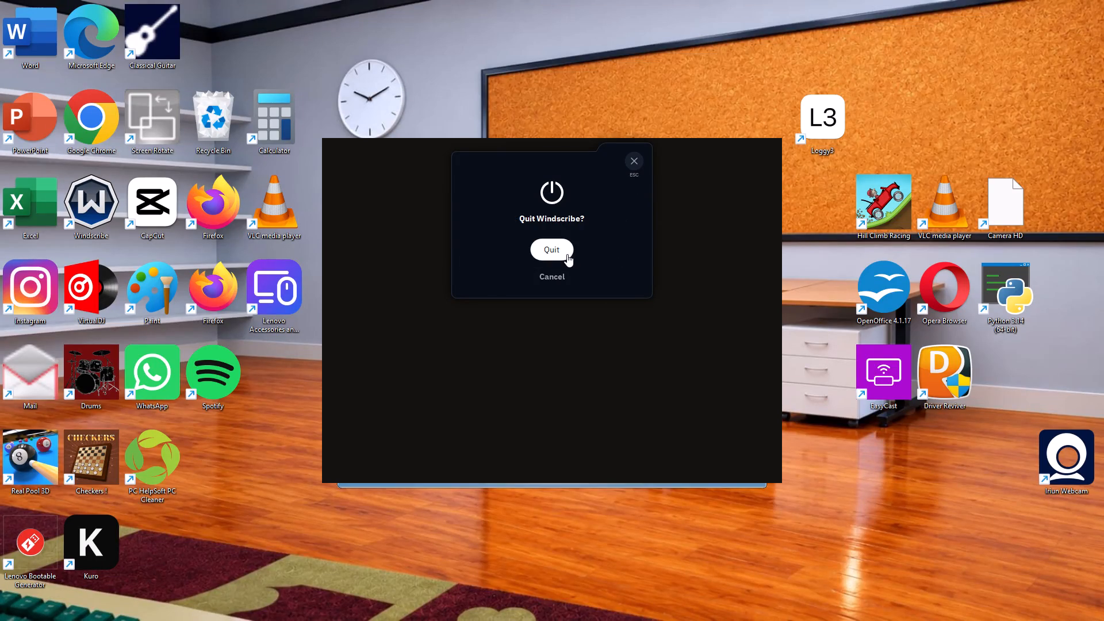